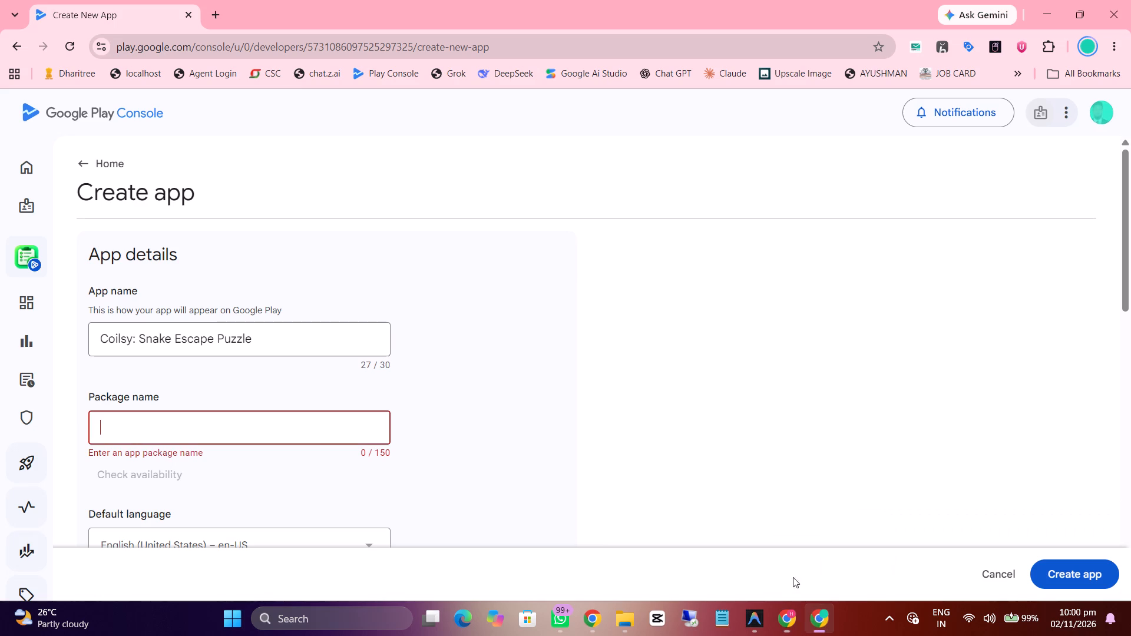
left_click(217, 433)
key("ctrl+v")
Keep English (United States) – en-US as the default language and set the app as a Game that is Free.
scroll(240, 442, "down", 2)
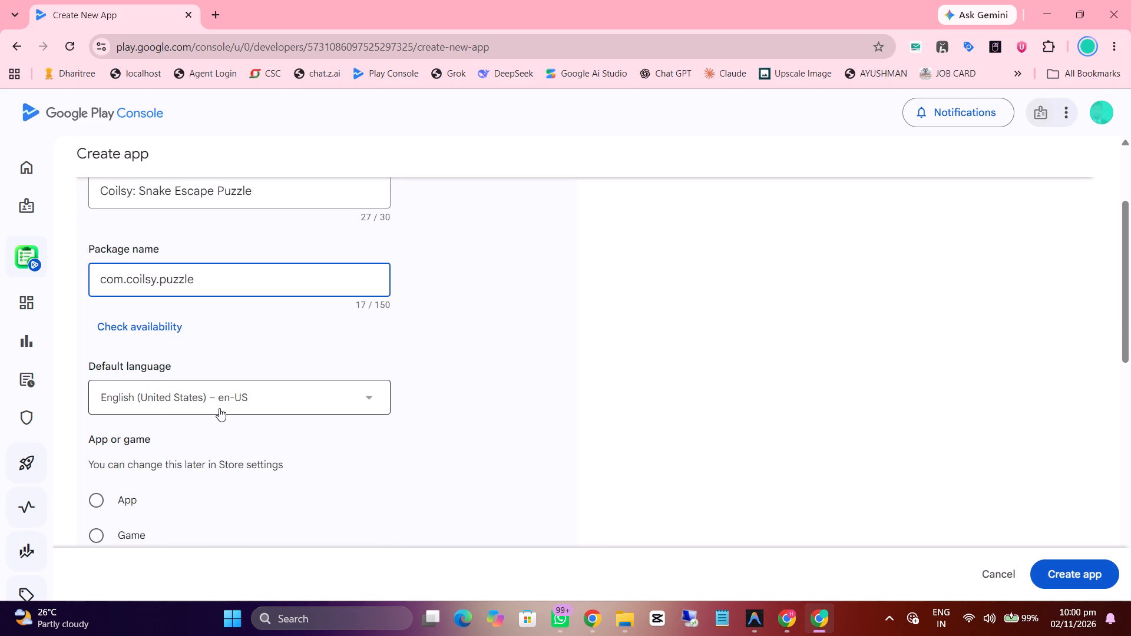
left_click(219, 408)
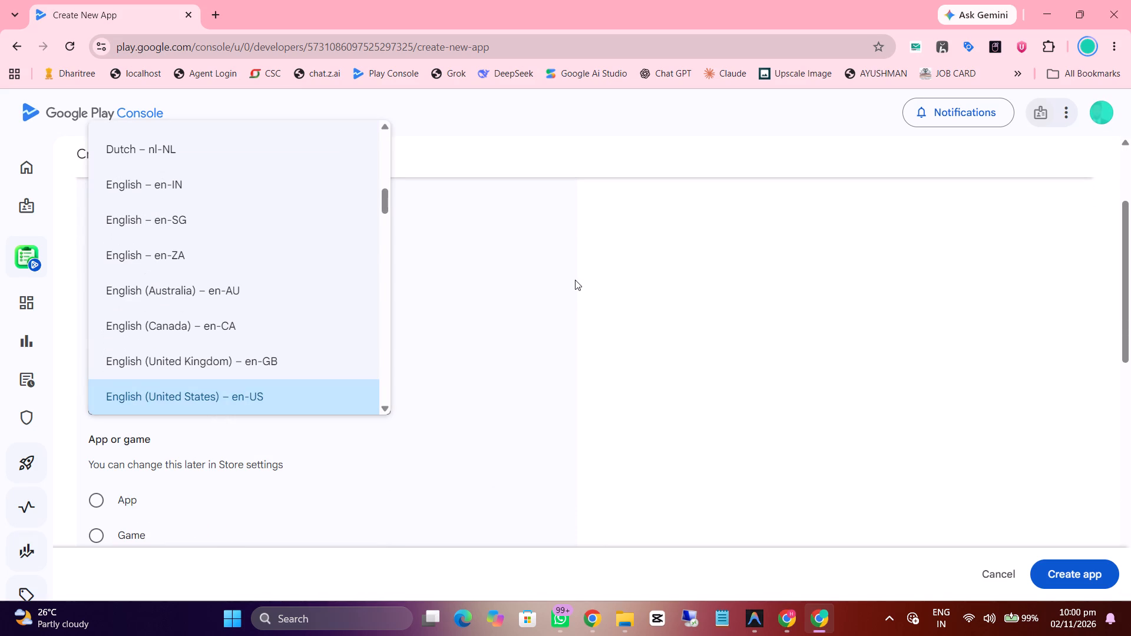
left_click(561, 302)
scroll(510, 359, "down", 3)
scroll(505, 365, "up", 1)
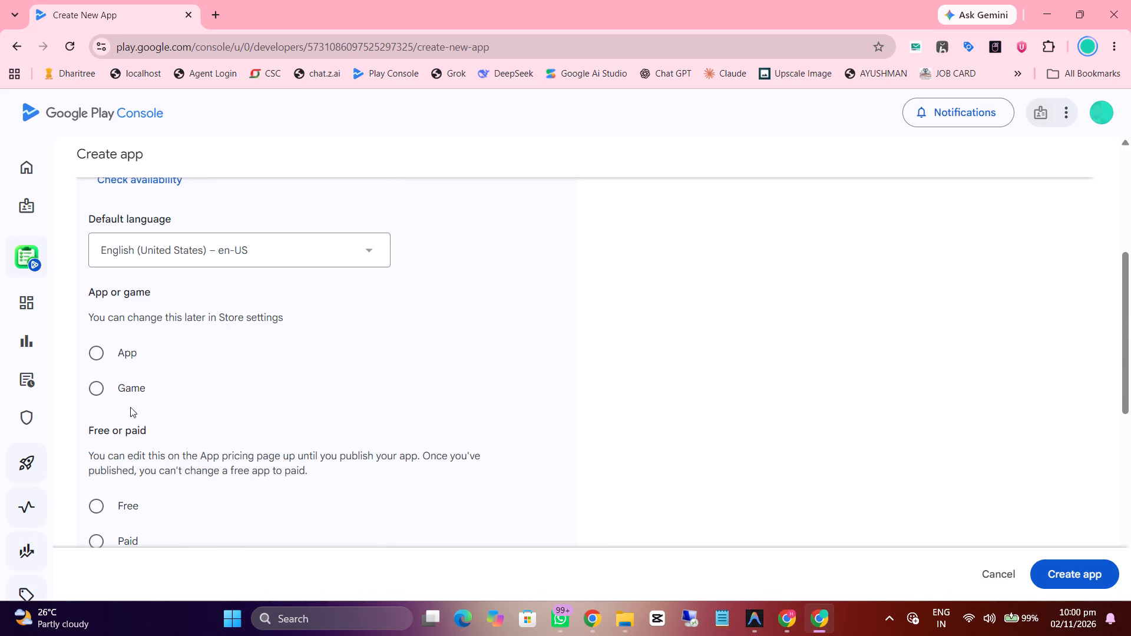
left_click(91, 388)
scroll(242, 385, "down", 2)
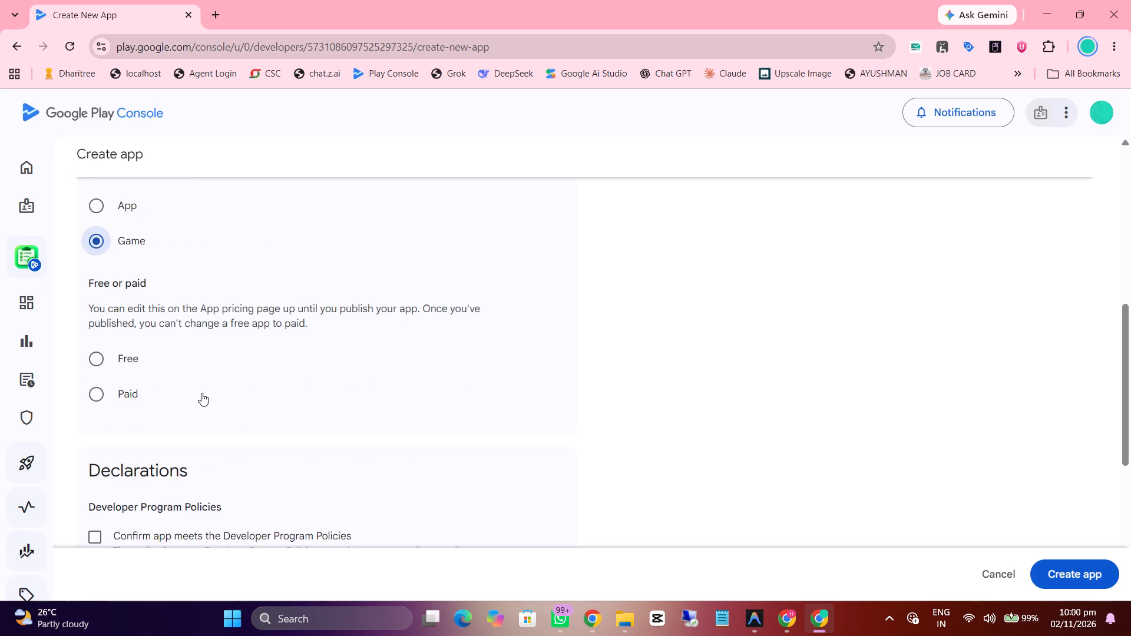
left_click(104, 362)
scroll(203, 386, "down", 1)
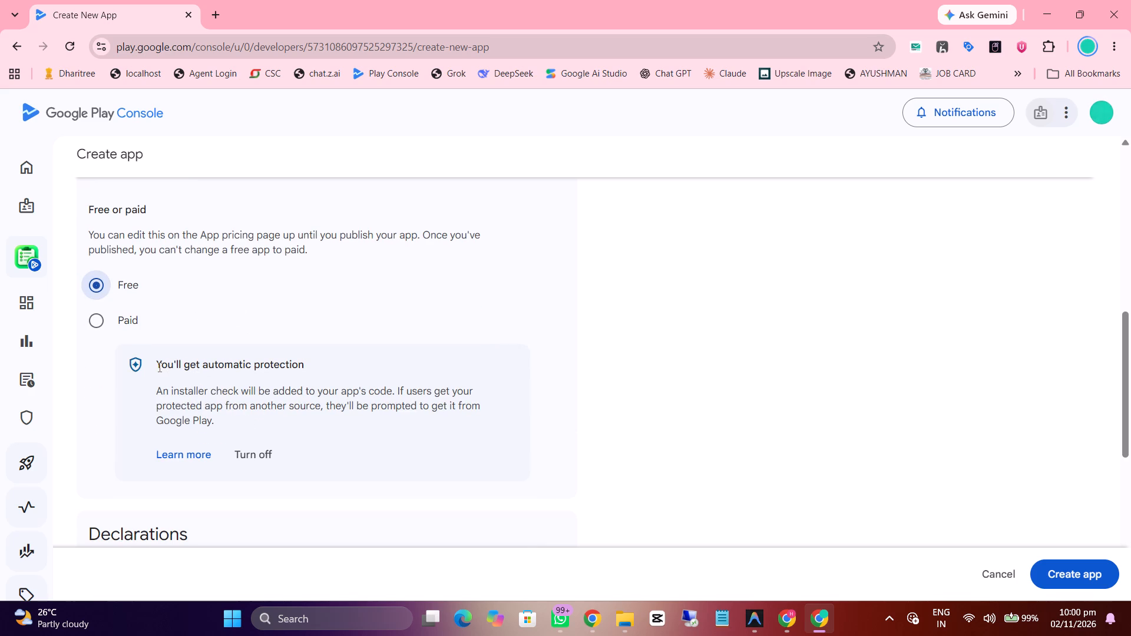
Read the automatic protection notice and recheck the app type and pricing choices.
left_click_drag(158, 367, 305, 370)
left_click(305, 370)
scroll(301, 388, "down", 2)
scroll(297, 390, "up", 1)
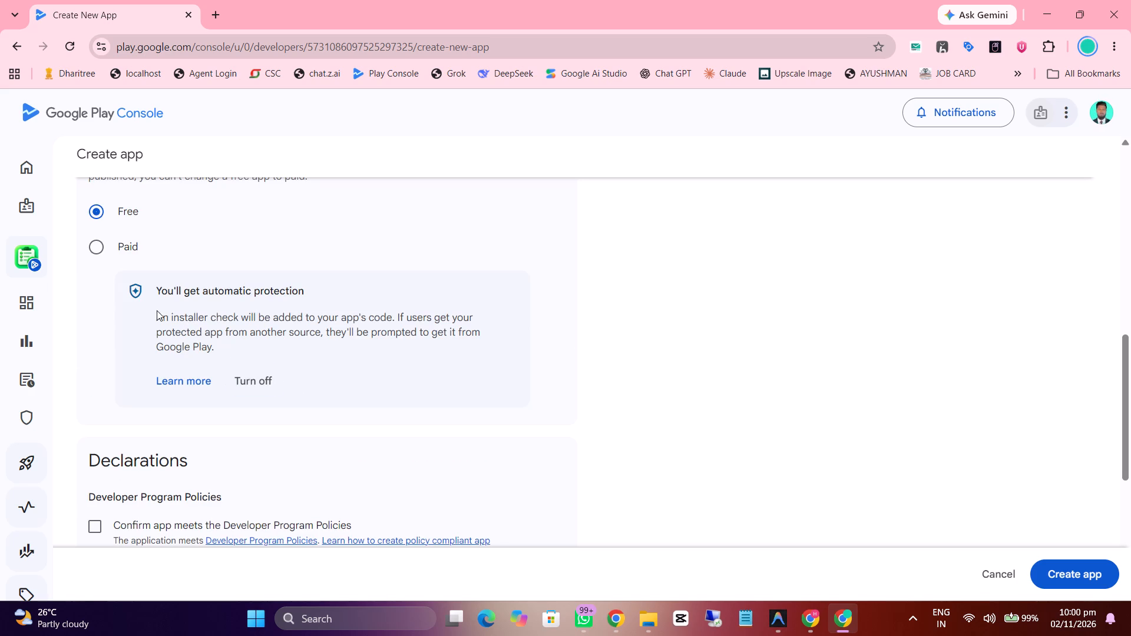
scroll(136, 223, "up", 2)
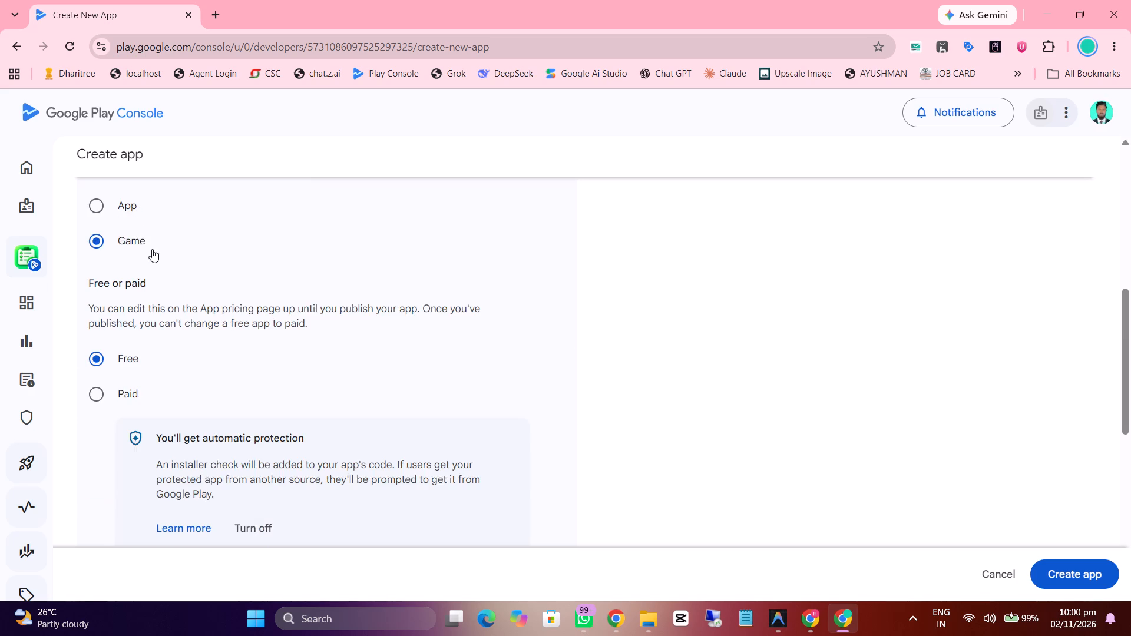
scroll(154, 253, "up", 2)
scroll(151, 395, "down", 1)
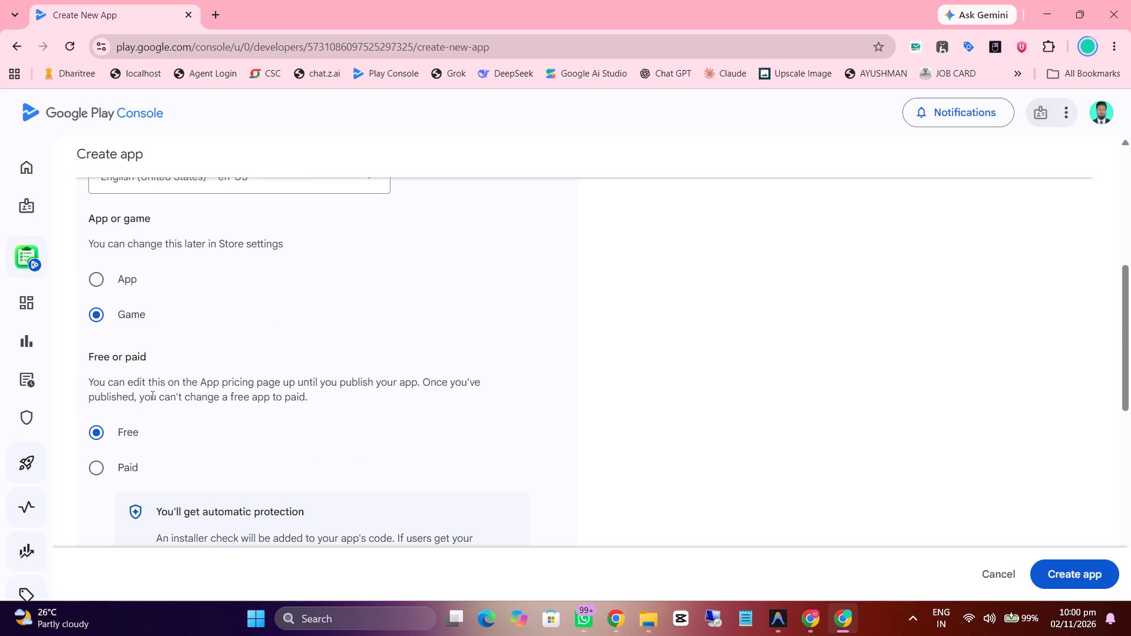
scroll(151, 395, "down", 3)
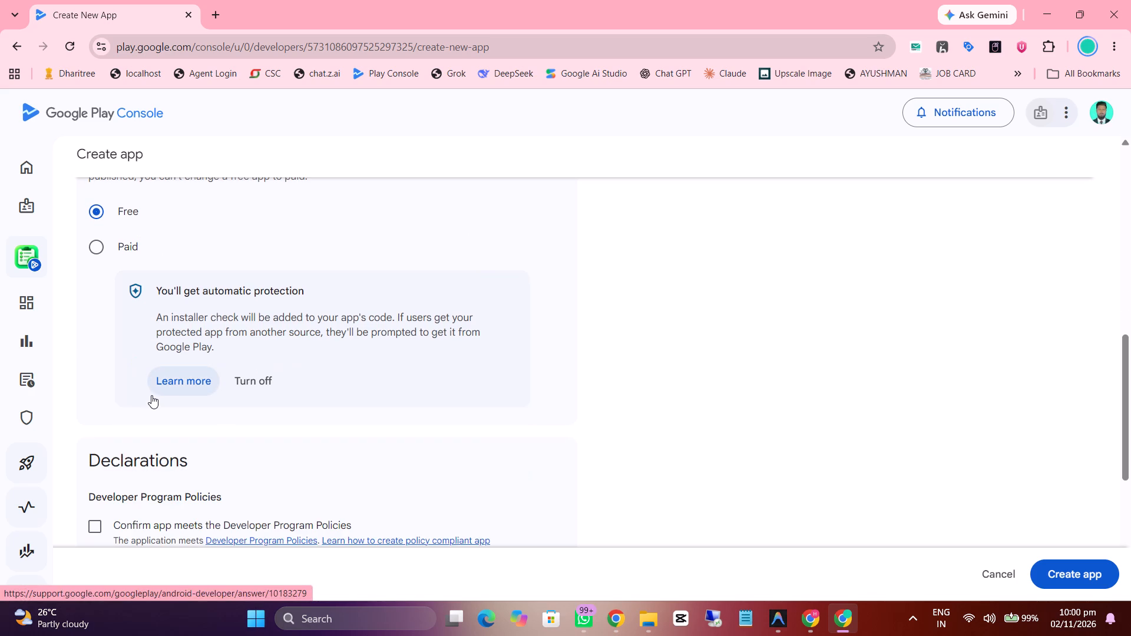
Confirm the Developer Program Policies, accept the US export laws, and submit the form to create the app.
scroll(290, 448, "down", 2)
left_click(101, 383)
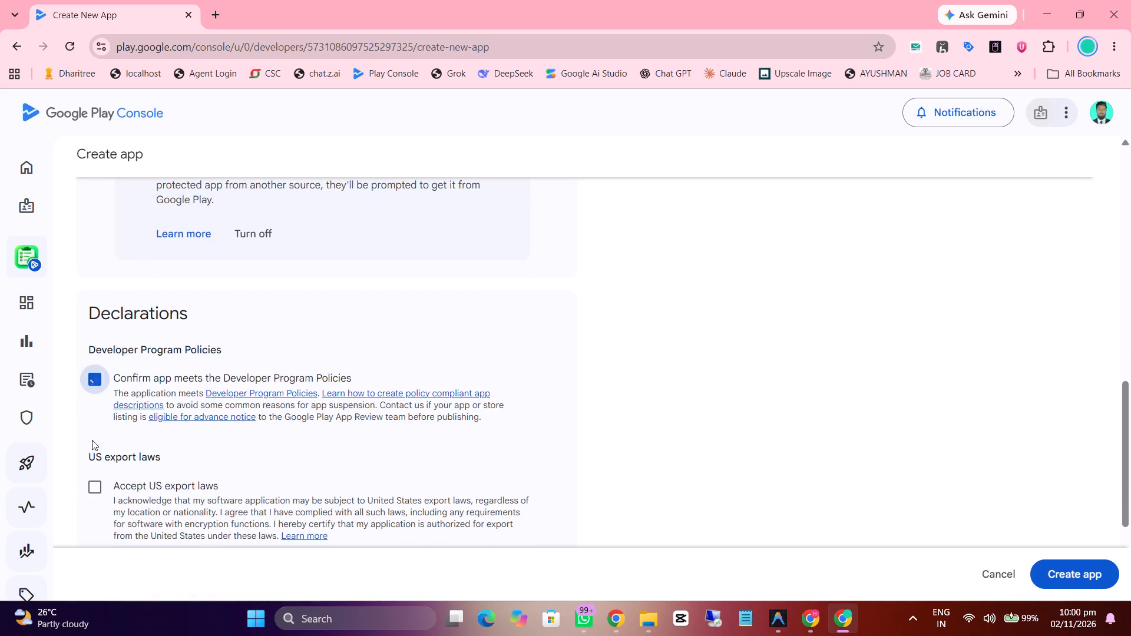
left_click(90, 483)
scroll(93, 483, "down", 7)
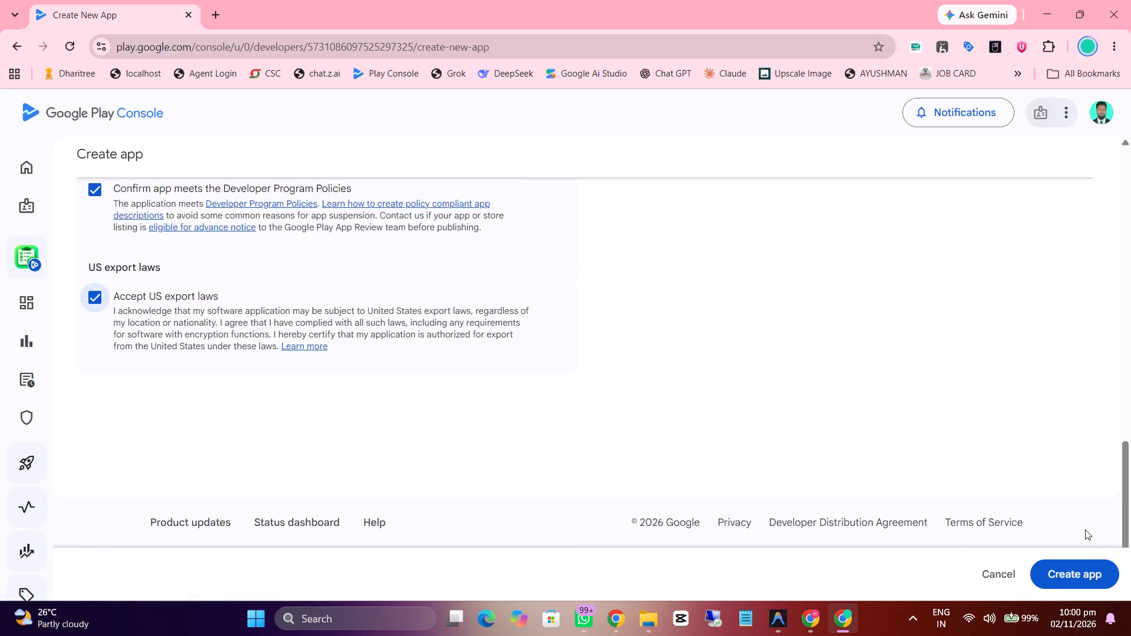
left_click(1096, 565)
Review the submitted app details and declarations while the app is being created.
scroll(948, 452, "up", 5)
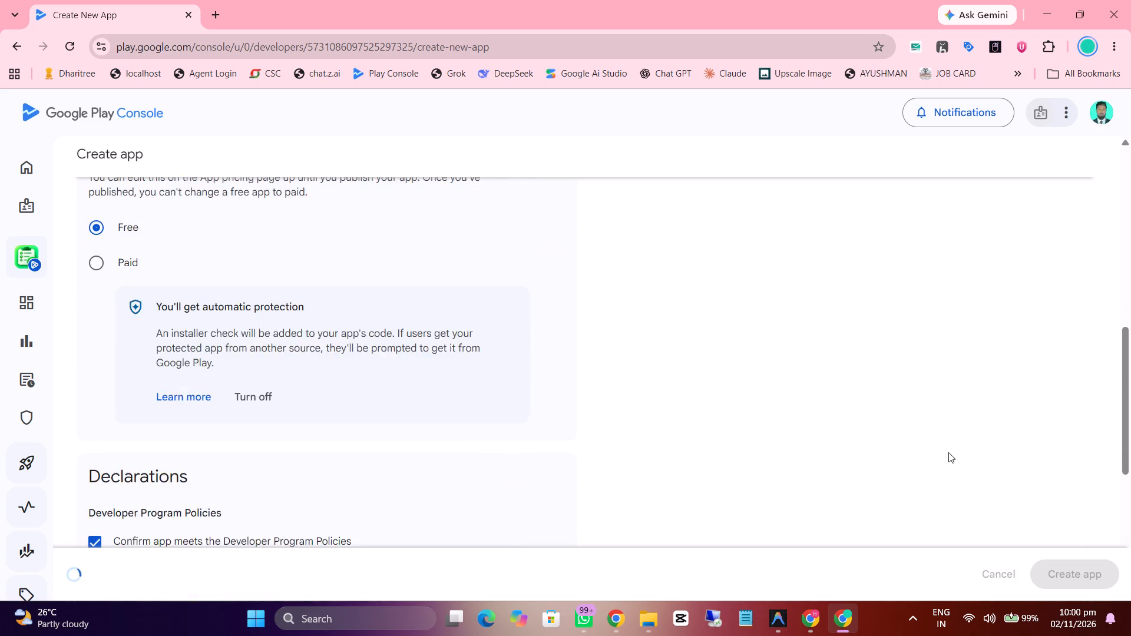
scroll(948, 452, "up", 8)
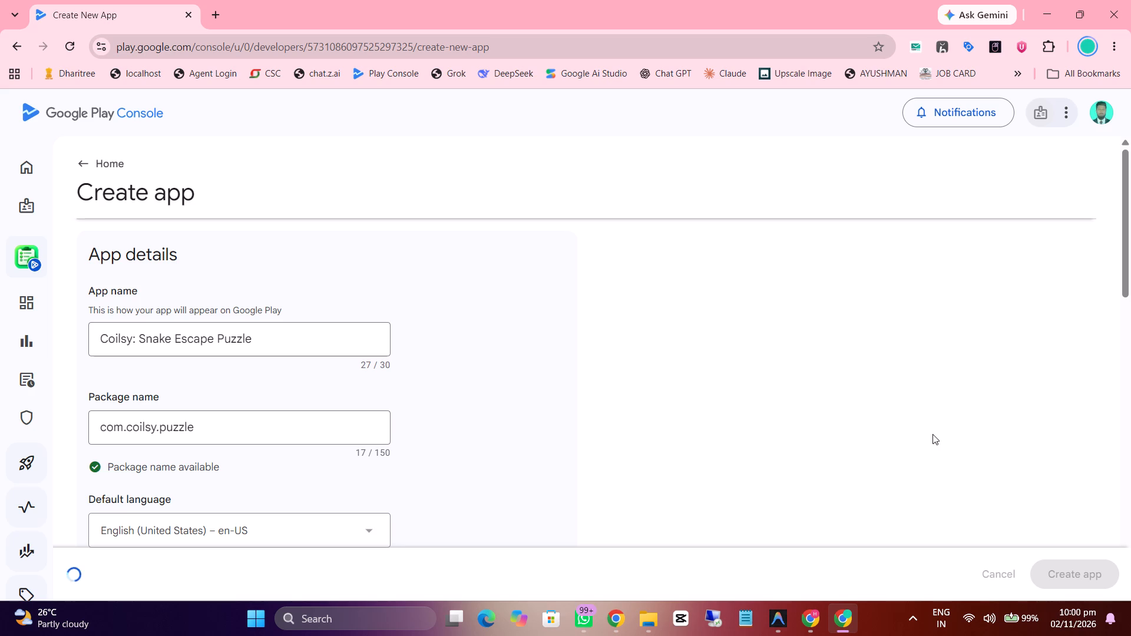
scroll(932, 434, "down", 7)
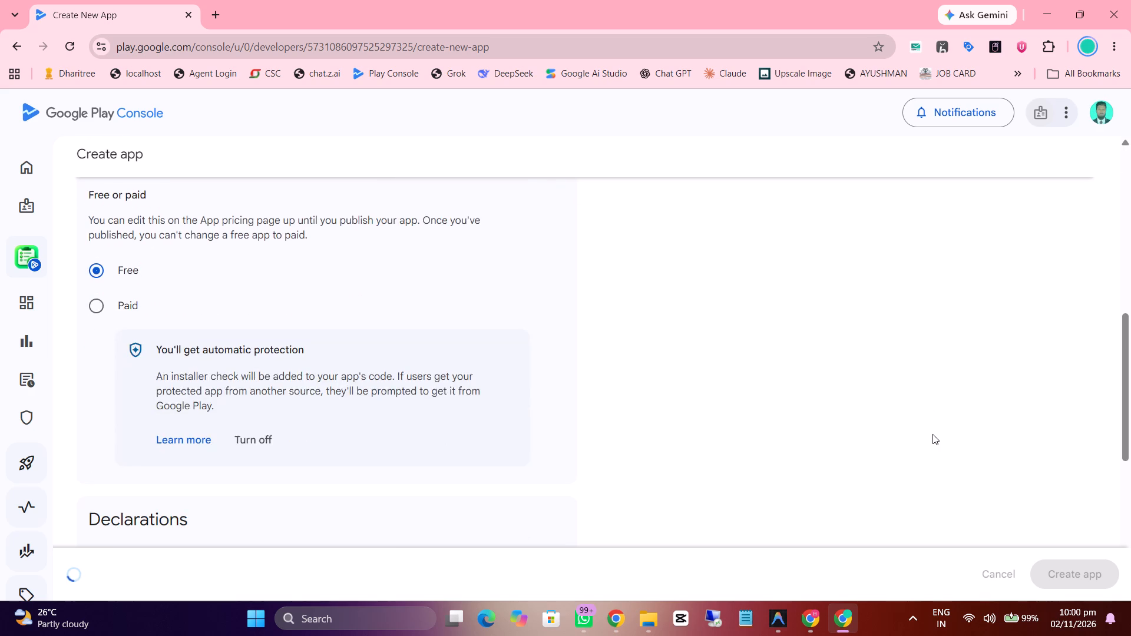
scroll(932, 434, "down", 6)
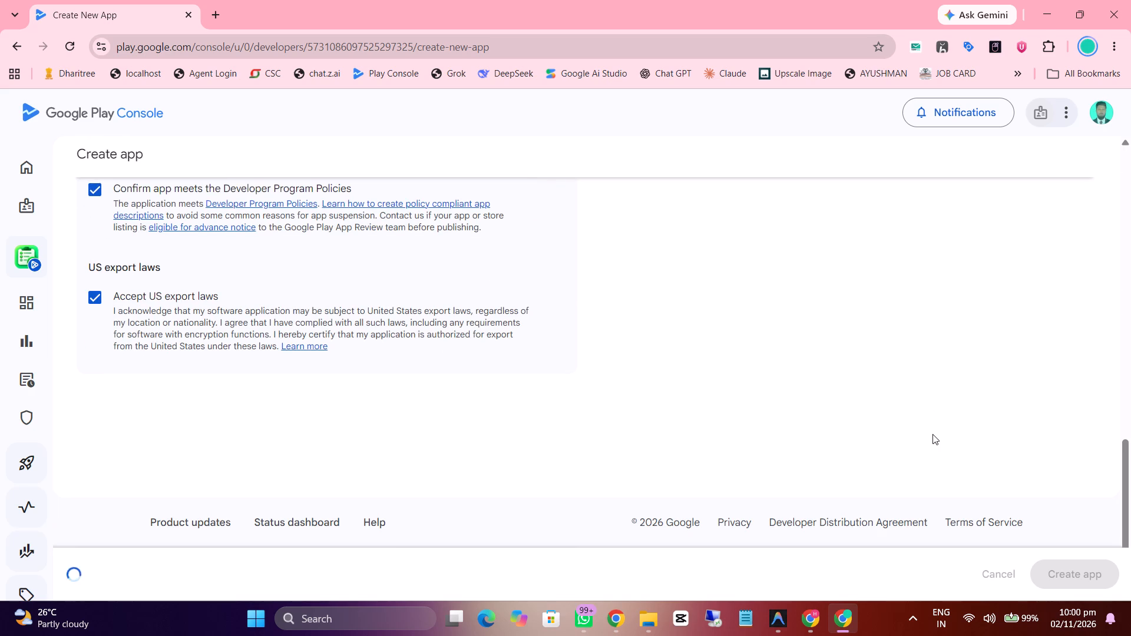
scroll(932, 434, "up", 7)
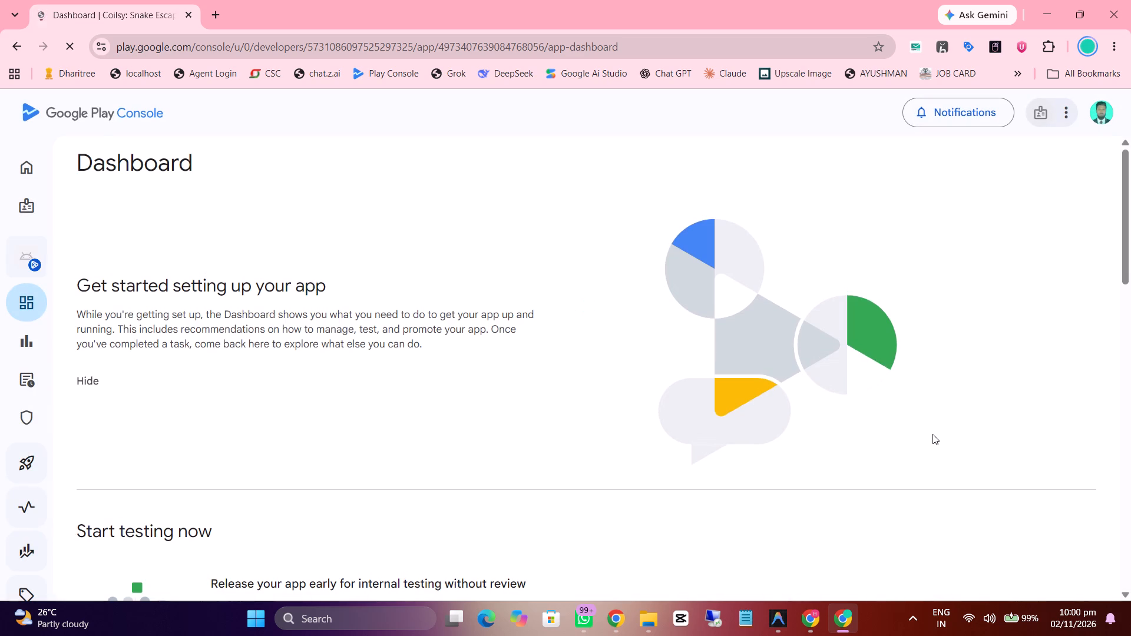
Expand the task list under Set up your app on the new app's dashboard.
scroll(634, 370, "down", 6)
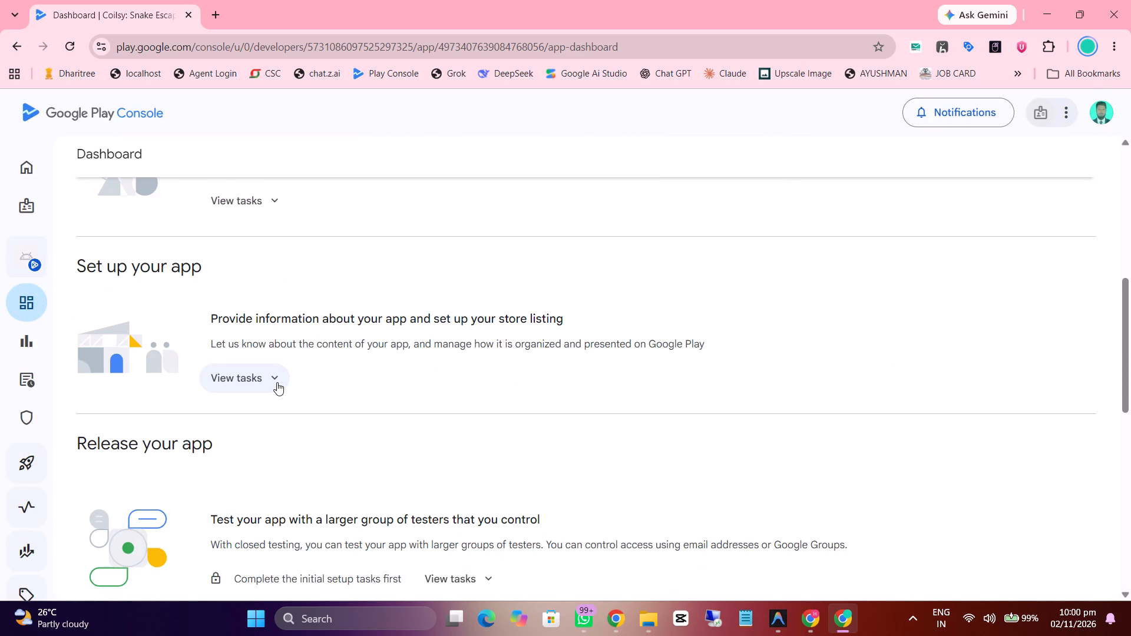
scroll(277, 382, "down", 2)
scroll(365, 458, "up", 2)
left_click(255, 375)
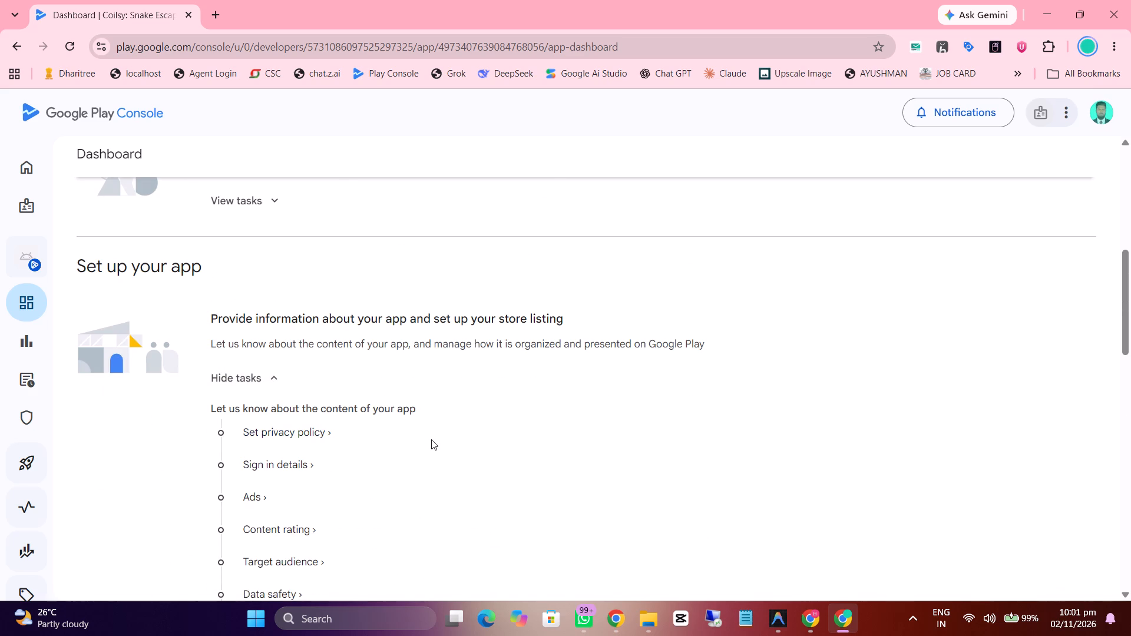
Open the Set privacy policy task and make the Privacy policy URL field ready for entry.
scroll(412, 439, "up", 3)
scroll(412, 439, "down", 4)
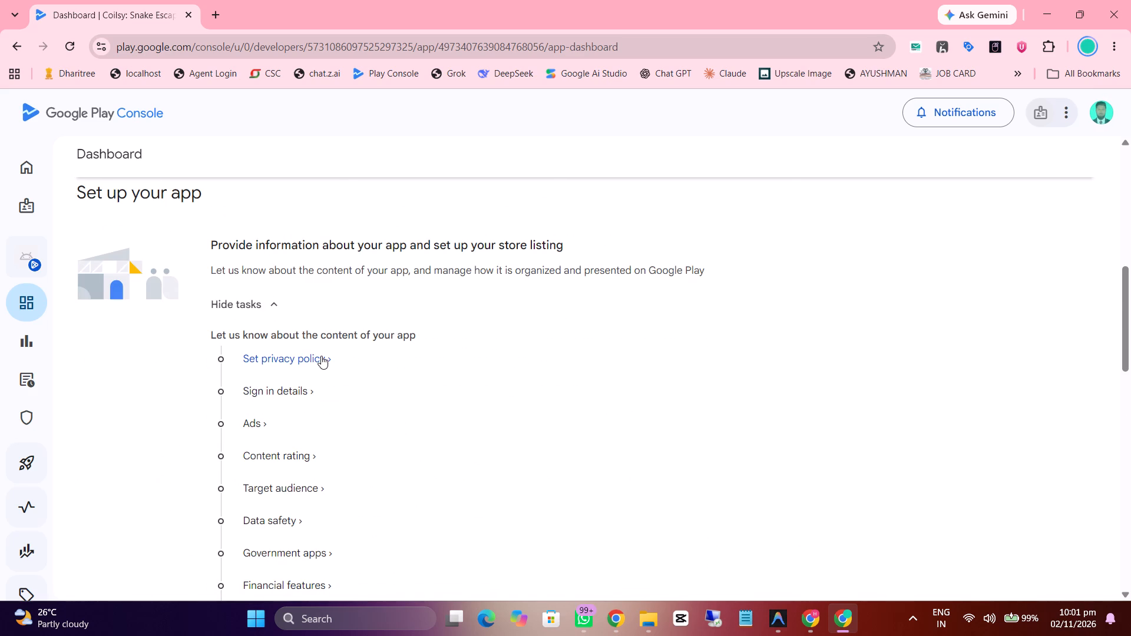
scroll(321, 356, "up", 4)
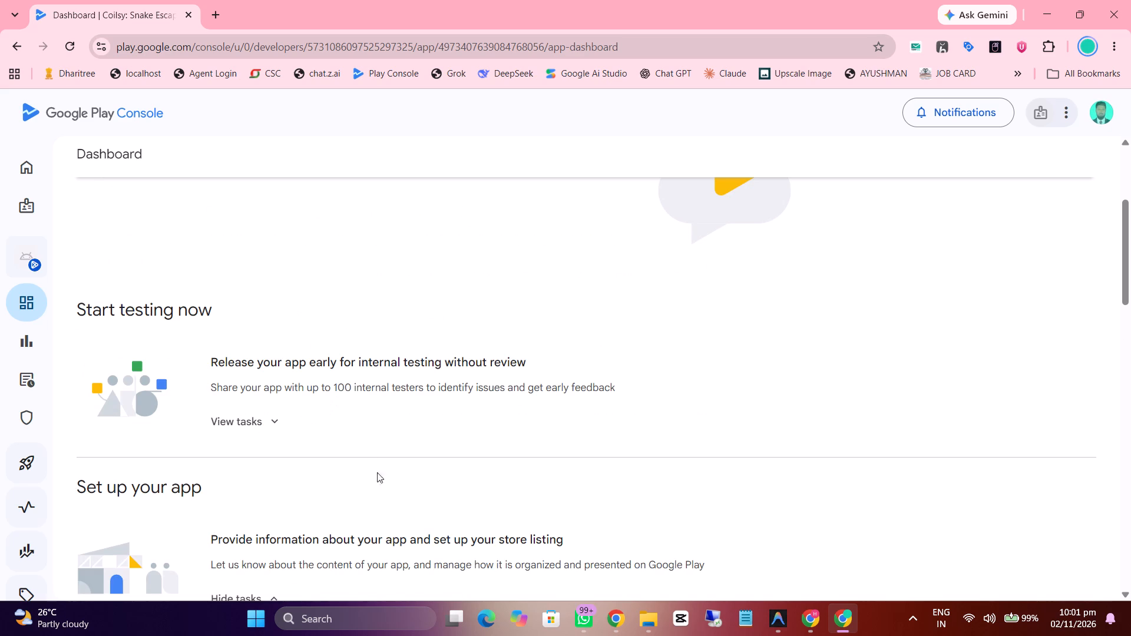
scroll(382, 484, "down", 1)
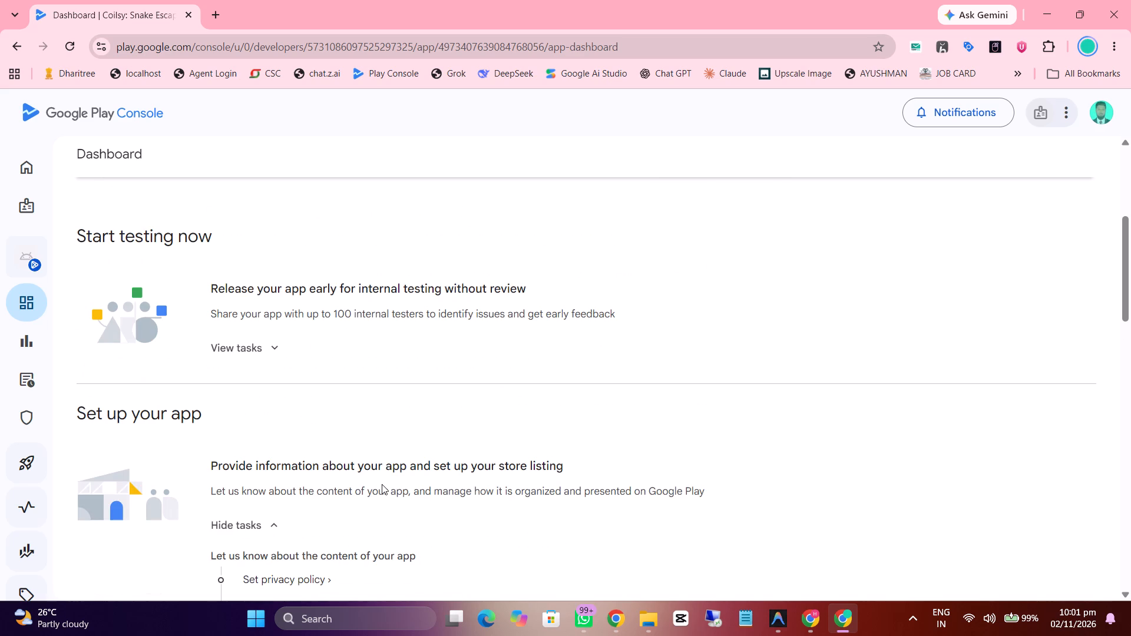
scroll(382, 484, "down", 2)
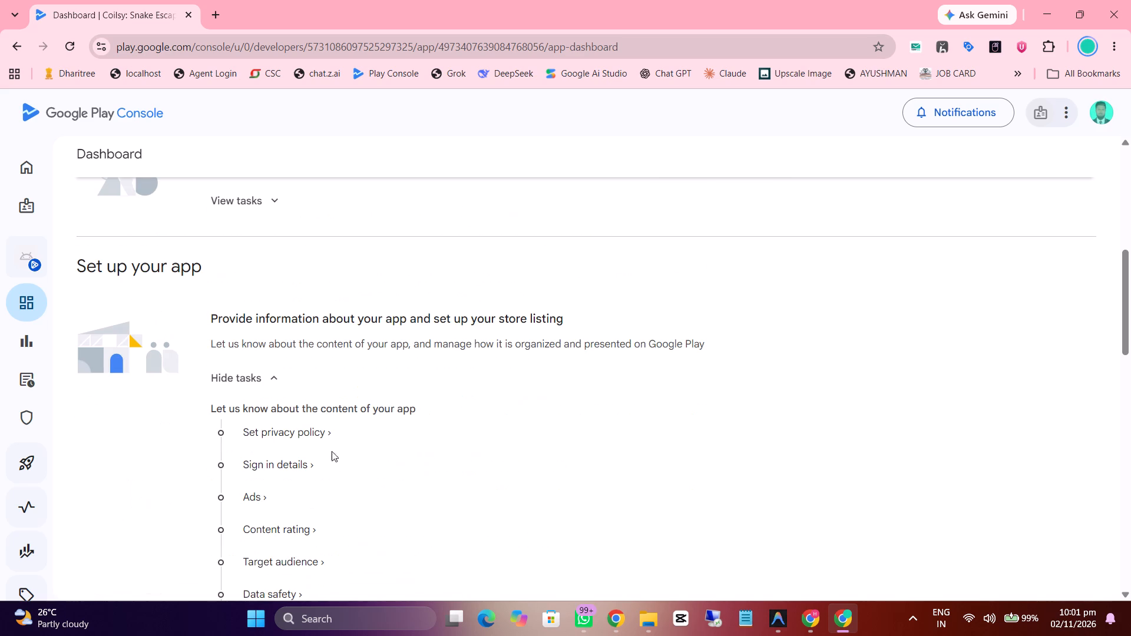
left_click(318, 438)
scroll(440, 465, "down", 3)
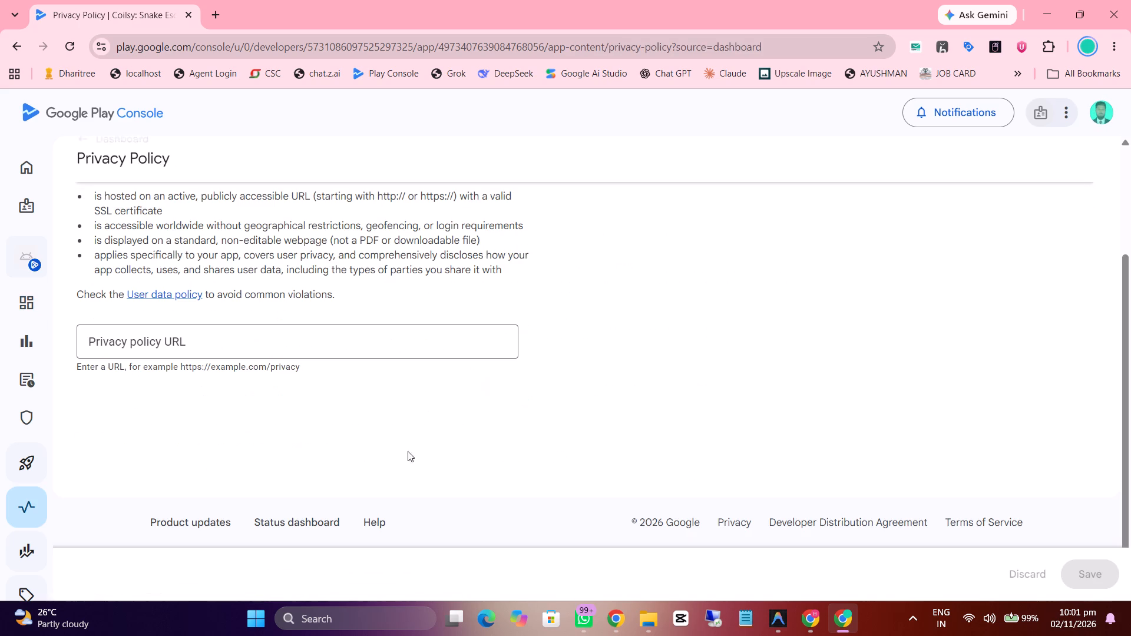
left_click(231, 345)
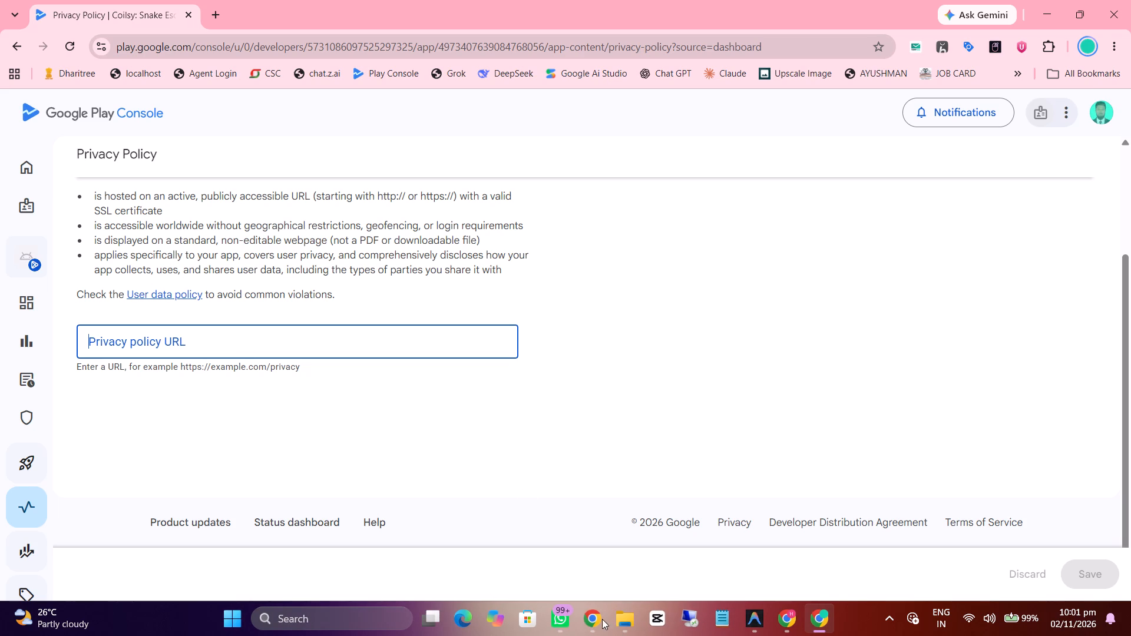
Switch to the other Chrome window and copy the web address of the Coilsy Privacy Policy page.
left_click(782, 618)
left_click(232, 0)
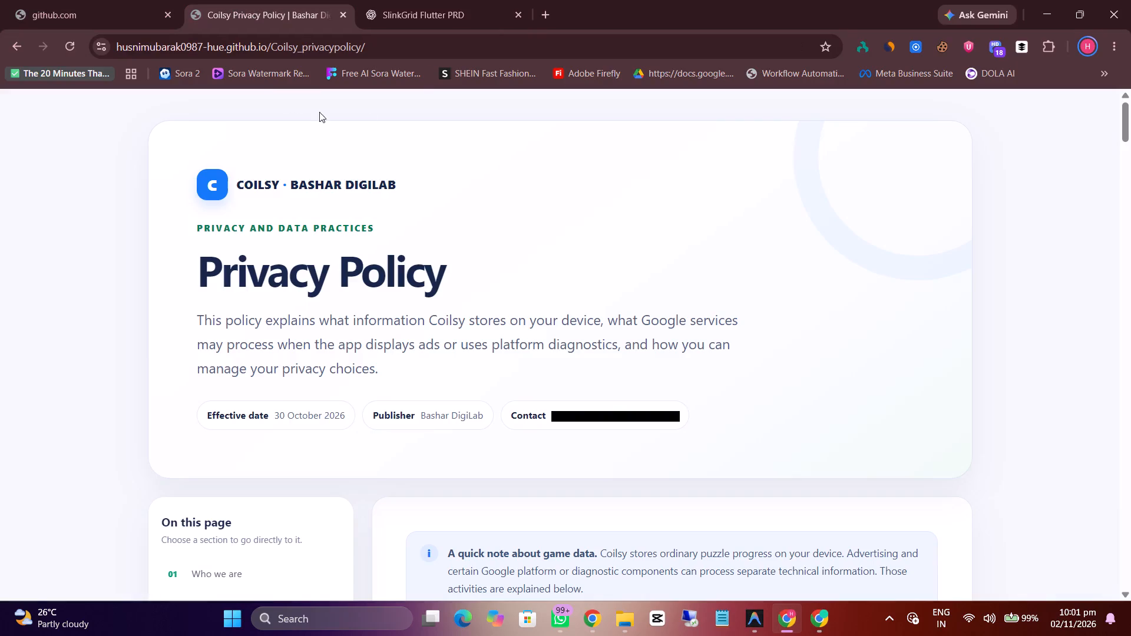
left_click(395, 55)
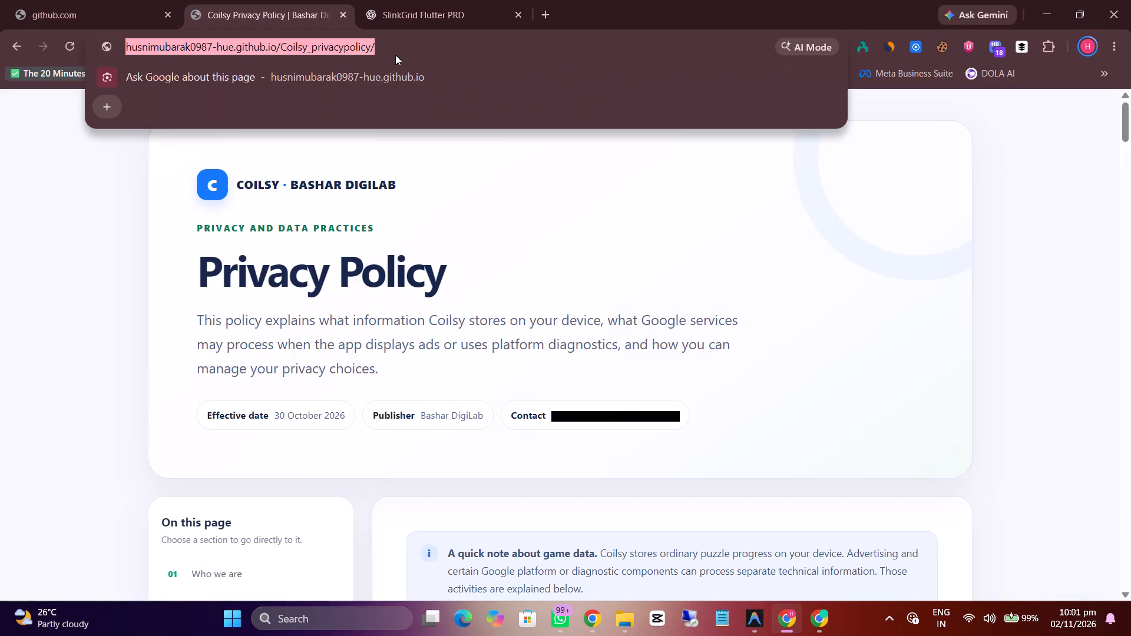
key("ctrl+c")
Review the Coilsy privacy policy page's introduction, publisher details and Who we are section.
scroll(466, 250, "down", 4)
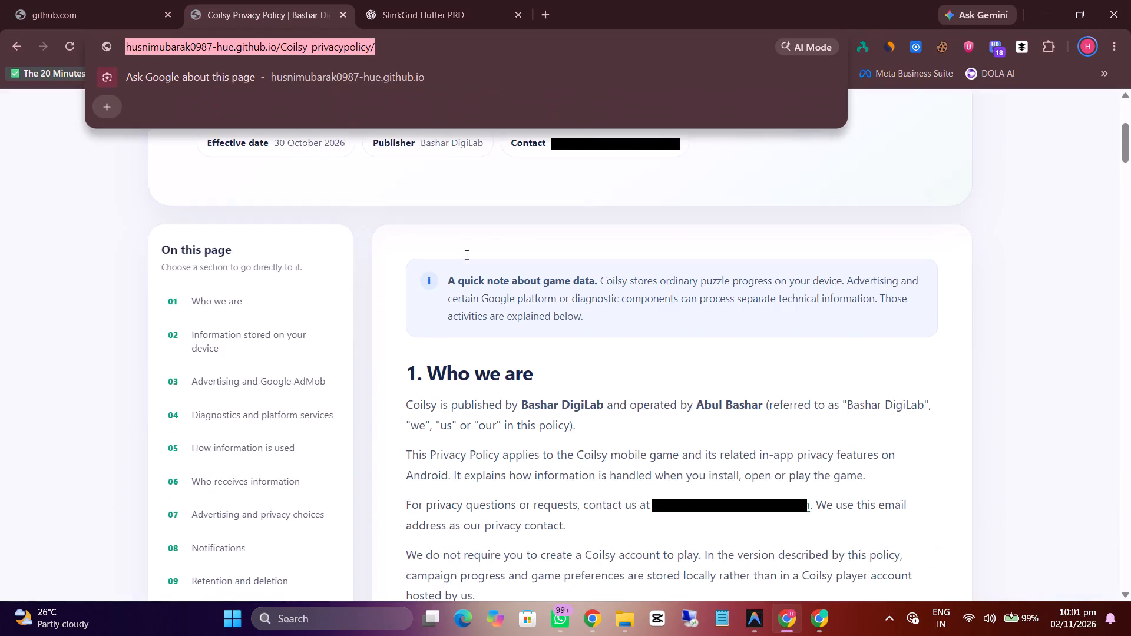
left_click(451, 264)
scroll(451, 264, "up", 3)
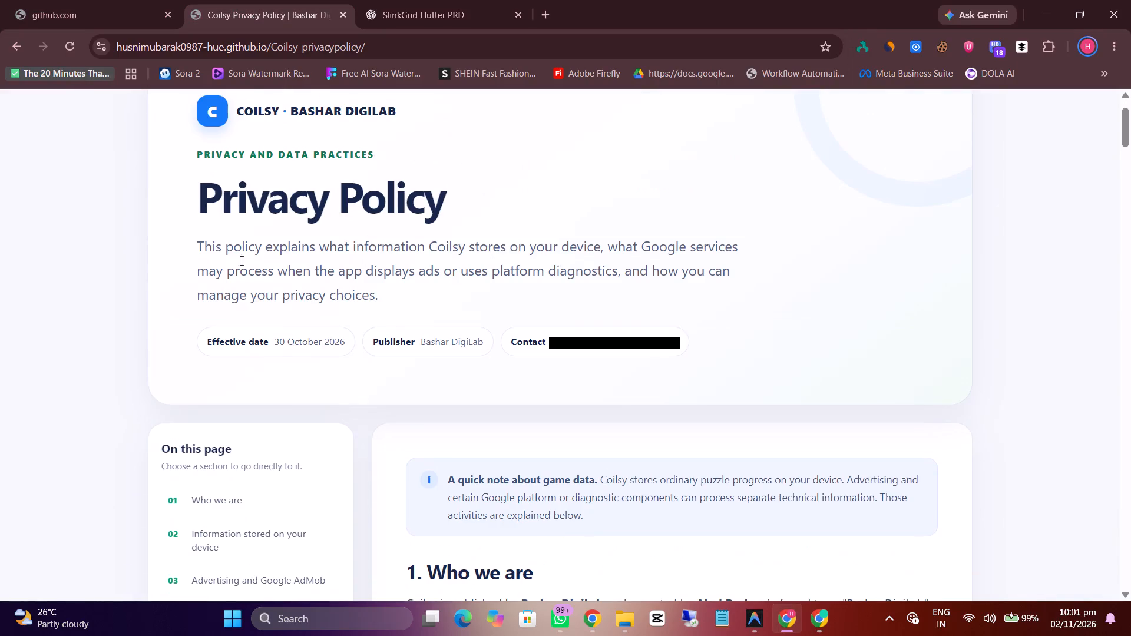
left_click_drag(185, 246, 570, 237)
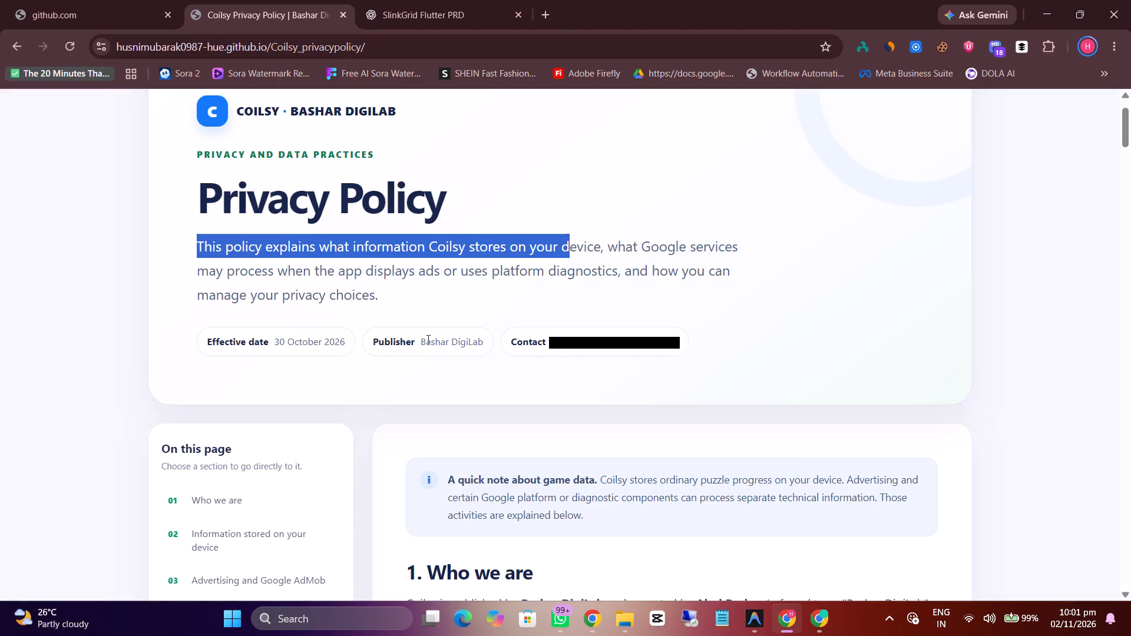
left_click_drag(424, 342, 491, 353)
left_click(500, 367)
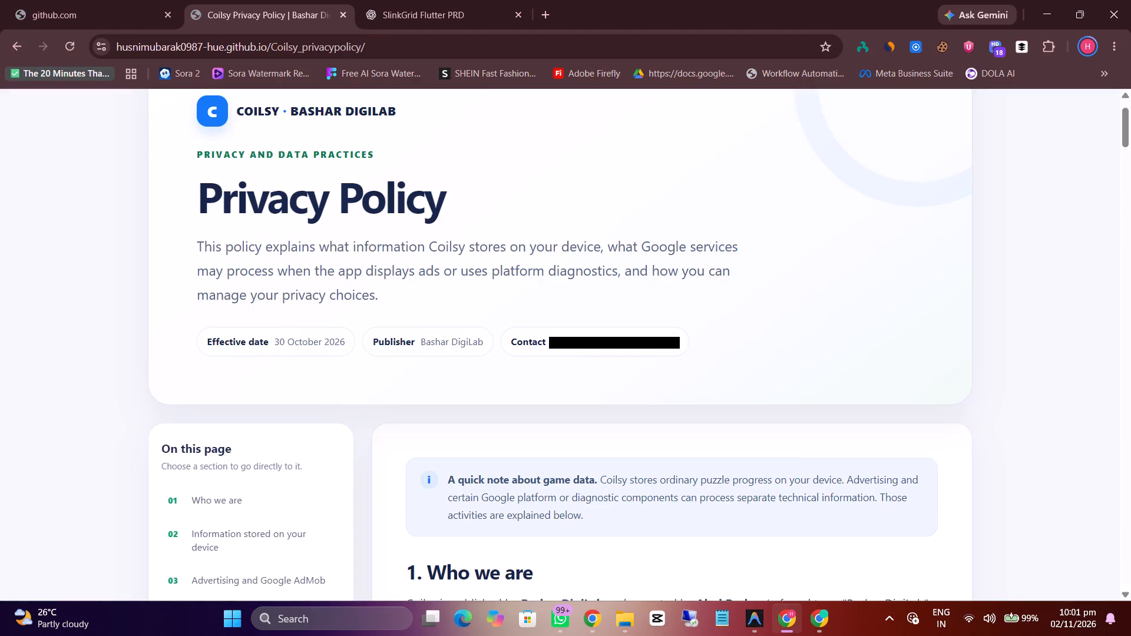
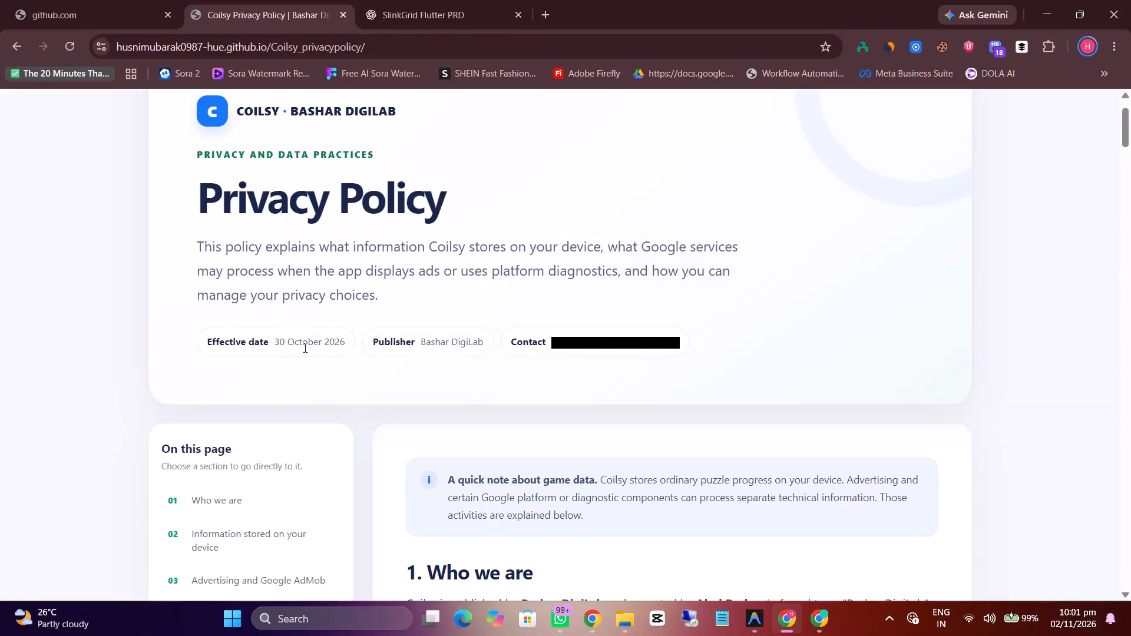
Review the Coilsy privacy policy's effective date and the operator and contact details under Who we are.
left_click_drag(275, 342, 370, 362)
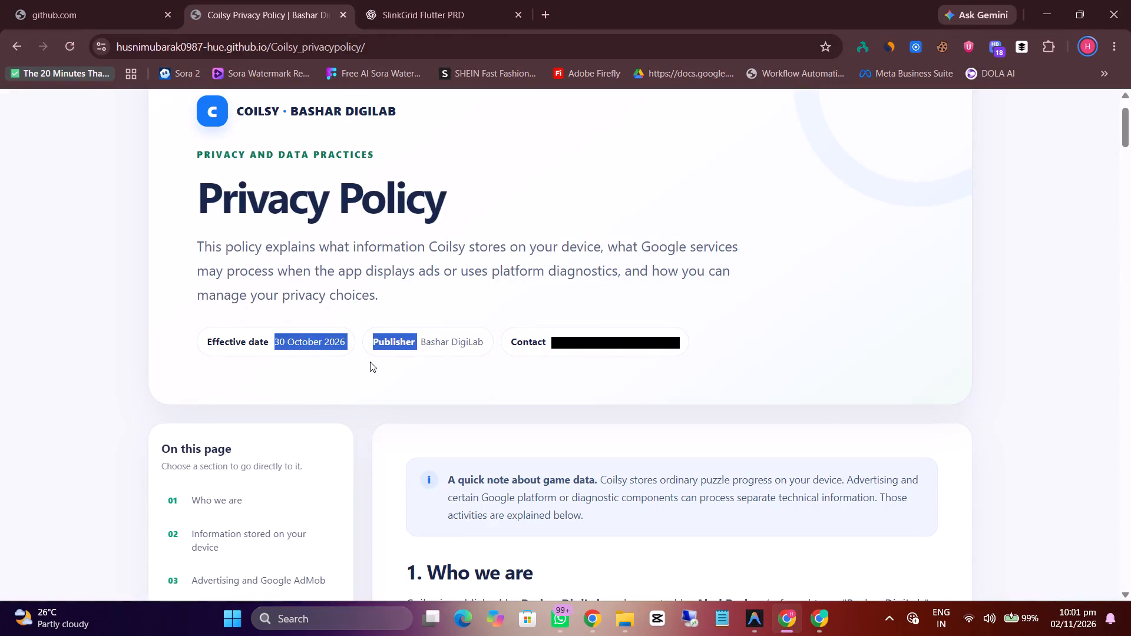
left_click_drag(370, 362, 373, 362)
left_click(373, 362)
scroll(387, 383, "down", 4)
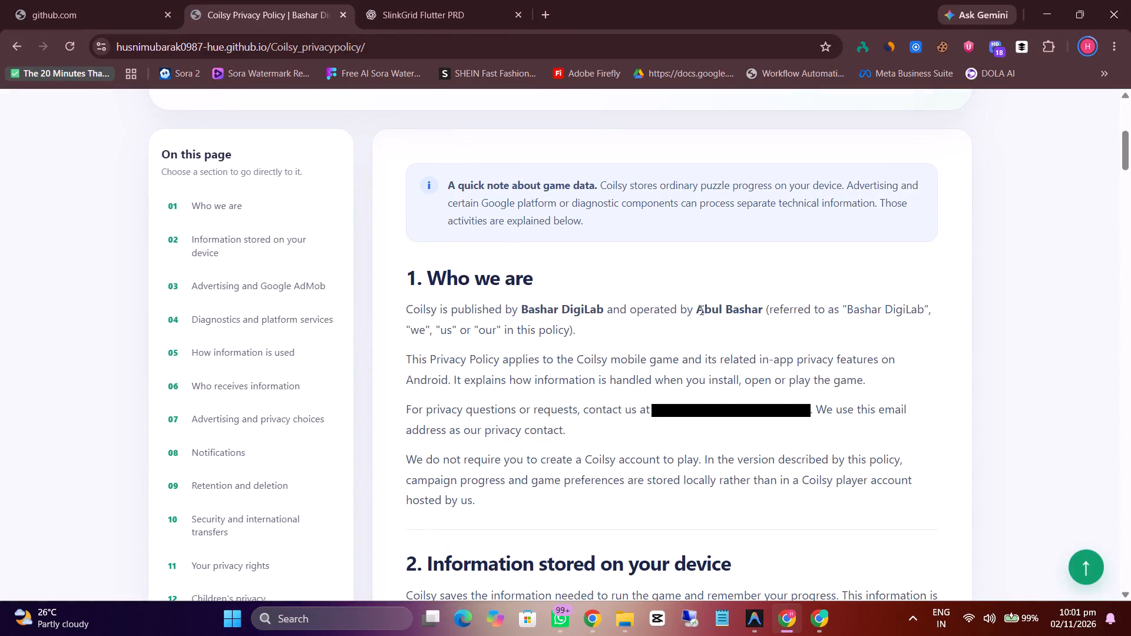
left_click_drag(695, 307, 745, 315)
left_click(754, 338)
scroll(789, 349, "down", 1)
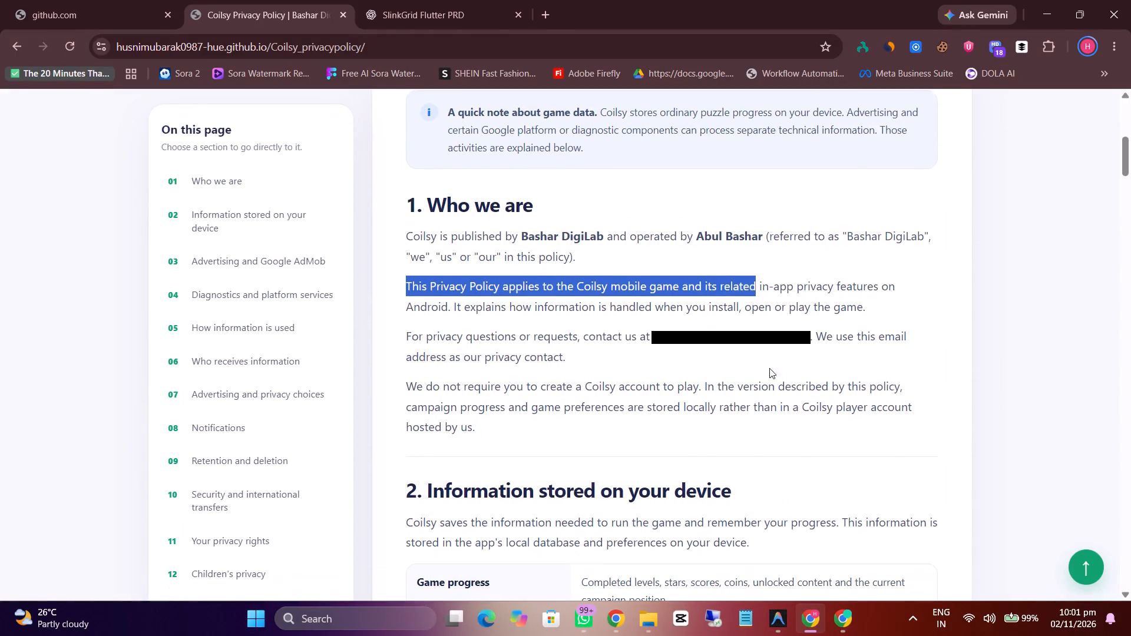
left_click(727, 404)
Read the Information stored on your device section, covering game progress, active puzzle, game preferences and local storage notes.
scroll(723, 403, "down", 2)
scroll(584, 417, "down", 3)
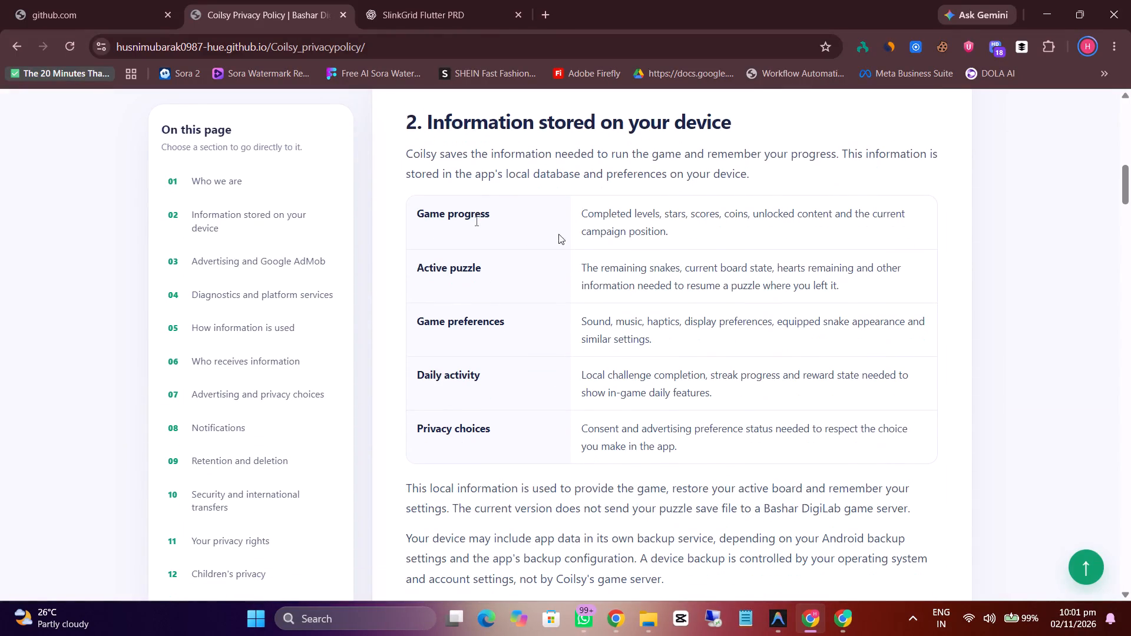
left_click_drag(584, 215, 677, 238)
left_click_drag(587, 270, 646, 279)
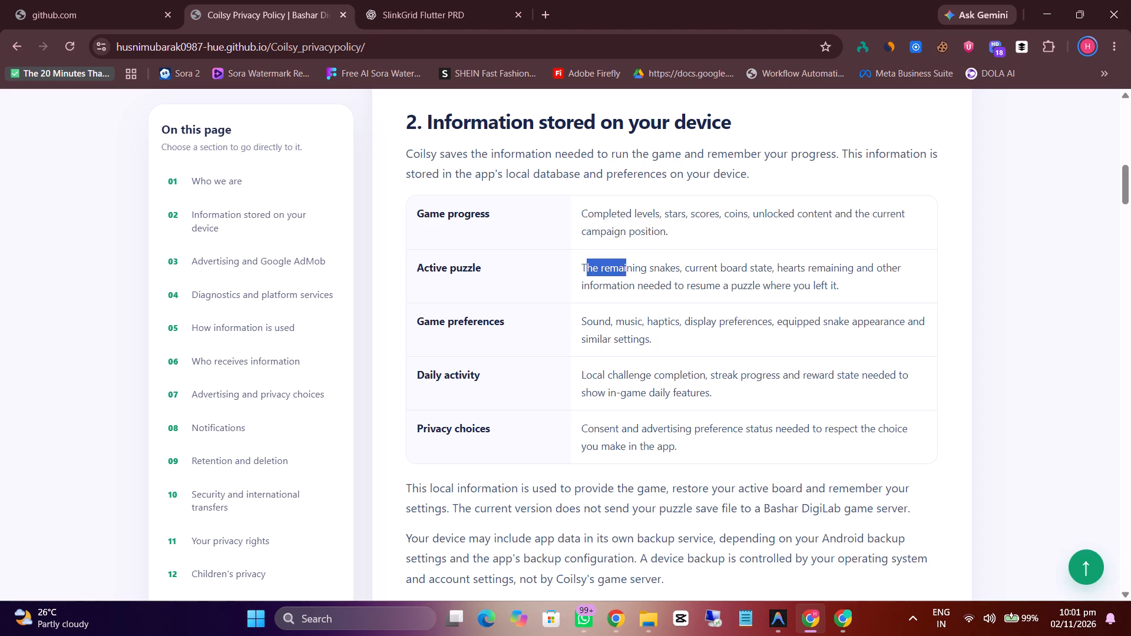
left_click_drag(646, 279, 696, 287)
left_click(696, 287)
left_click(618, 334)
left_click_drag(581, 321, 654, 339)
left_click(654, 339)
scroll(655, 340, "down", 2)
left_click(655, 340)
scroll(655, 340, "down", 2)
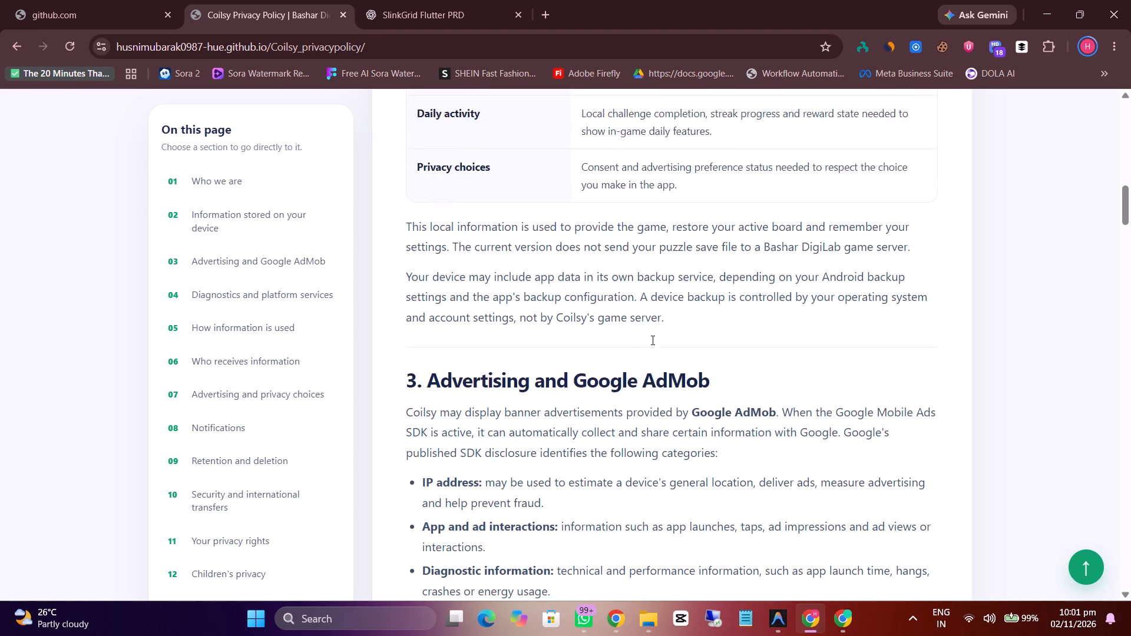
scroll(635, 343, "down", 3)
scroll(627, 336, "up", 2)
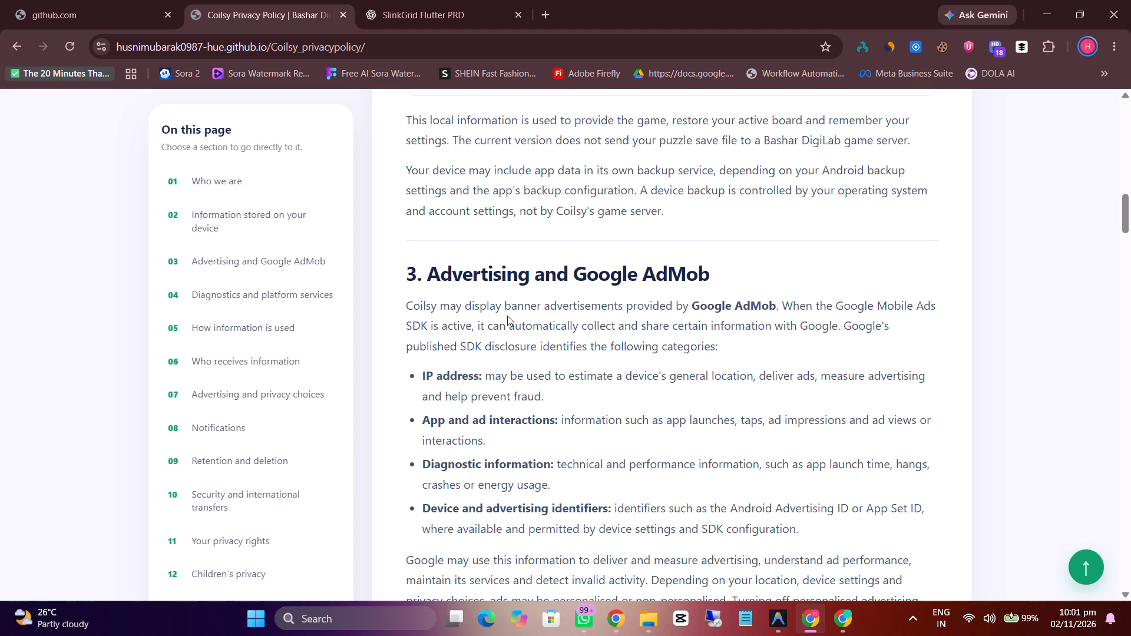
left_click_drag(515, 307, 603, 303)
left_click(632, 314)
left_click_drag(720, 300, 748, 310)
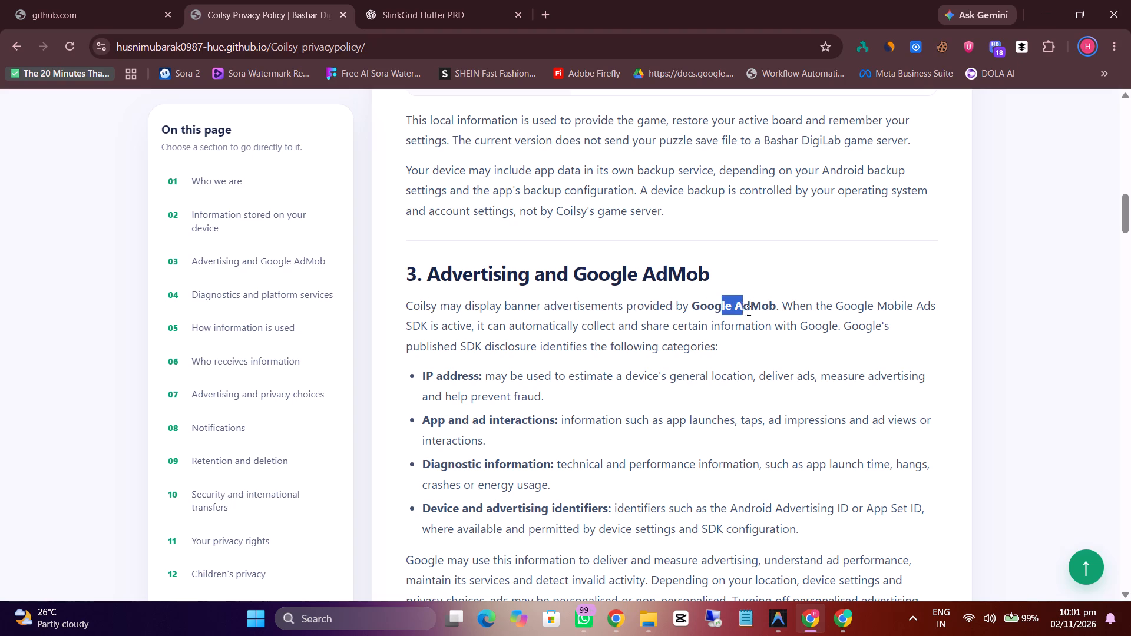
left_click_drag(748, 310, 763, 311)
left_click(797, 316)
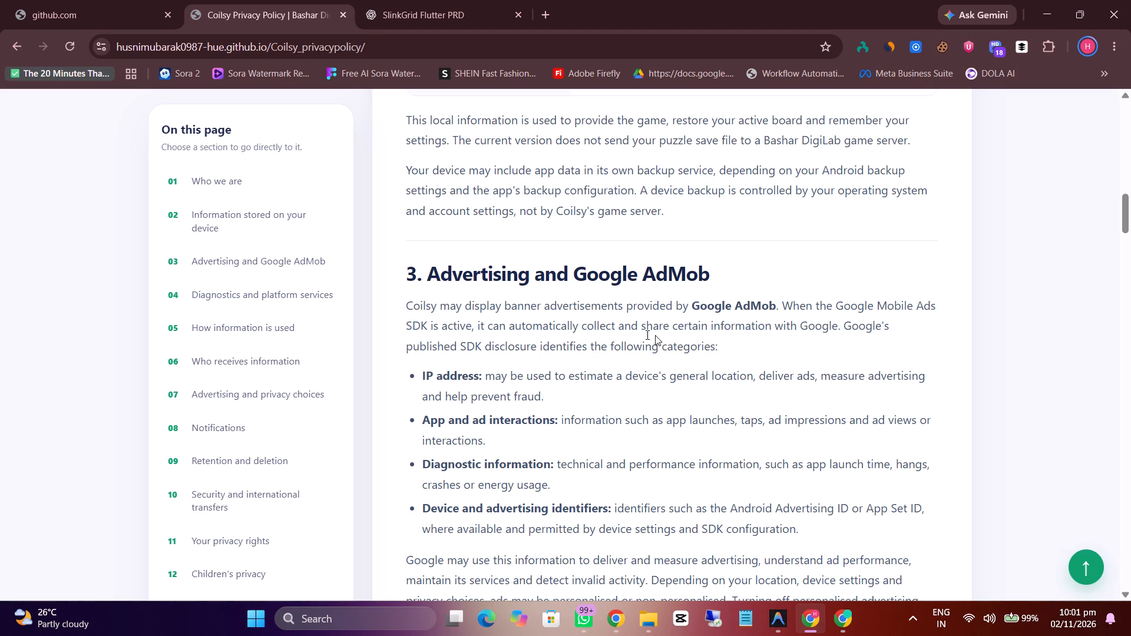
scroll(506, 420, "down", 1)
left_click_drag(421, 305, 466, 307)
left_click_drag(422, 349, 453, 347)
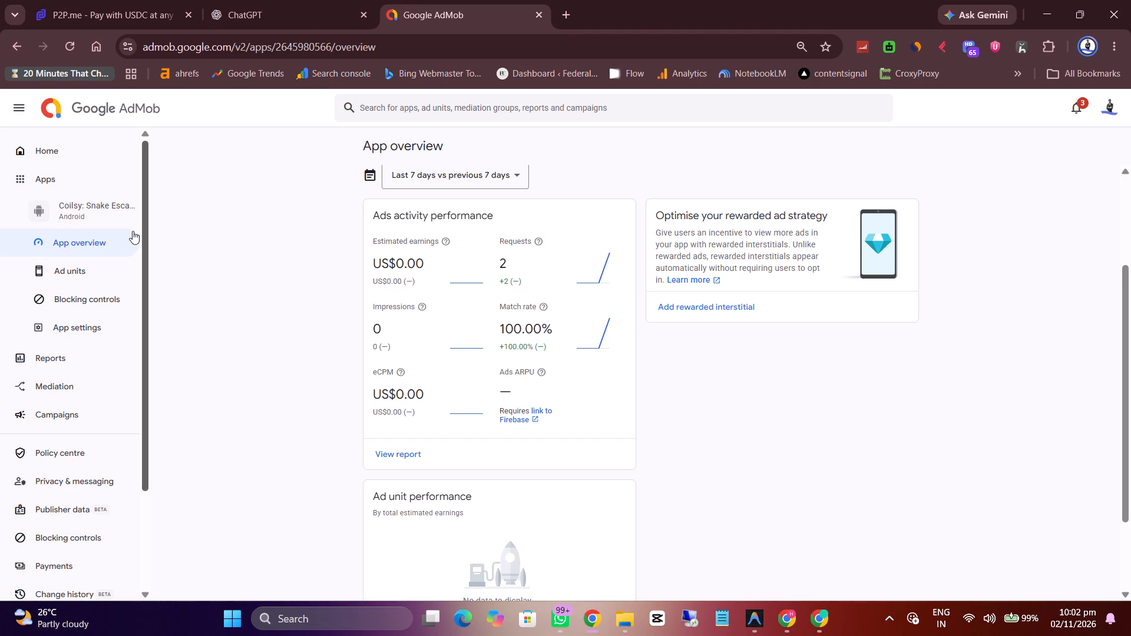
Examine Coilsy's ad units list, and its approval status and App store details in the app settings.
left_click(74, 273)
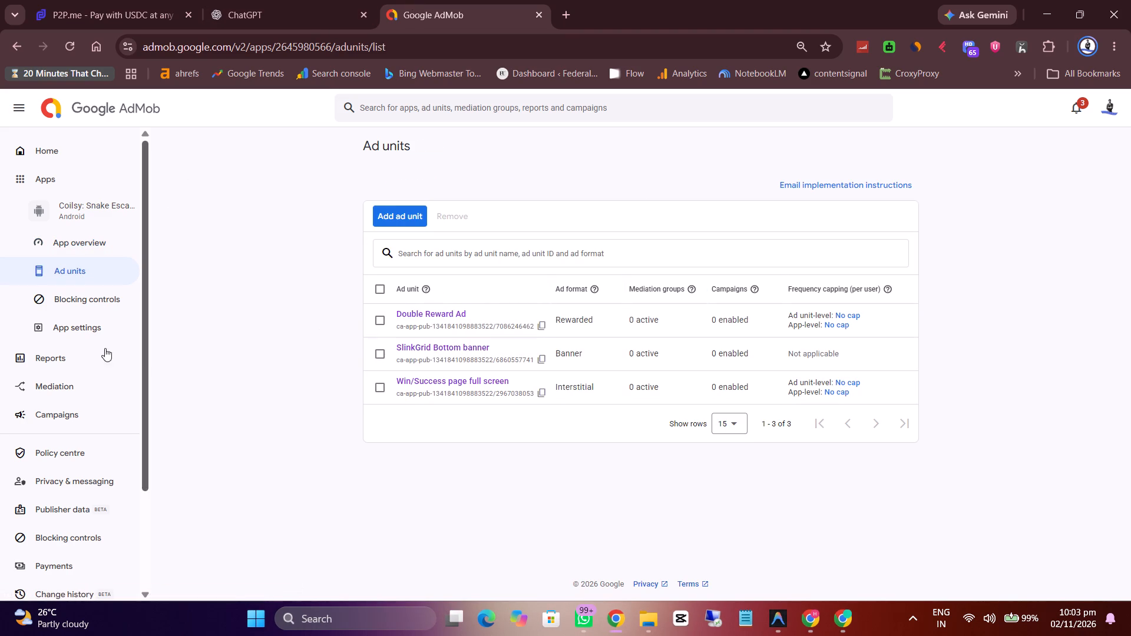
left_click(104, 331)
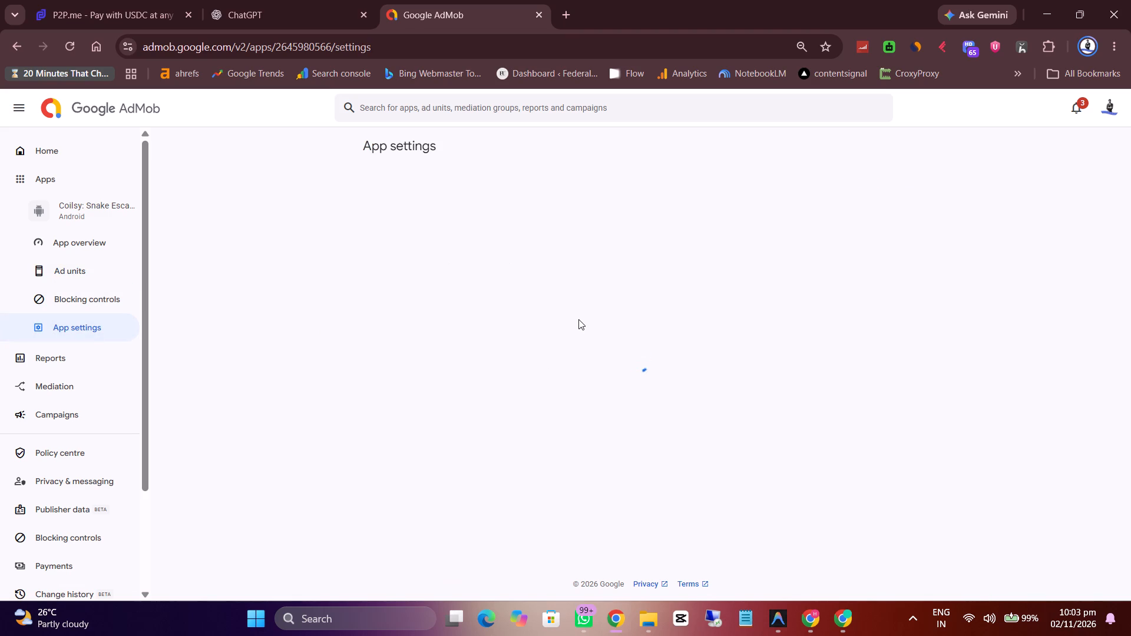
scroll(590, 339, "down", 2)
left_click_drag(586, 376, 515, 379)
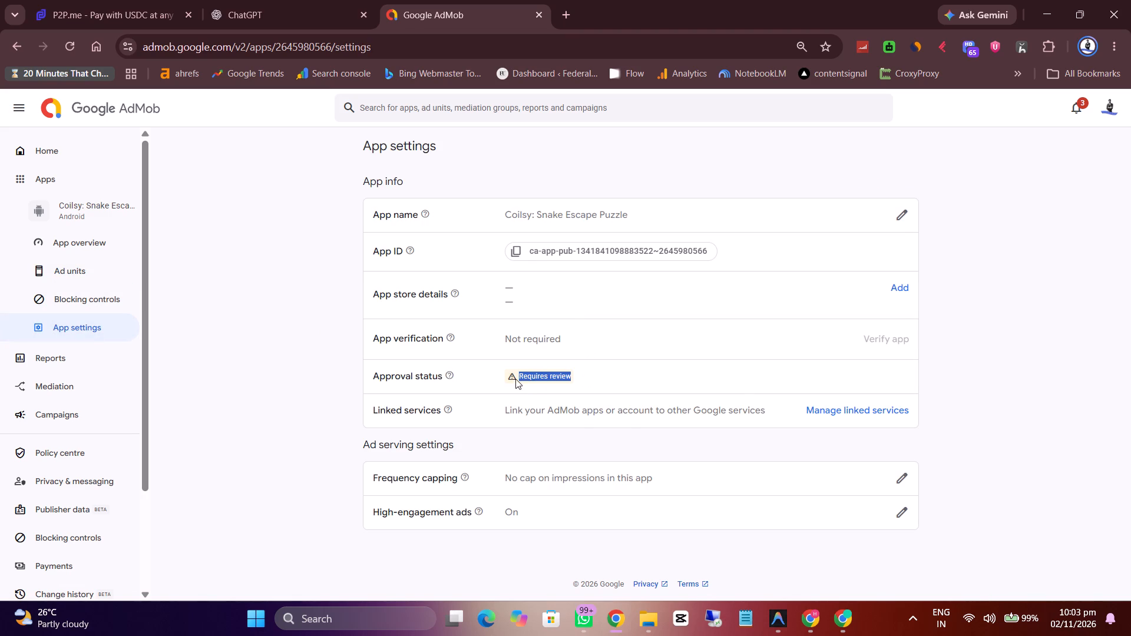
left_click_drag(515, 379, 510, 381)
left_click(513, 402)
left_click_drag(447, 295, 363, 298)
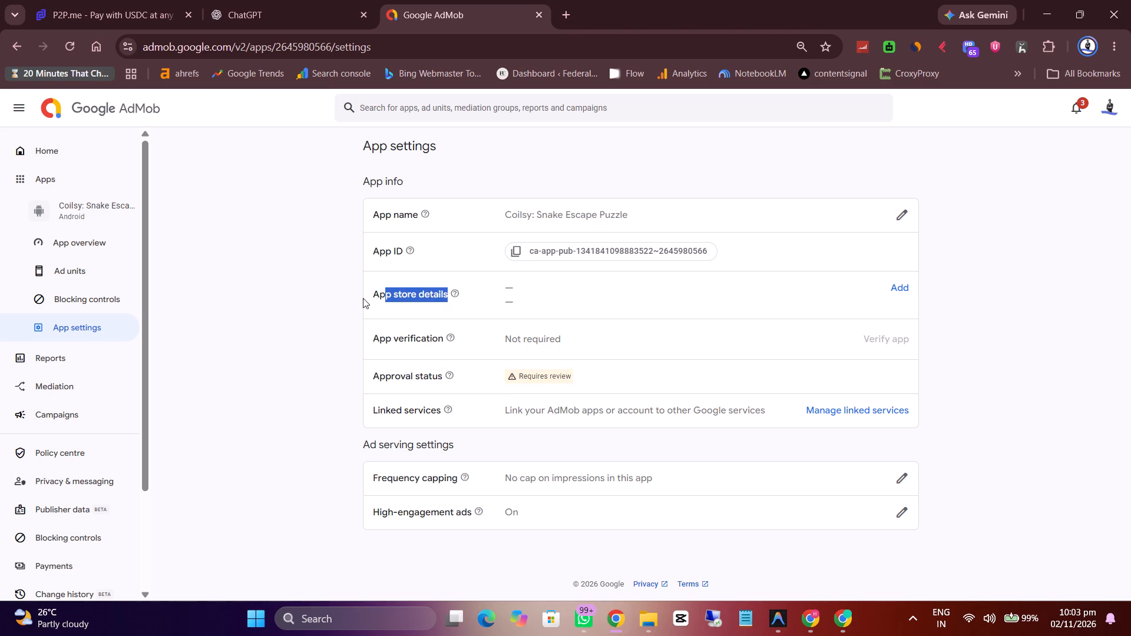
left_click_drag(363, 298, 356, 297)
Examine the AdMob Home page, including the Link to app store task, account approval notice and ads activity performance.
left_click(20, 149)
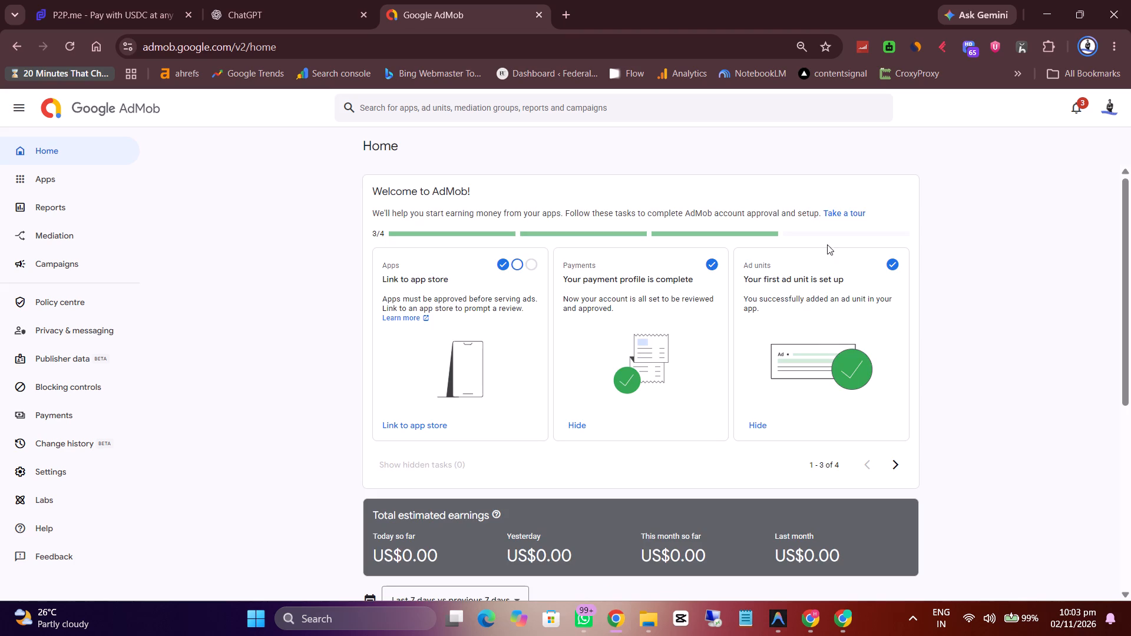
scroll(831, 299, "down", 2)
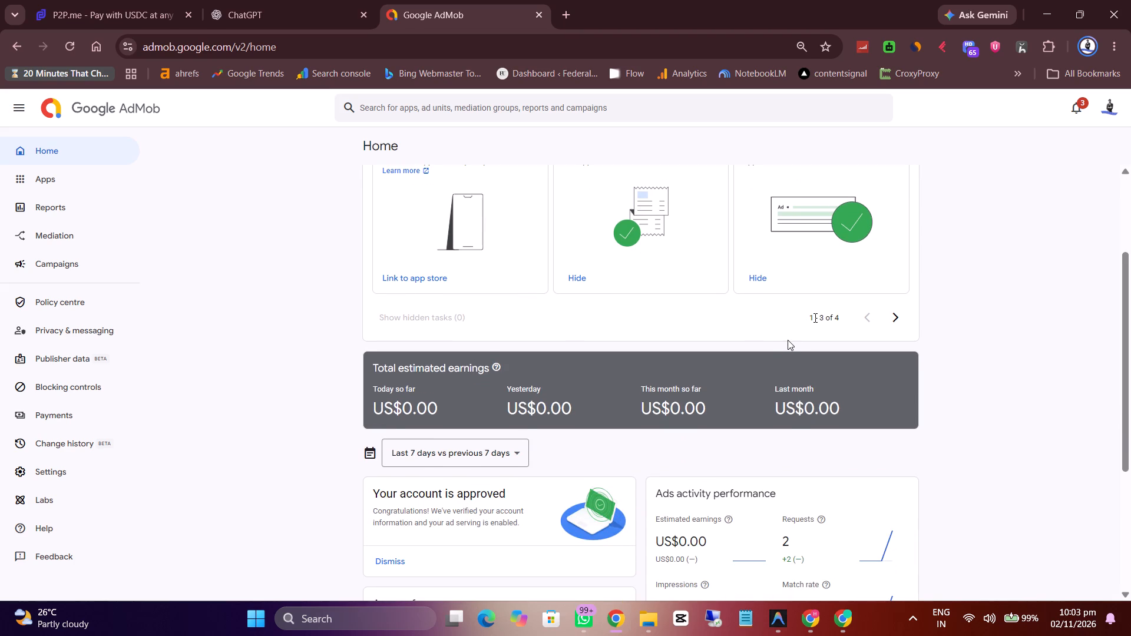
scroll(788, 340, "up", 1)
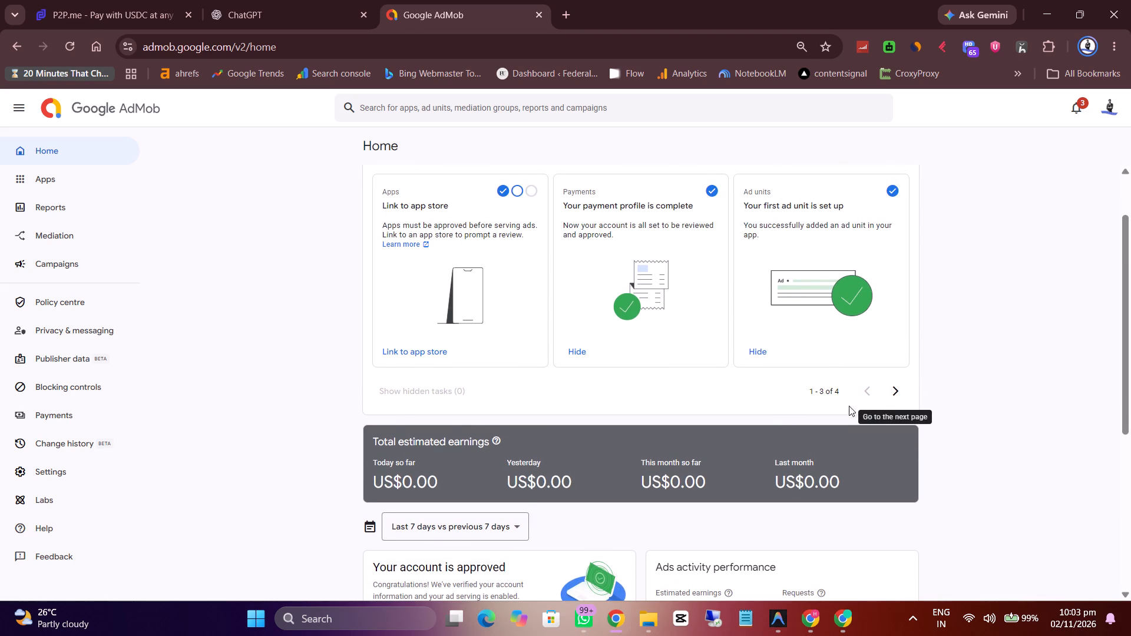
scroll(842, 405, "up", 2)
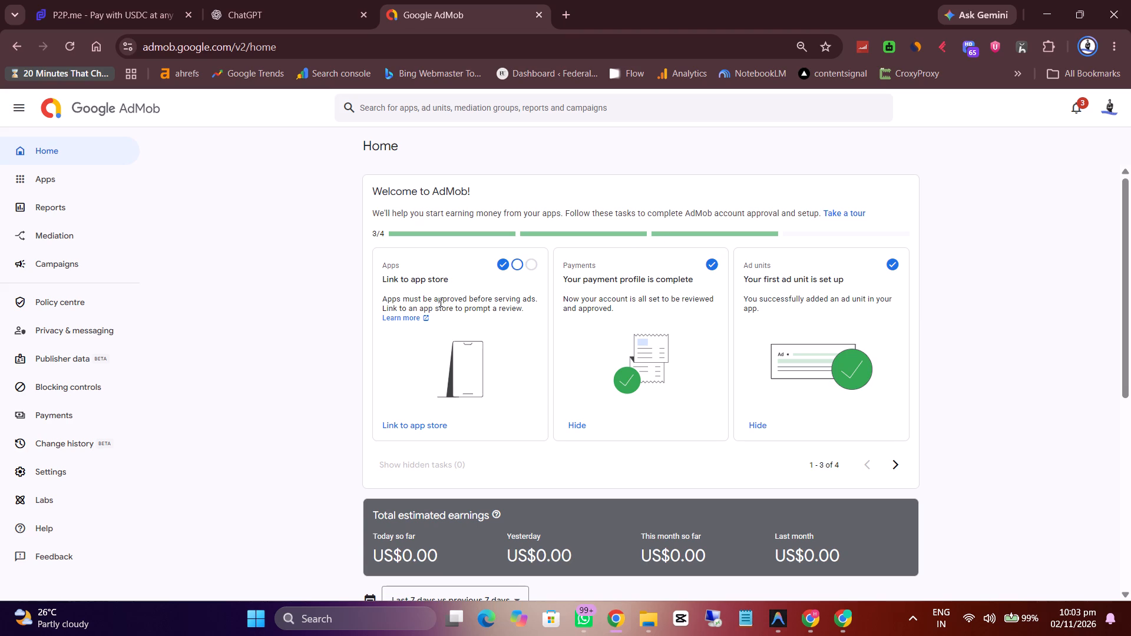
left_click_drag(384, 282, 452, 283)
left_click(452, 283)
scroll(681, 425, "down", 7)
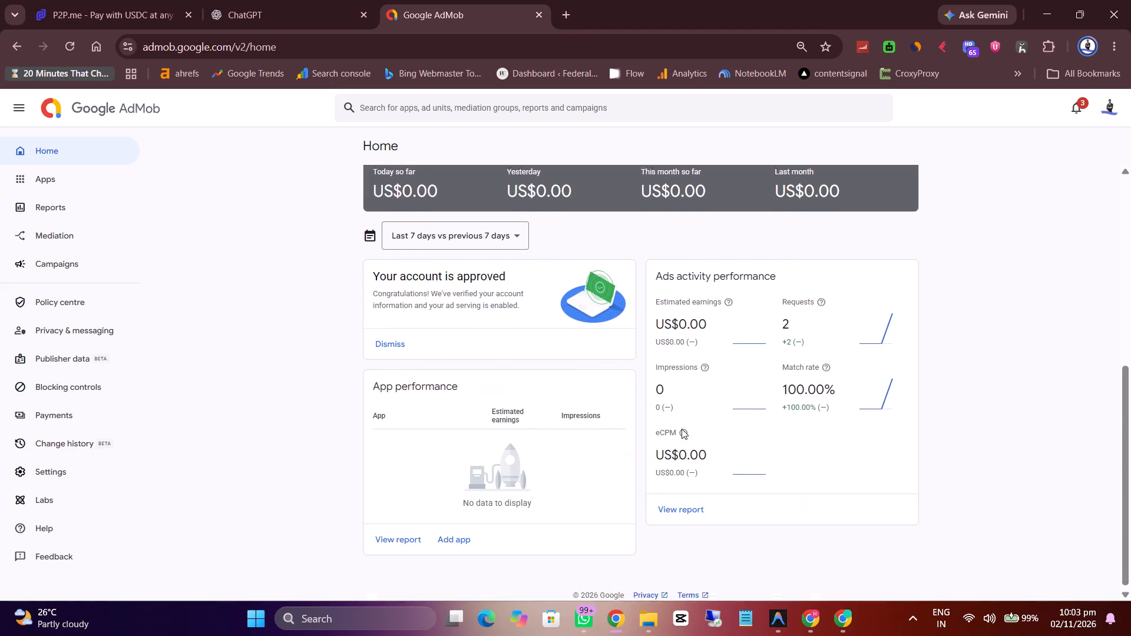
scroll(682, 429, "down", 4)
scroll(704, 450, "up", 10)
Switch back to the Play Console window, enter the copied GitHub Pages Coilsy_privacypolicy link as the privacy policy URL, and save.
left_click(855, 616)
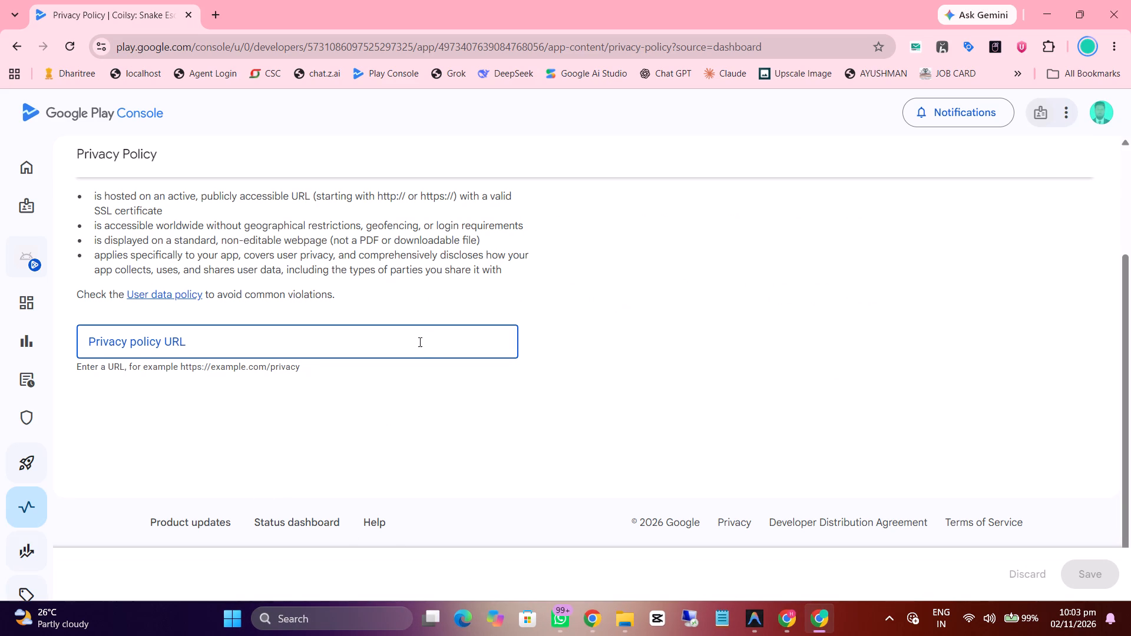
key("ctrl+v")
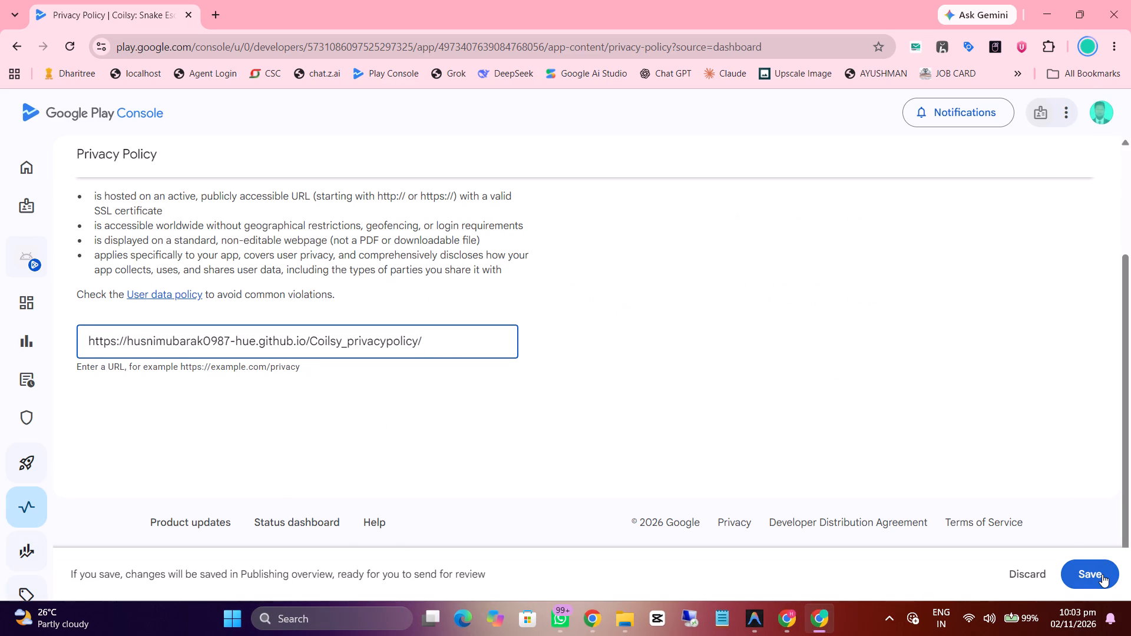
left_click(1102, 574)
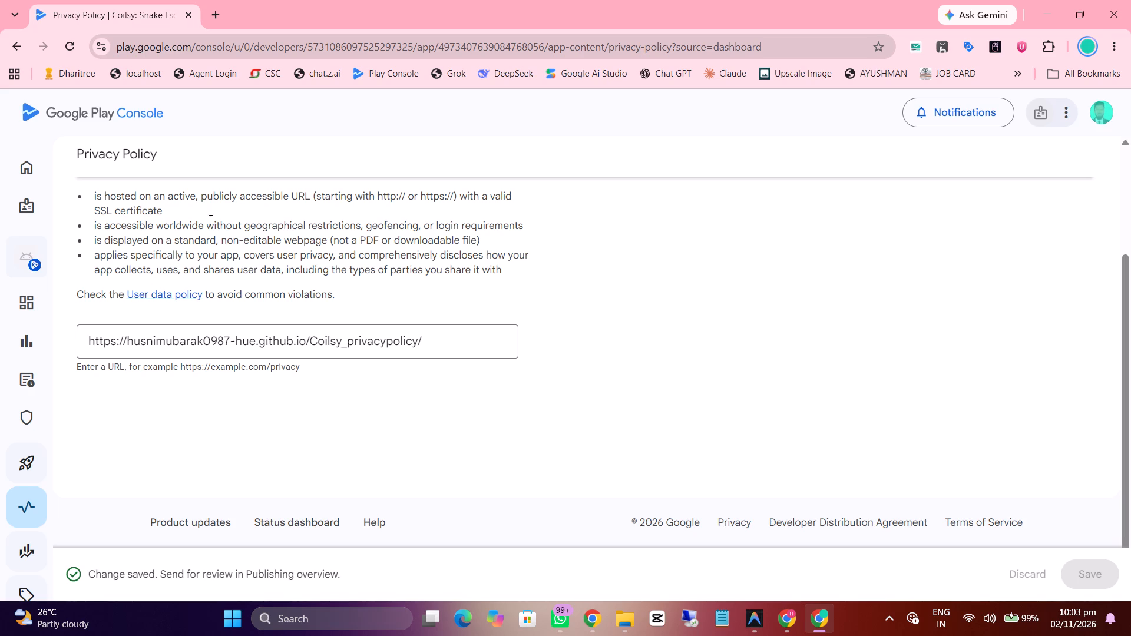
Return to Coilsy's app dashboard and bring up the Set up your app task list.
scroll(97, 183, "up", 4)
left_click(87, 168)
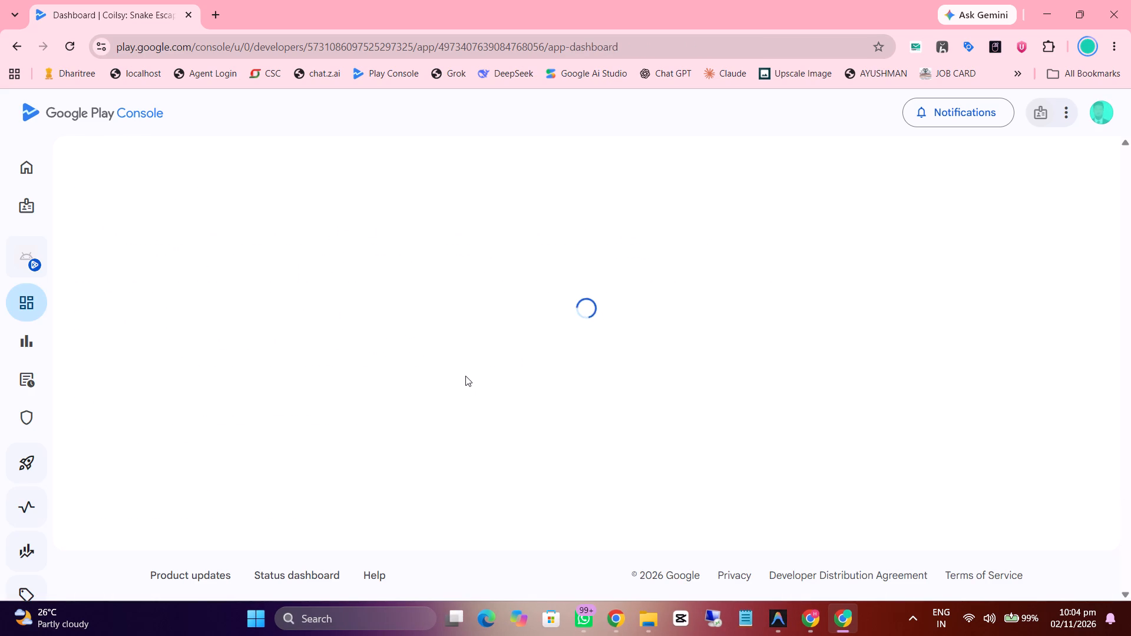
scroll(465, 376, "down", 3)
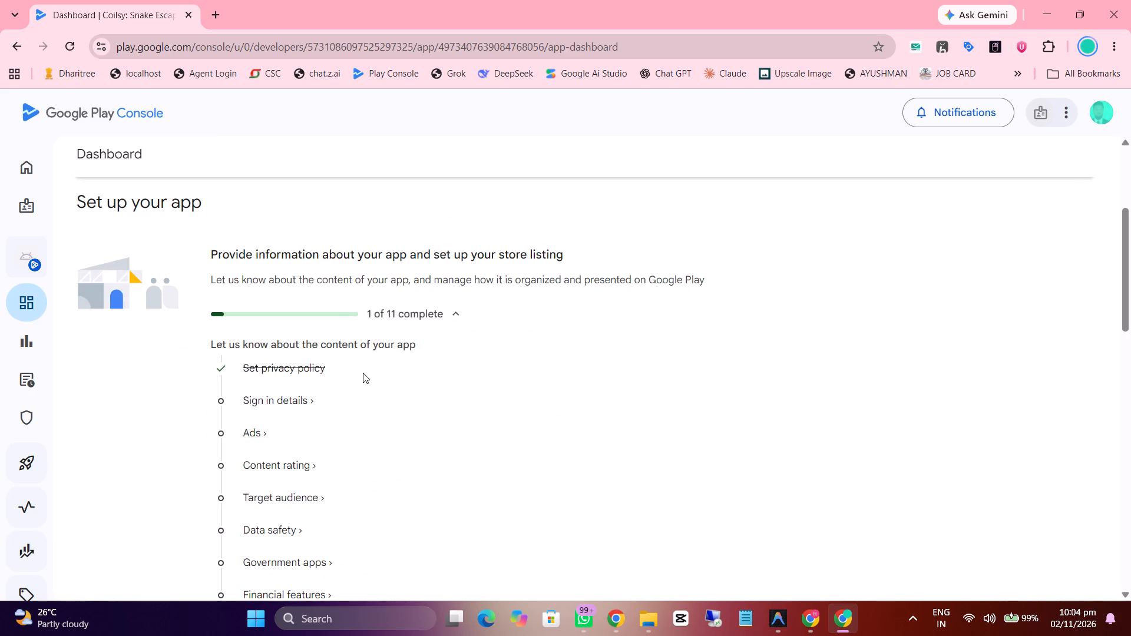
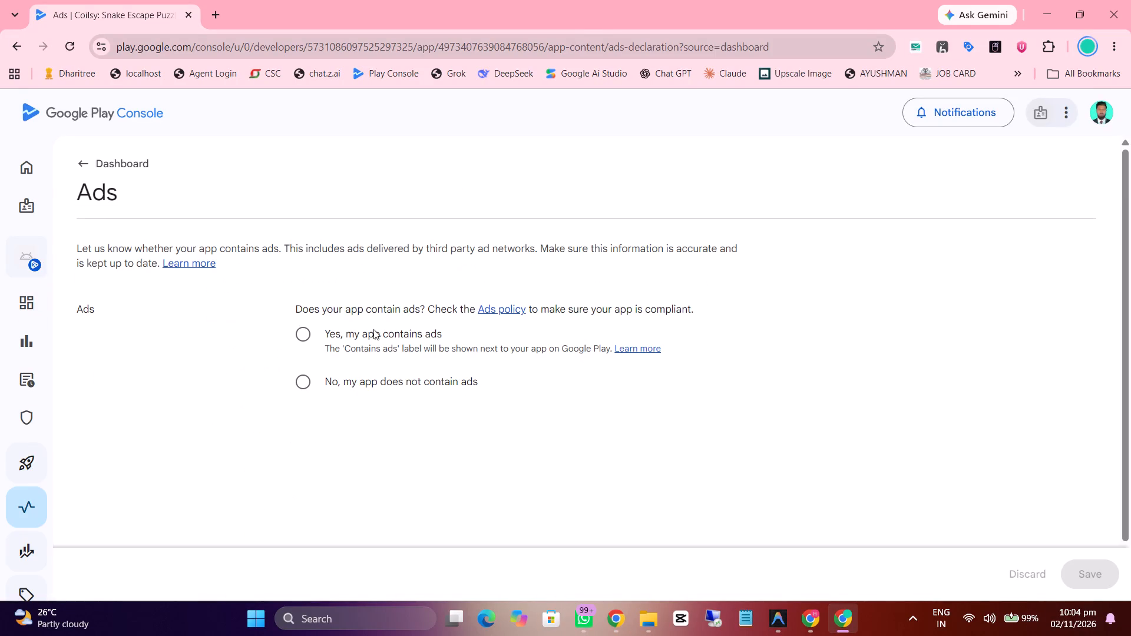
Declare that the app contains ads and save the Ads declaration.
left_click(311, 338)
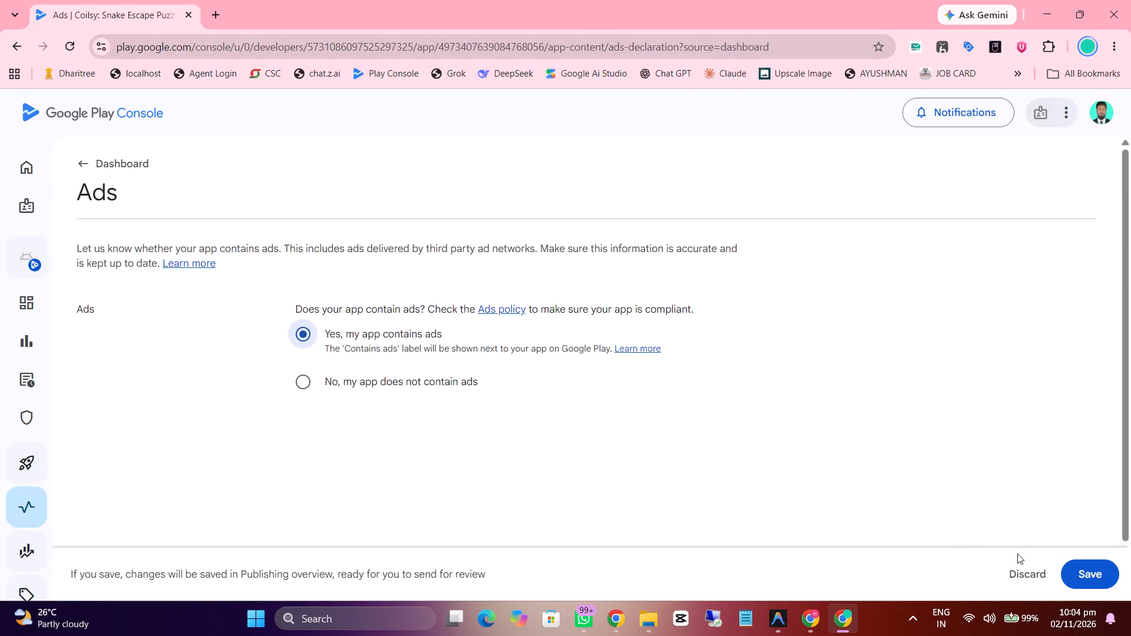
left_click(1105, 570)
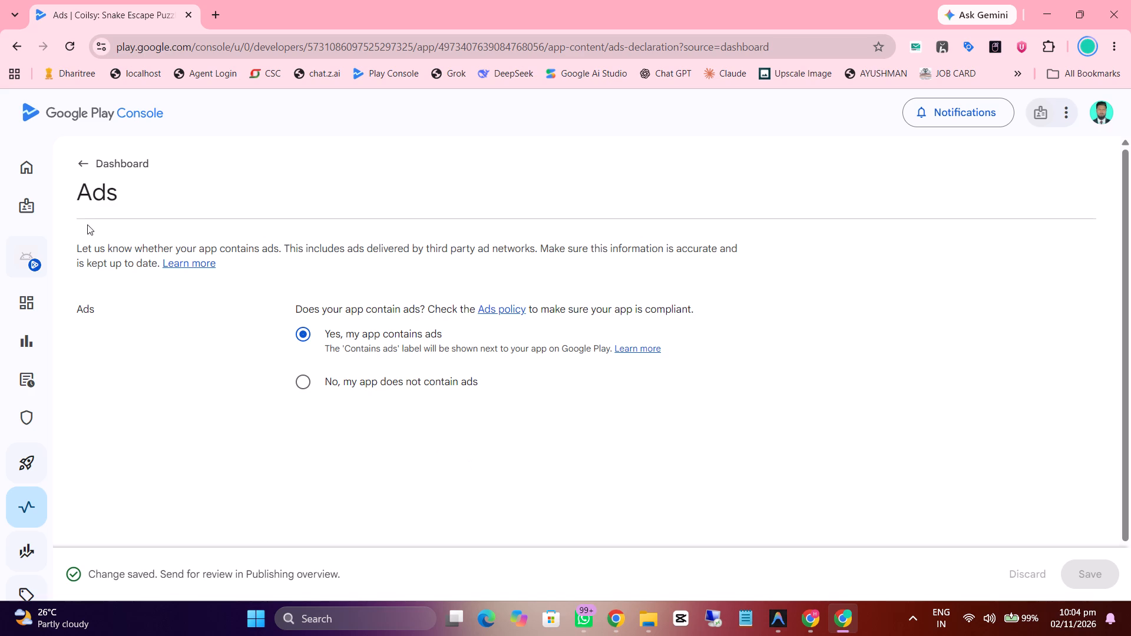
Return to the dashboard's setup tasks, open the Content ratings task, and start its questionnaire.
left_click(78, 164)
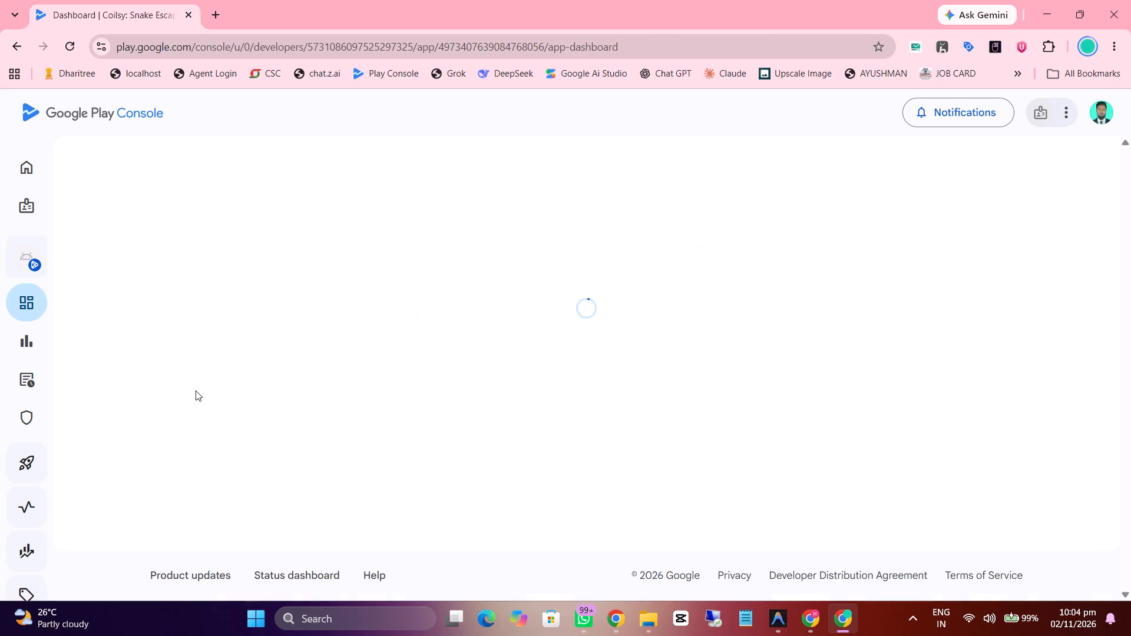
scroll(214, 371, "down", 1)
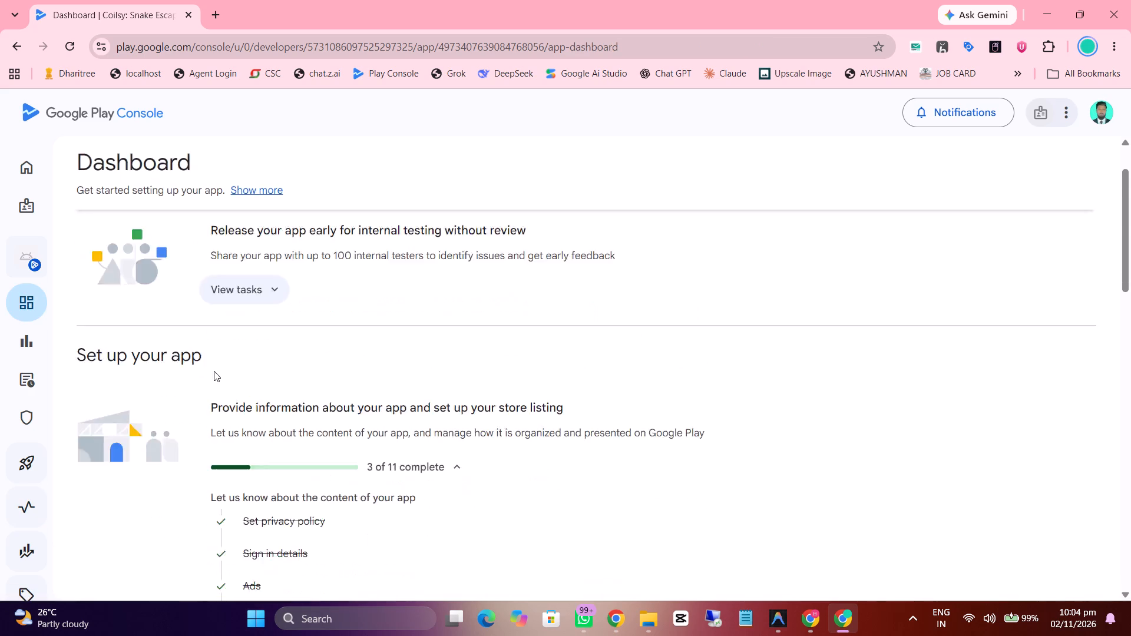
scroll(214, 371, "down", 3)
left_click(277, 396)
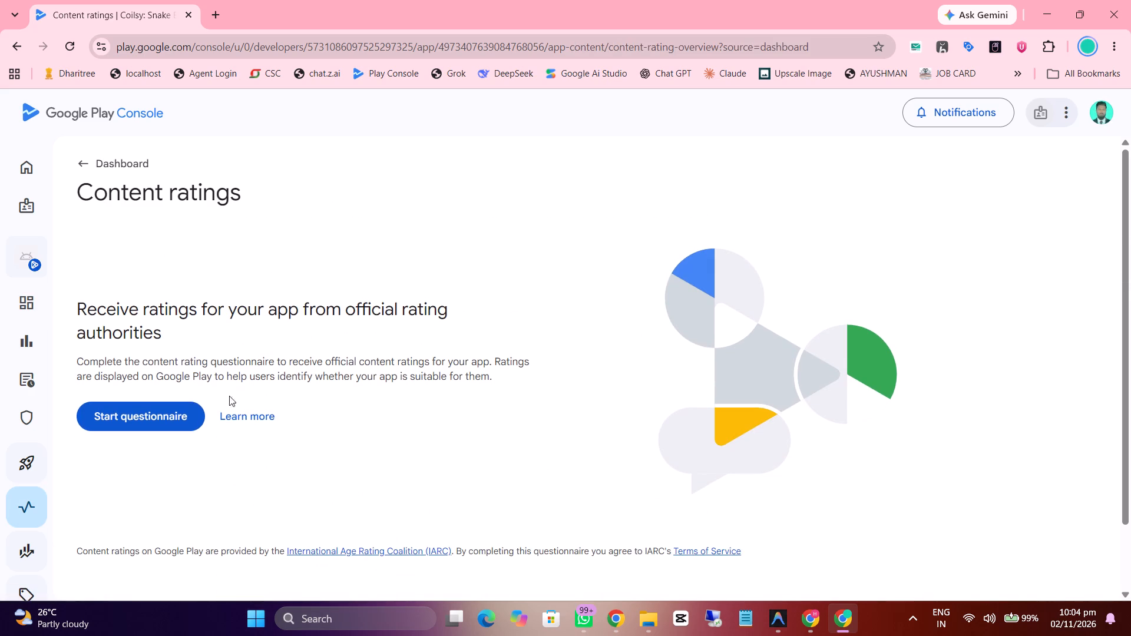
left_click(176, 405)
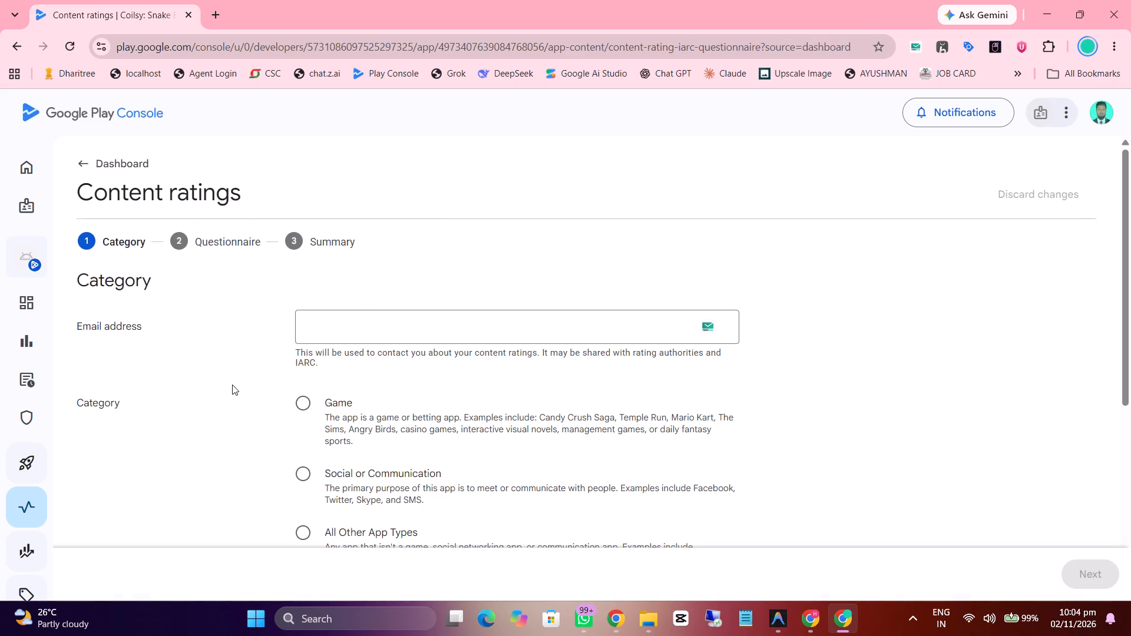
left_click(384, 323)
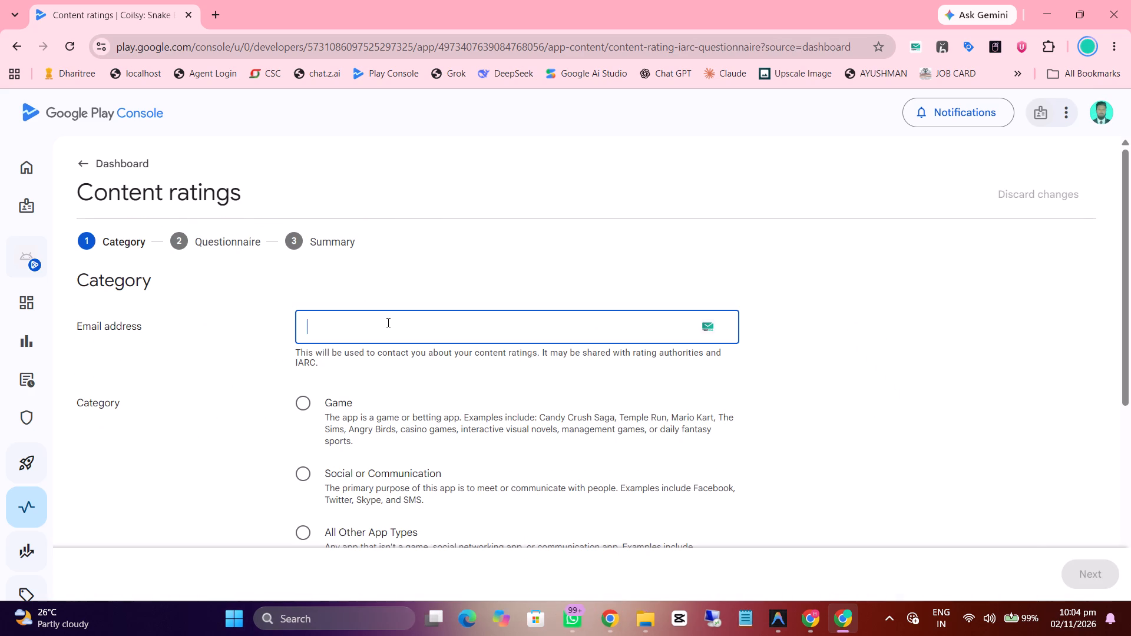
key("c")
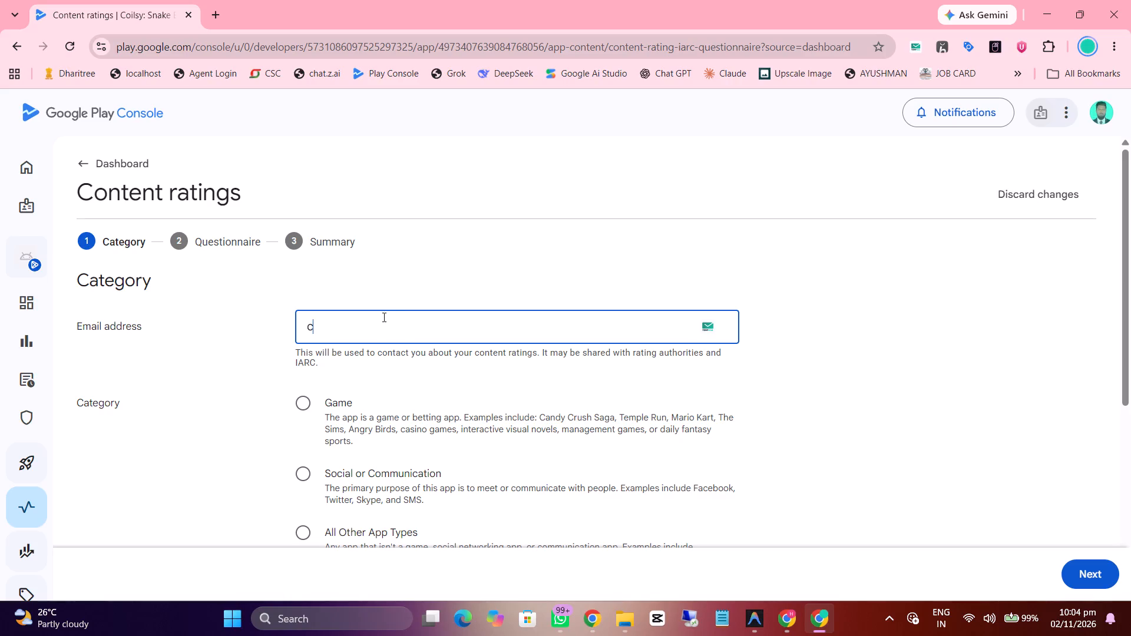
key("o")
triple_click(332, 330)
Open the other Chrome profile's window and copy the email address from its Google account details.
left_click(1089, 39)
left_click(973, 376)
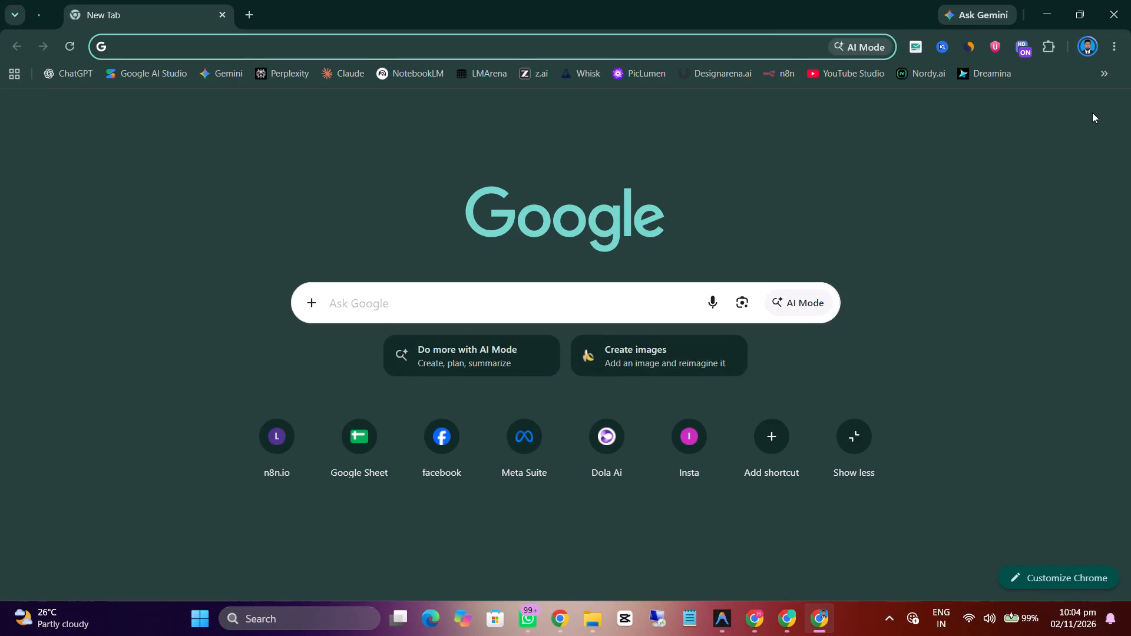
left_click(1050, 15)
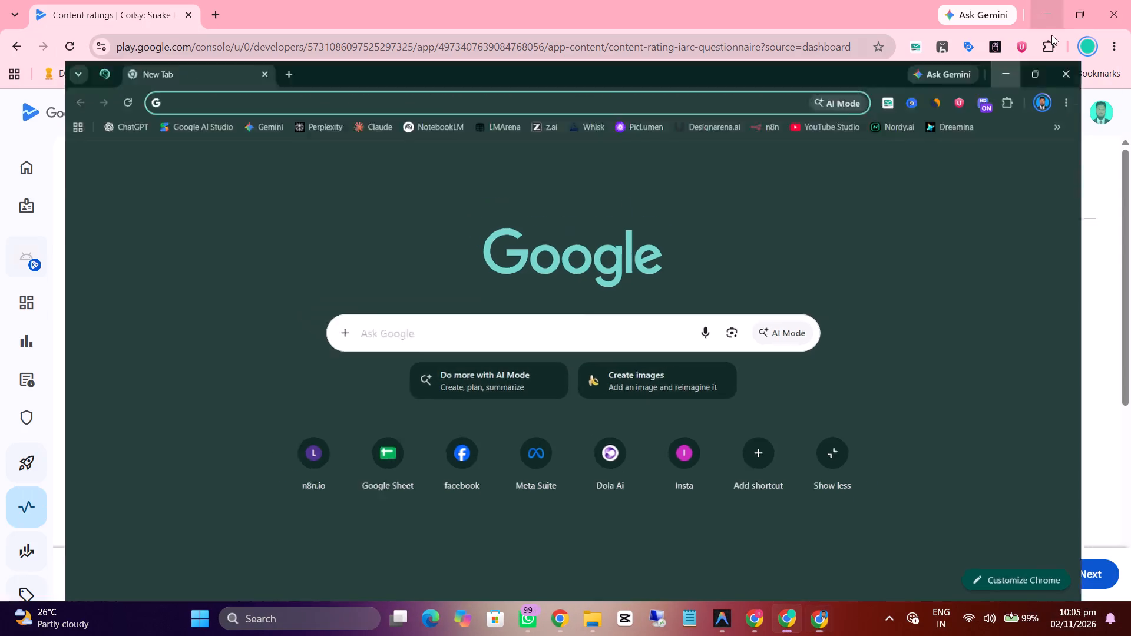
left_click_drag(270, 355, 309, 345)
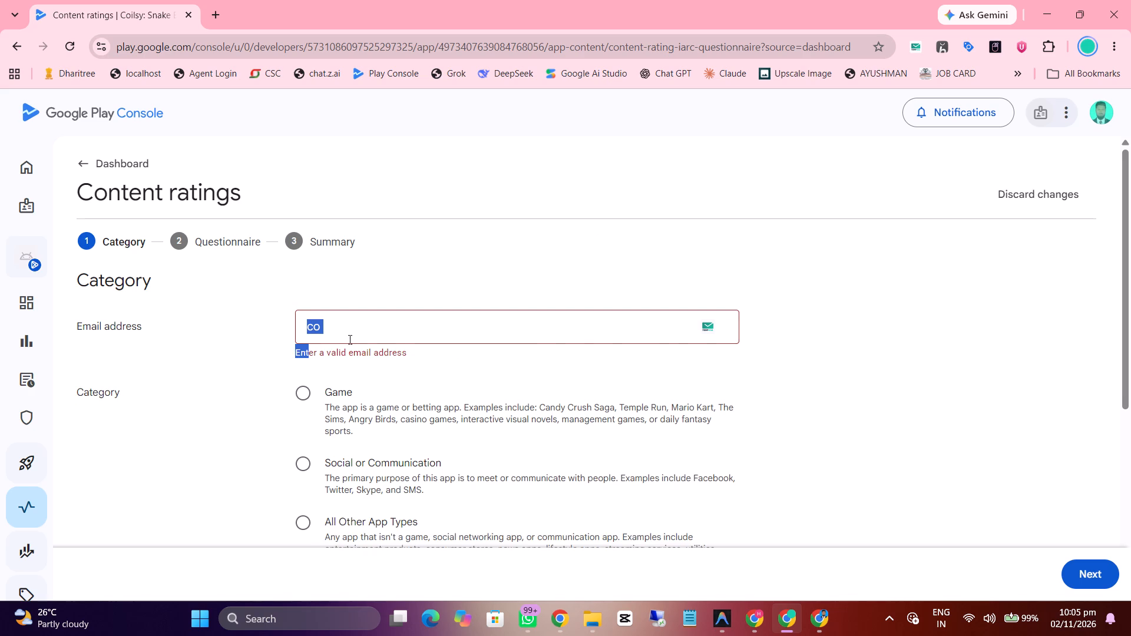
left_click(383, 328)
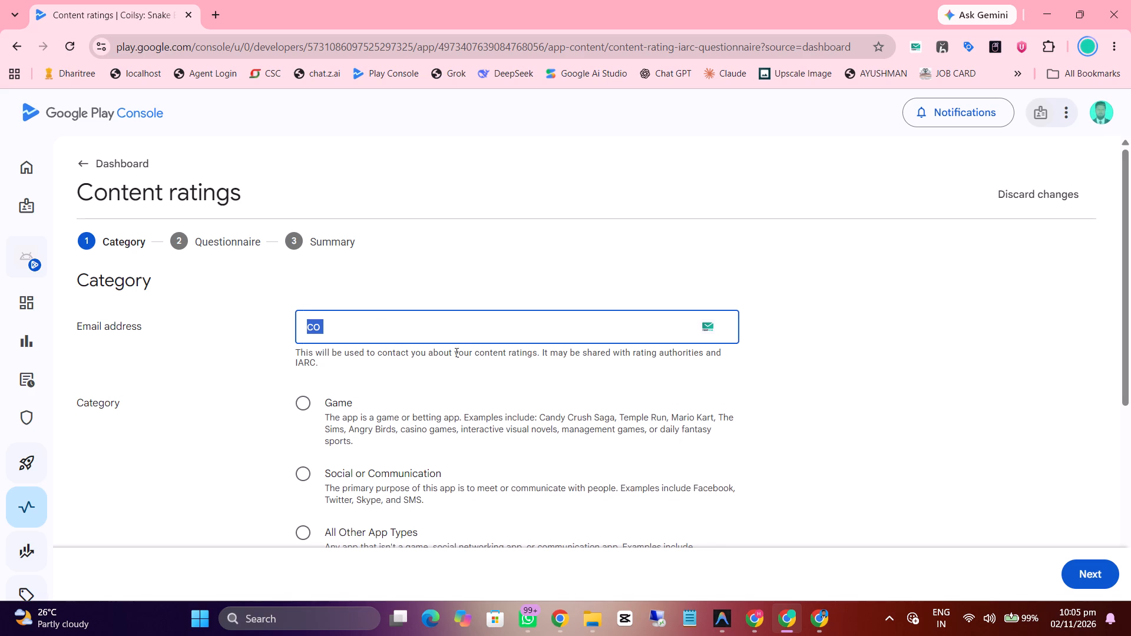
left_click(1049, 0)
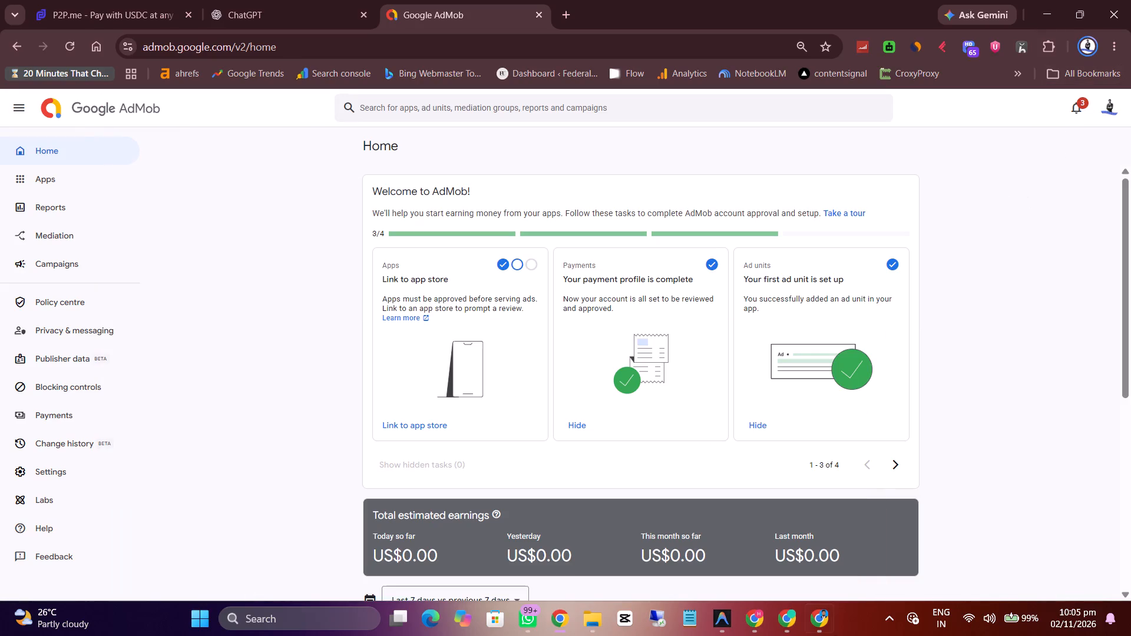
left_click(818, 611)
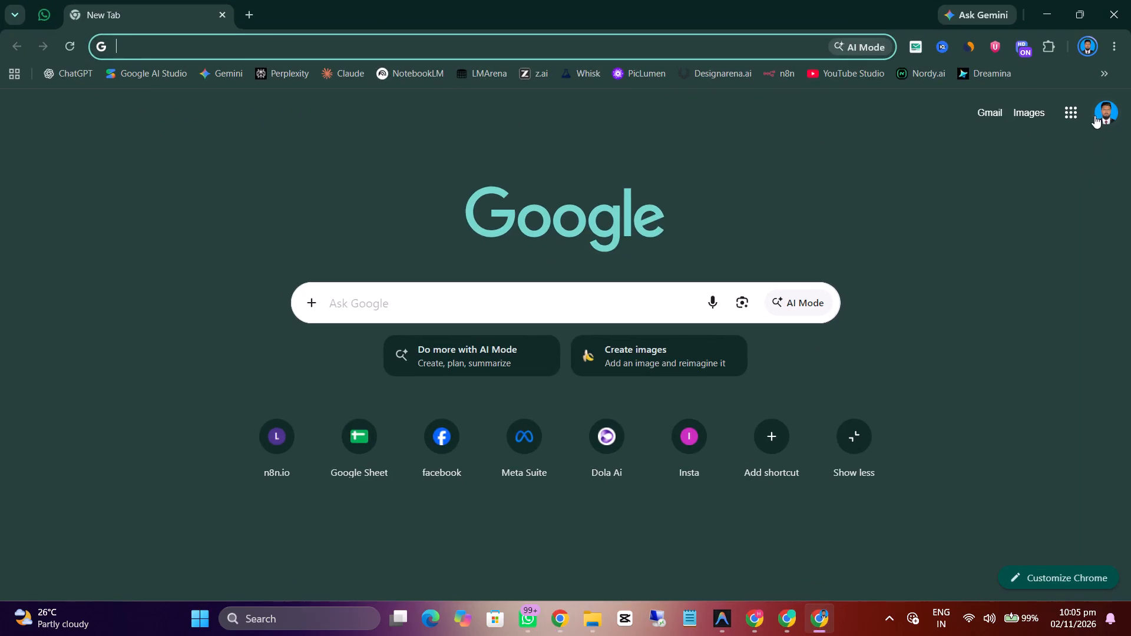
left_click(1100, 112)
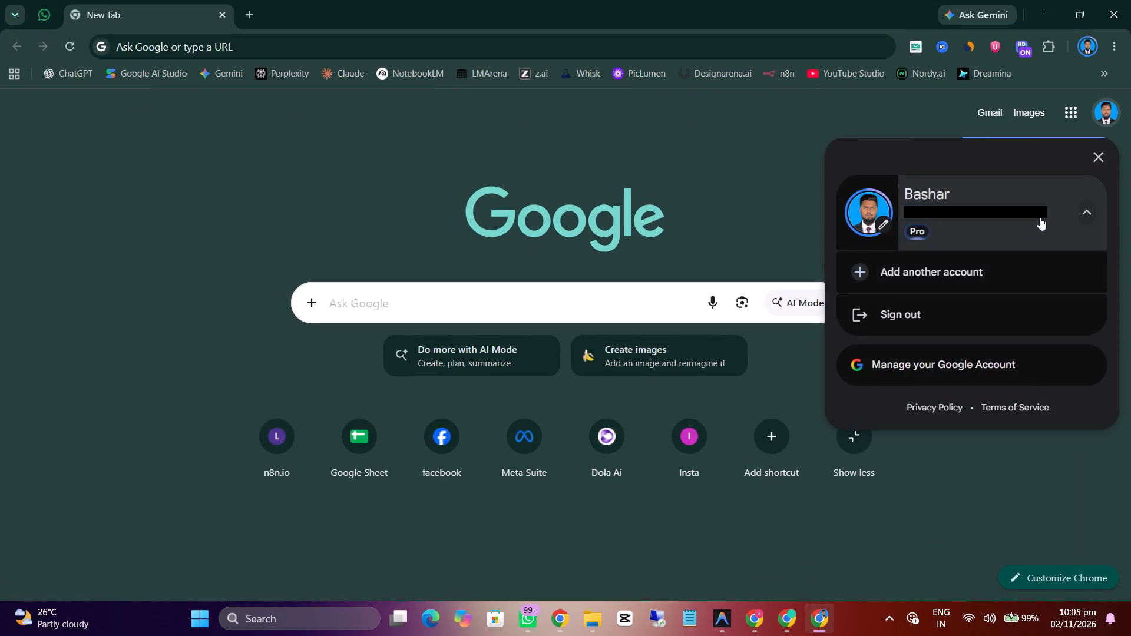
left_click_drag(1046, 212, 943, 211)
left_click_drag(943, 211, 907, 215)
left_click(907, 215)
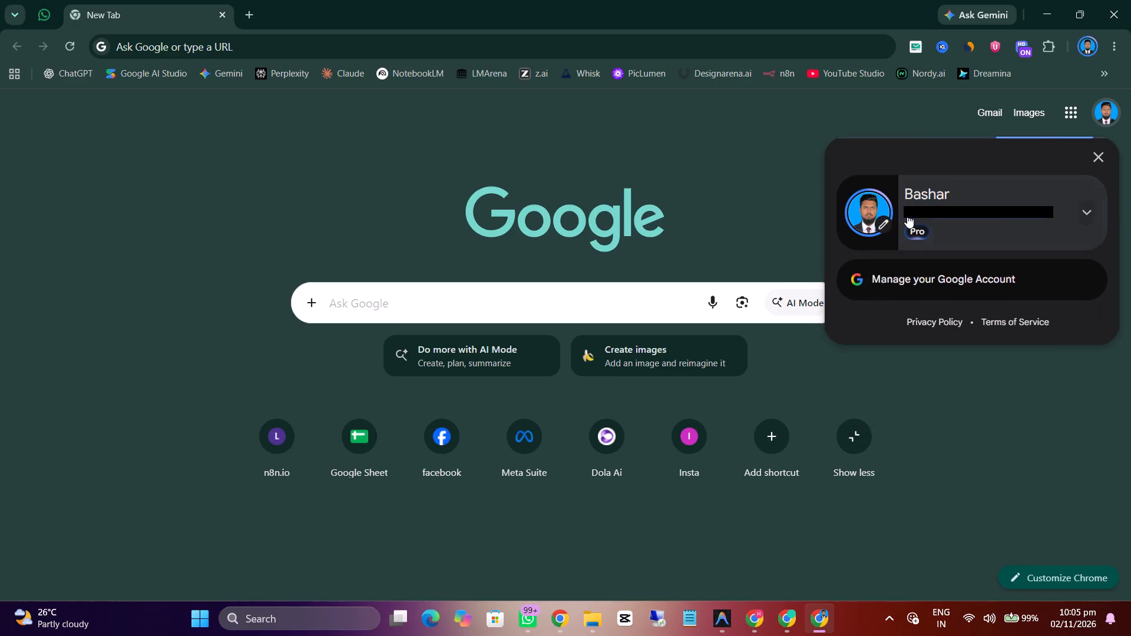
left_click_drag(908, 214, 960, 218)
left_click(904, 214)
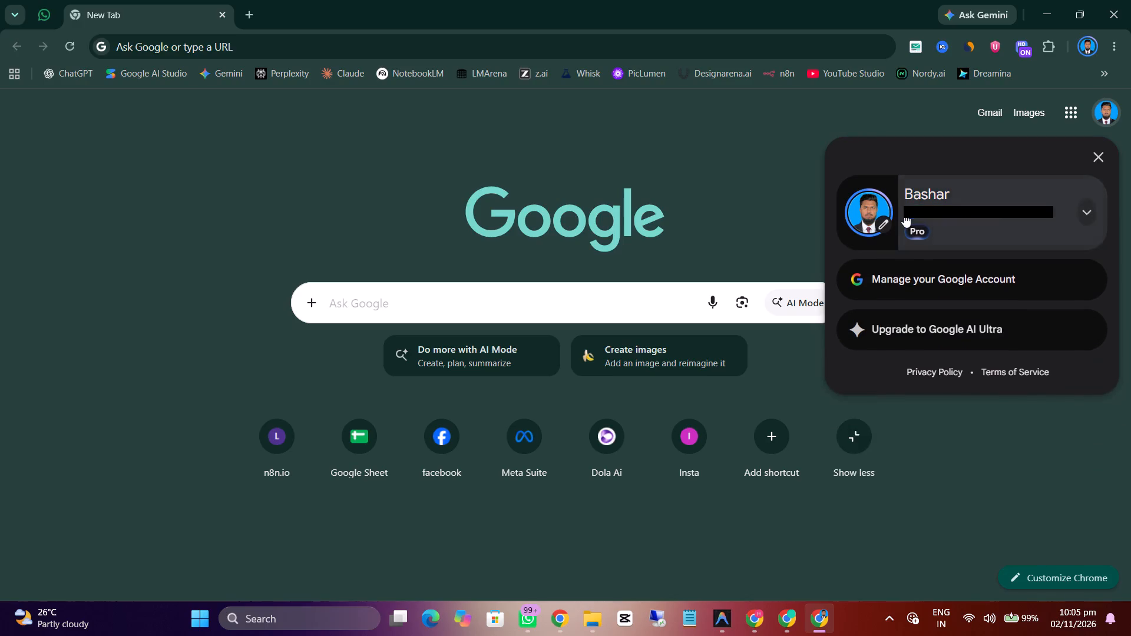
left_click_drag(905, 214, 1045, 211)
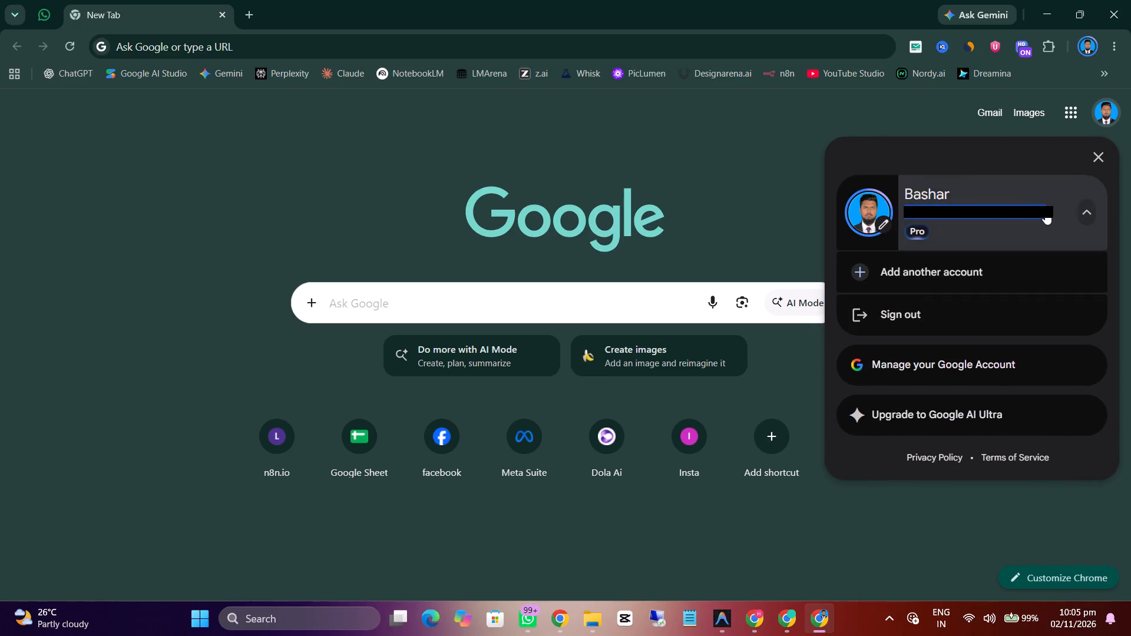
left_click_drag(1045, 211, 1046, 211)
key("ctrl+c")
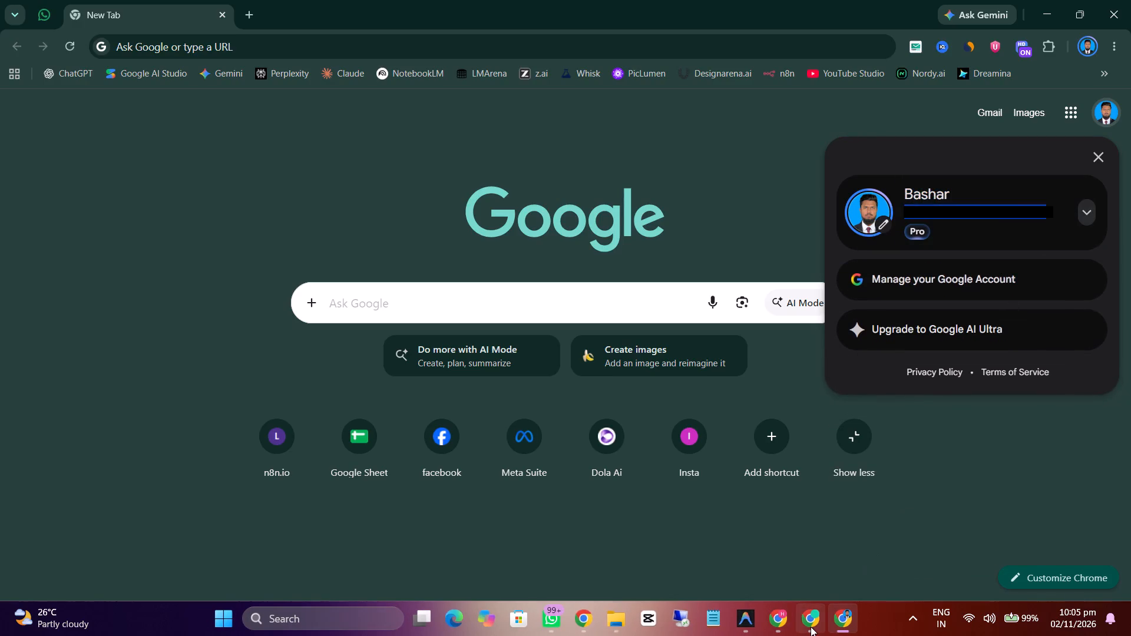
Complete the content rating Category page with the copied email address, the Game category and agreement to the IARC Terms of Use, and continue to the questionnaire.
left_click(811, 627)
triple_click(389, 334)
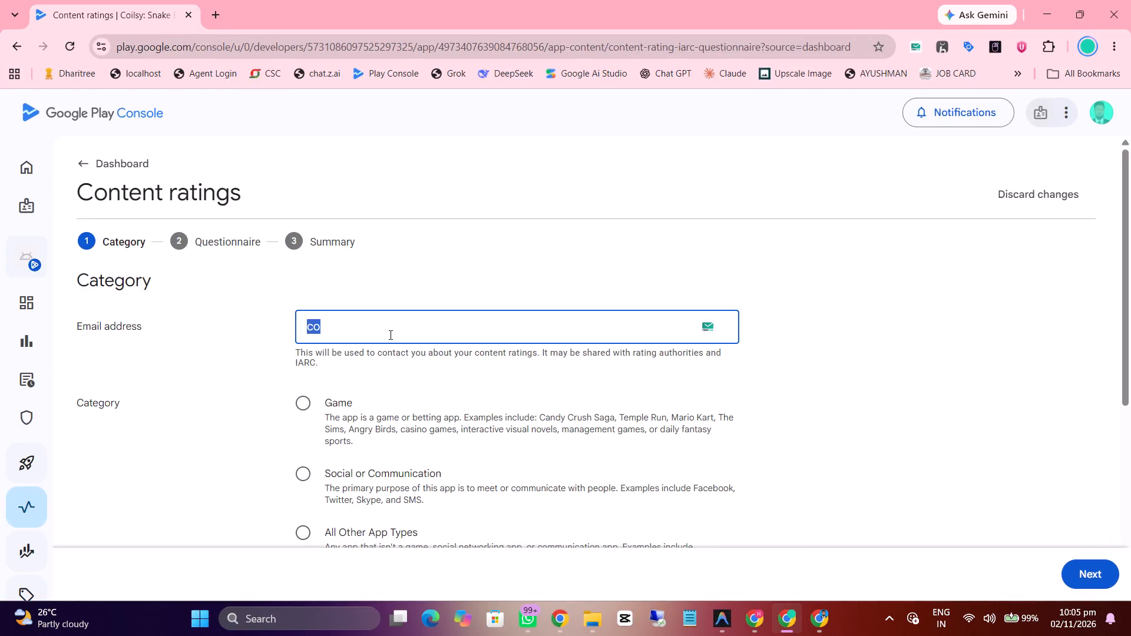
key("ctrl+v")
scroll(389, 334, "down", 3)
scroll(372, 319, "up", 2)
left_click(301, 329)
scroll(333, 337, "down", 3)
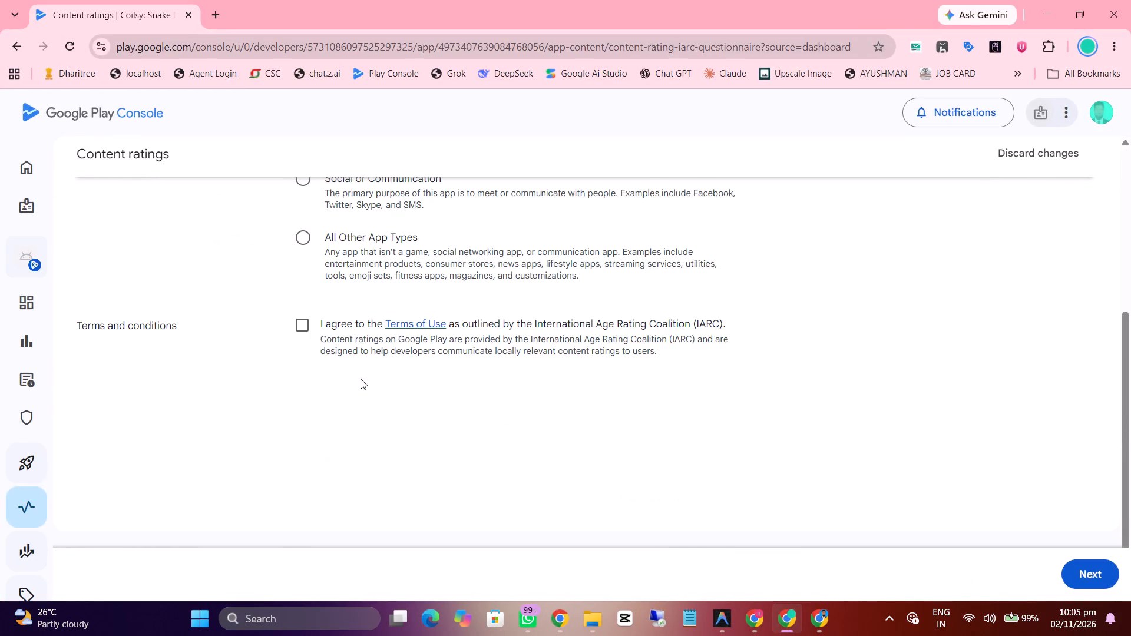
scroll(332, 361, "up", 1)
left_click(307, 397)
scroll(307, 397, "down", 2)
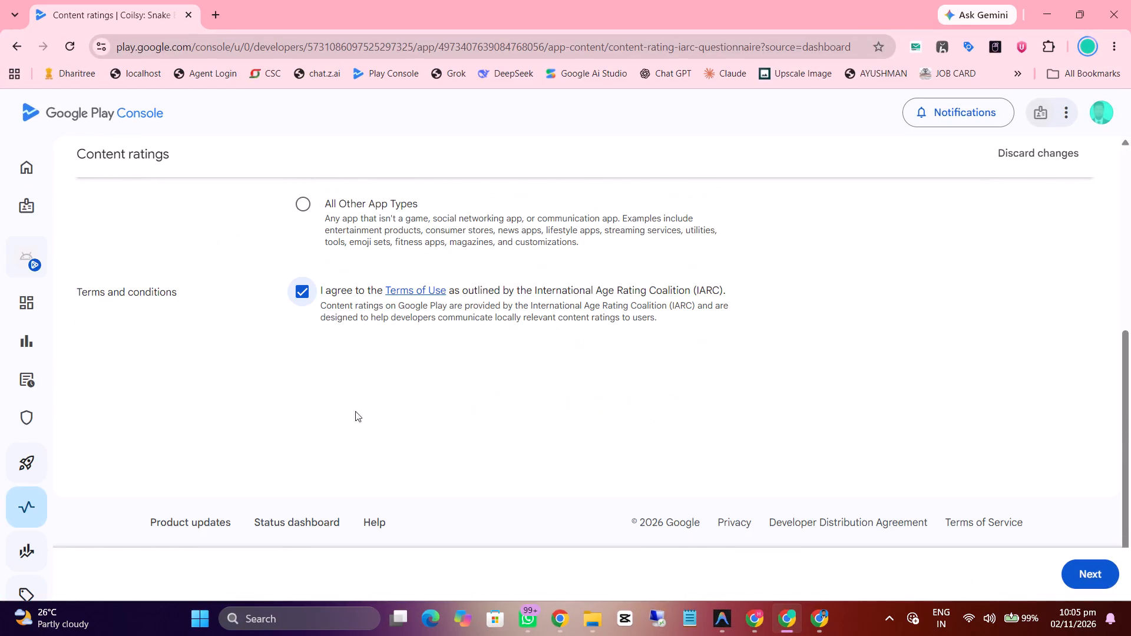
left_click(1087, 562)
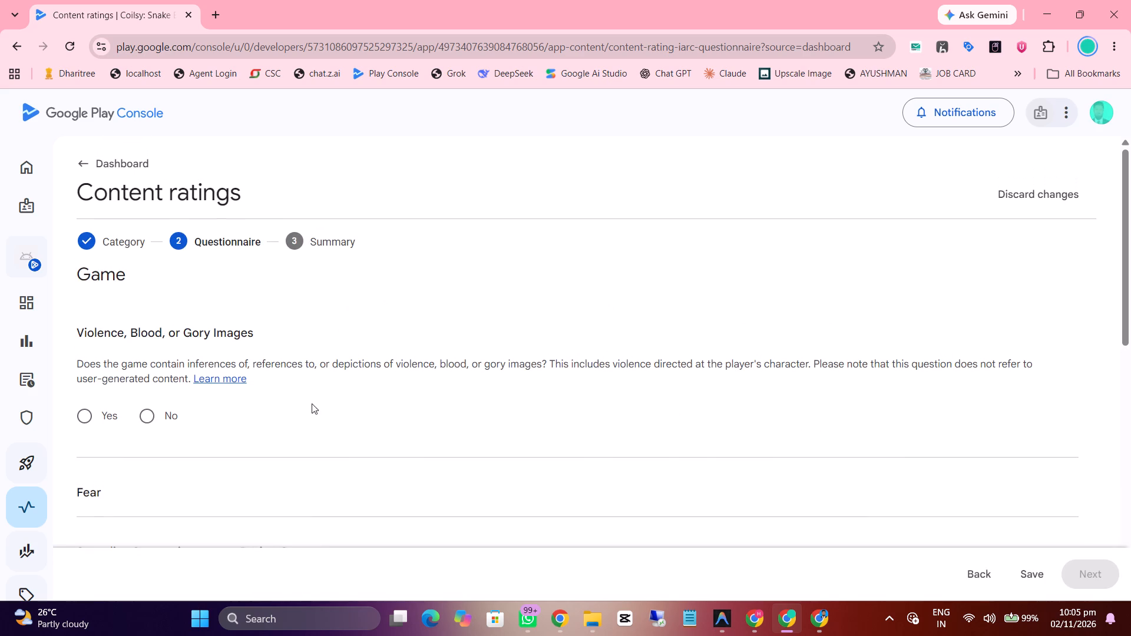
Answer No to the Violence, Fear, Sexuality and Gambling questions in the content rating questionnaire.
left_click(149, 413)
scroll(240, 439, "down", 1)
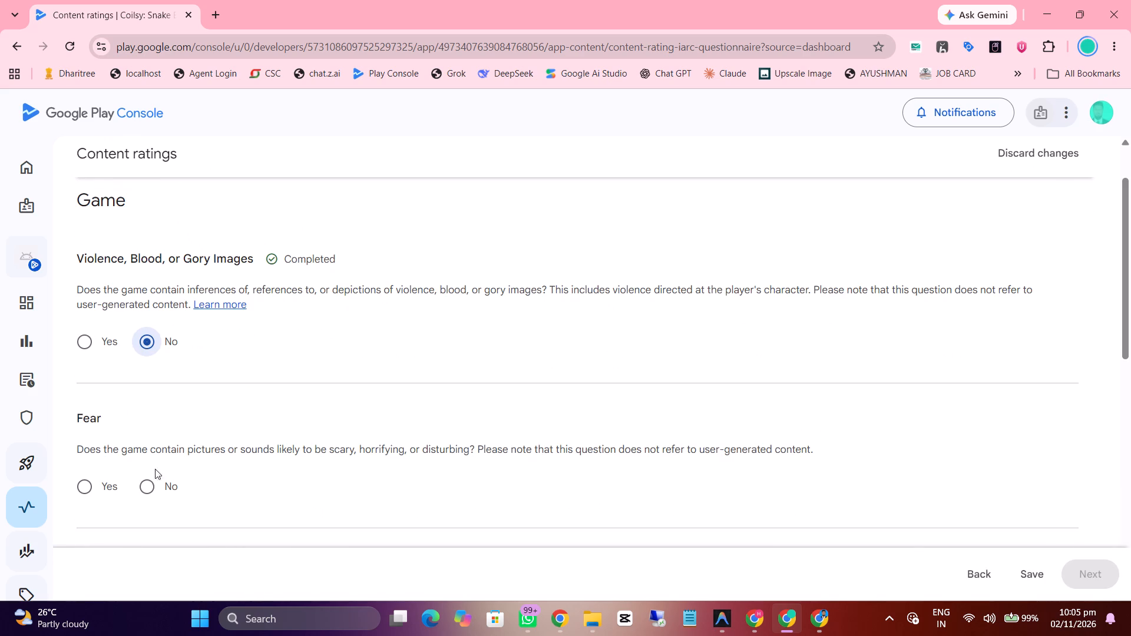
left_click(156, 481)
scroll(157, 478, "down", 2)
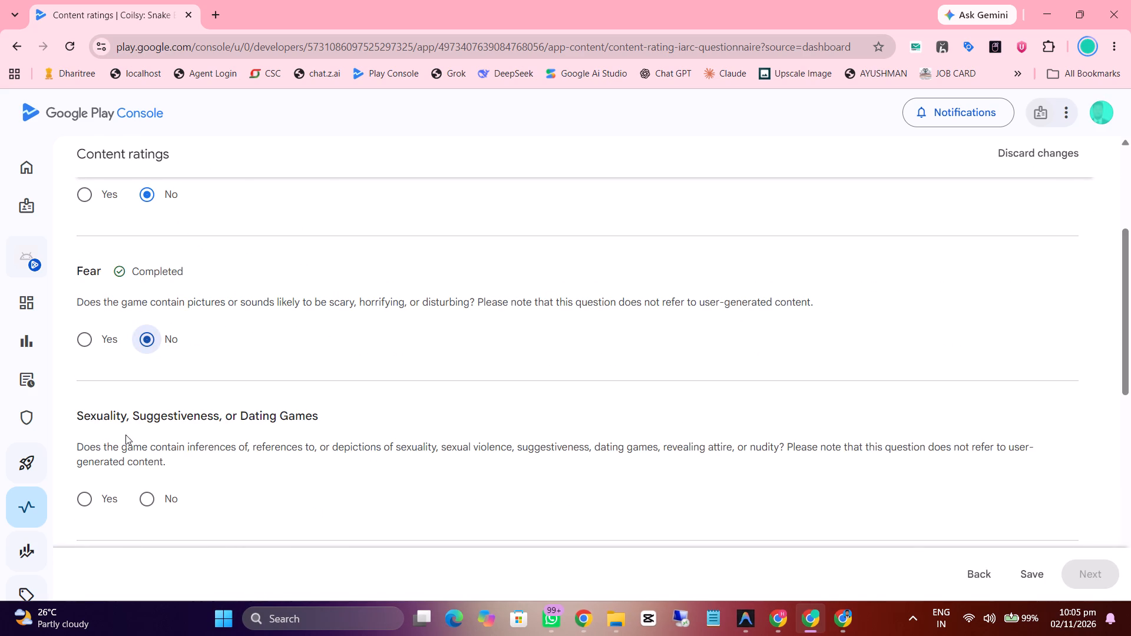
left_click(163, 492)
scroll(177, 472, "down", 2)
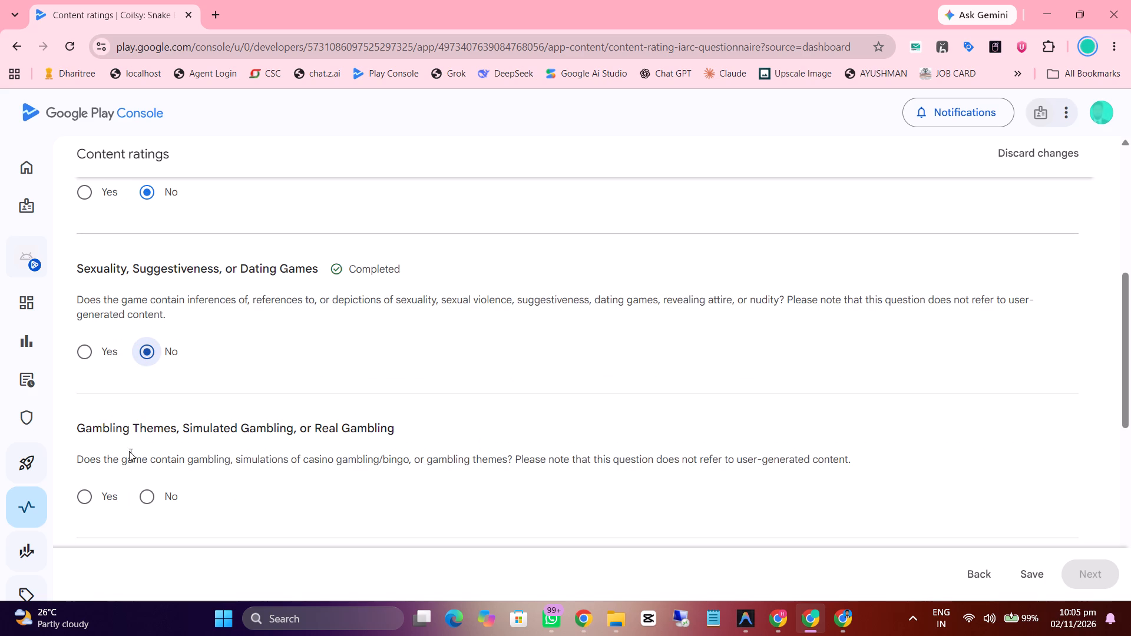
scroll(182, 446, "down", 1)
left_click(151, 422)
Answer No to the Language, Controlled Substance and Crude Humor questions in the content rating questionnaire.
scroll(177, 434, "down", 2)
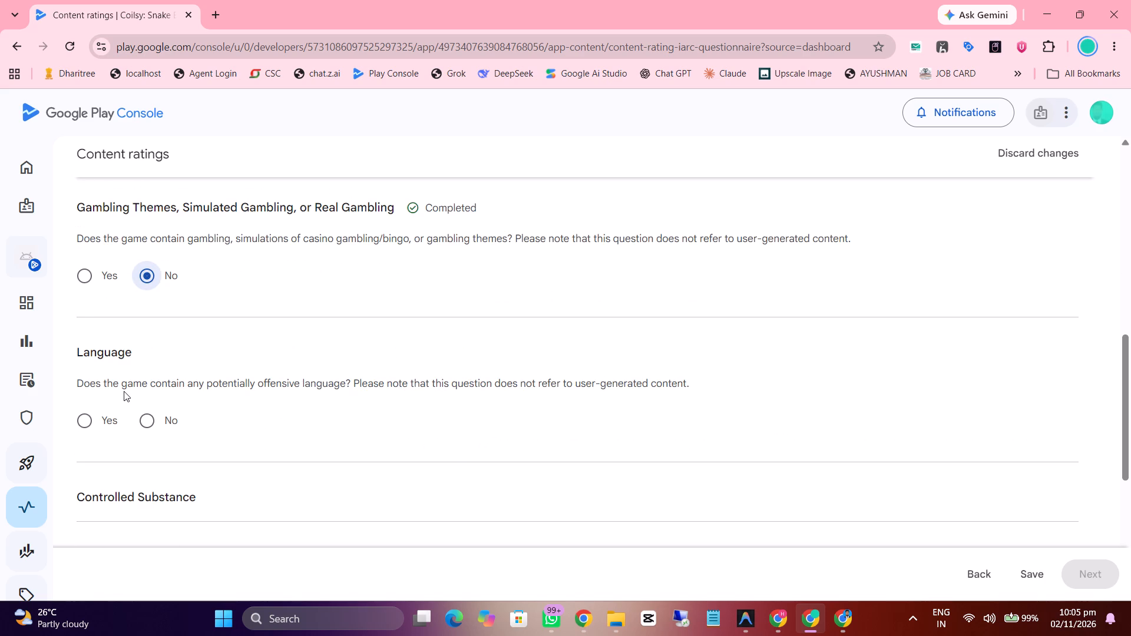
left_click(149, 422)
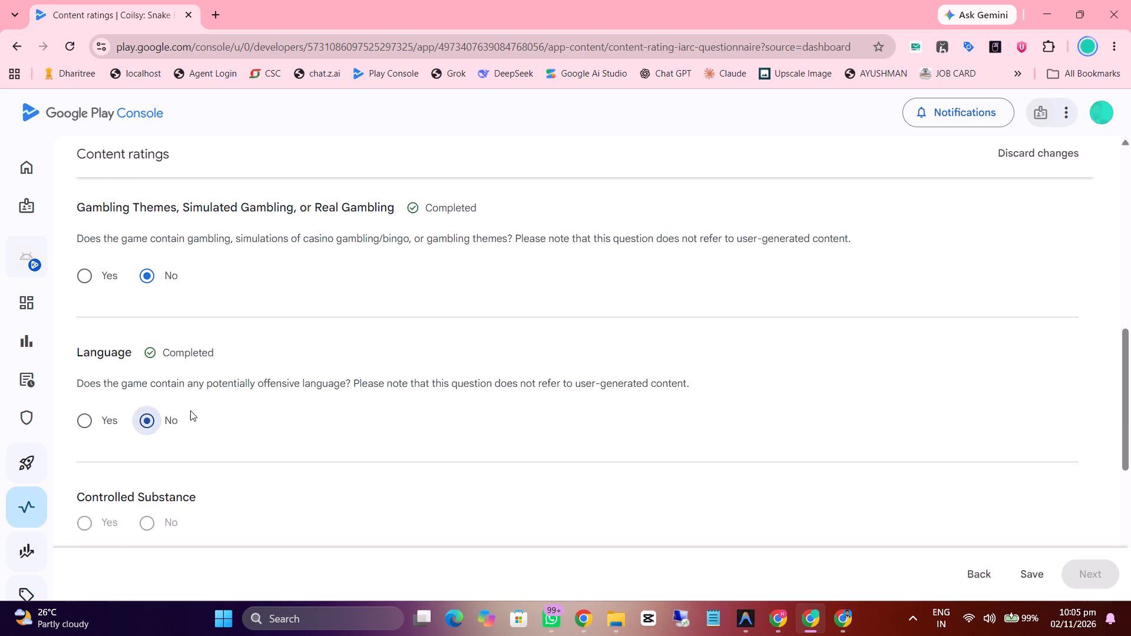
scroll(198, 404, "down", 2)
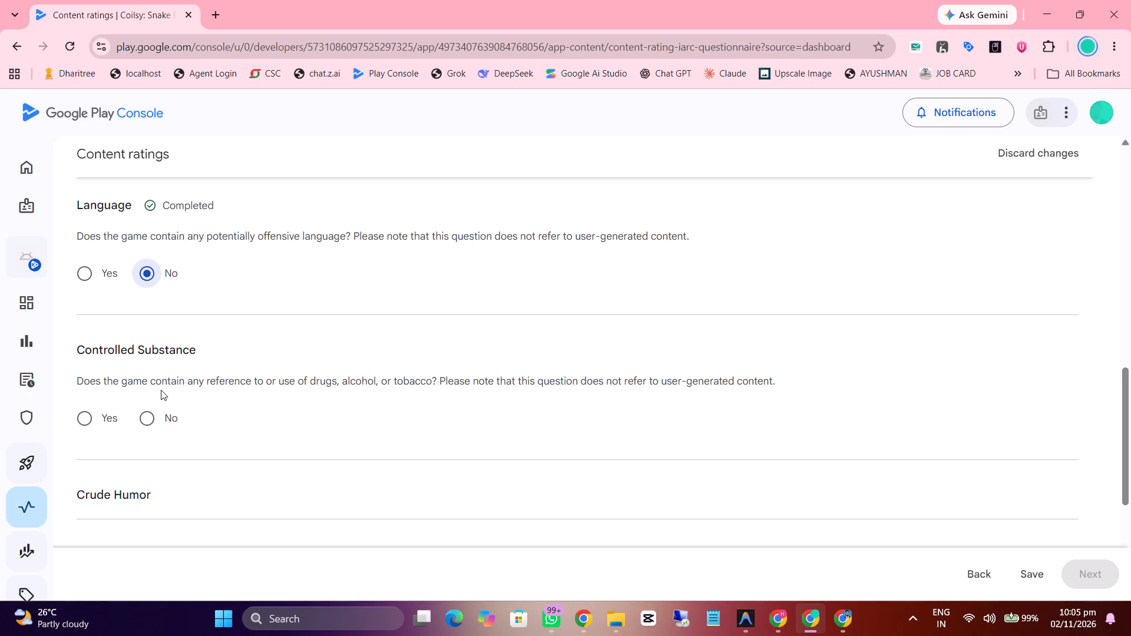
left_click(171, 420)
scroll(246, 411, "down", 2)
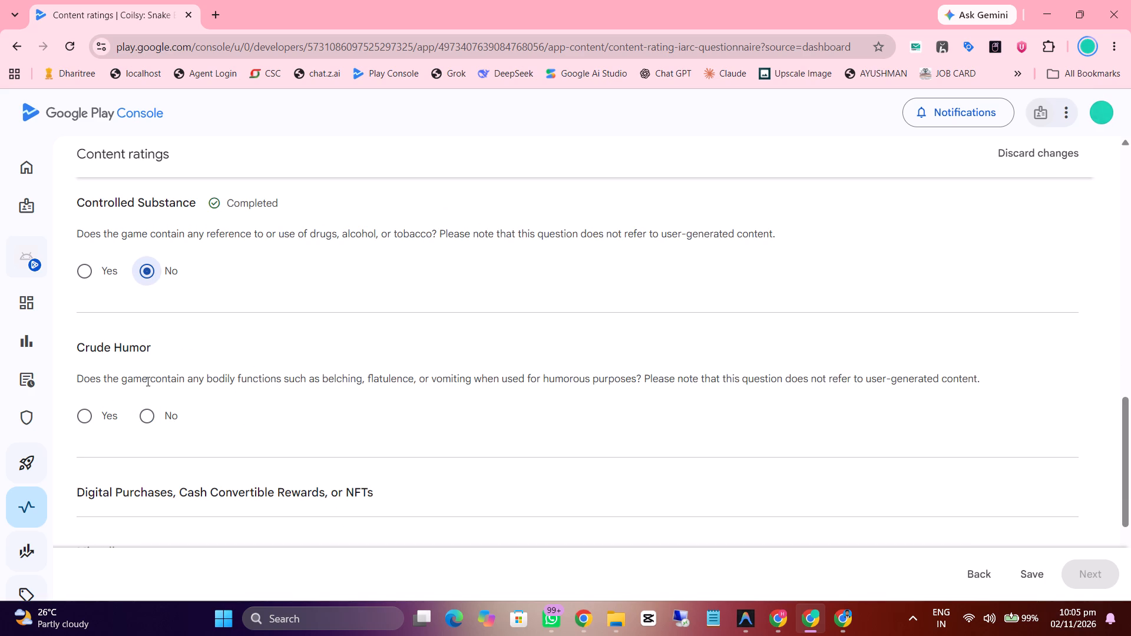
left_click(154, 416)
scroll(154, 416, "down", 1)
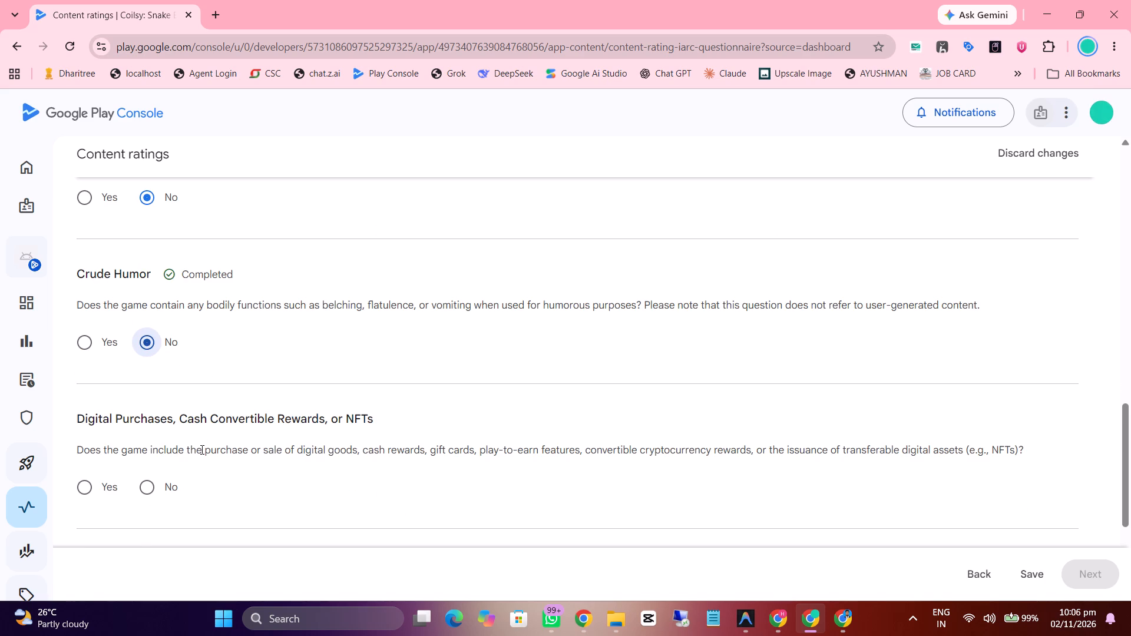
Answer No to the Digital Purchases, Cash Convertible Rewards, or NFTs question and to every Miscellaneous question in the content rating questionnaire.
left_click(150, 482)
scroll(212, 431, "down", 3)
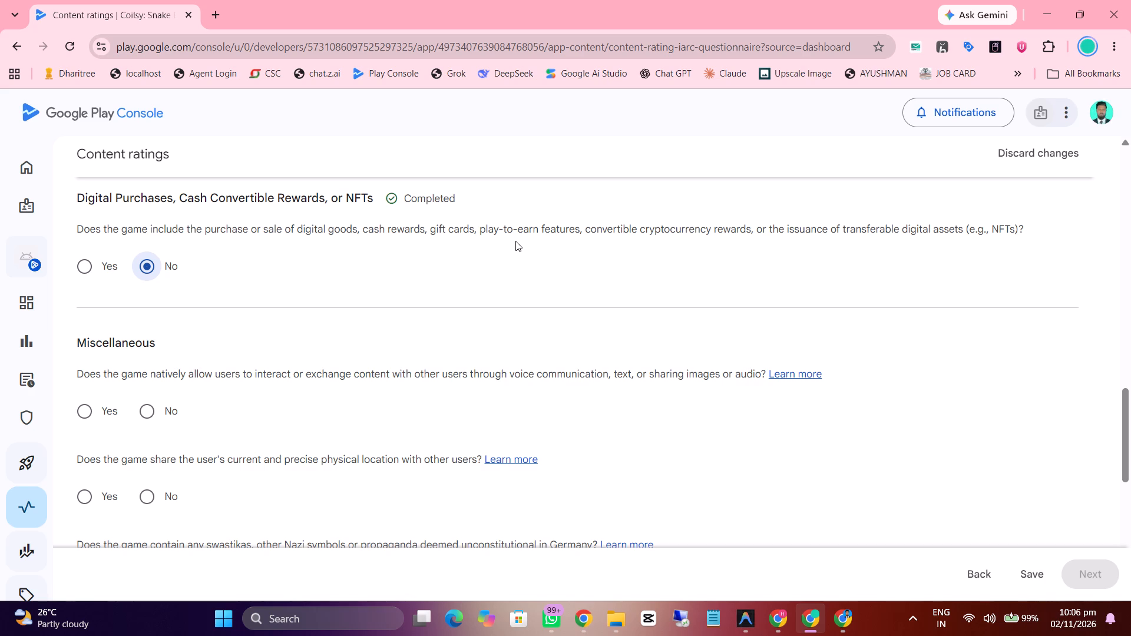
scroll(515, 241, "down", 2)
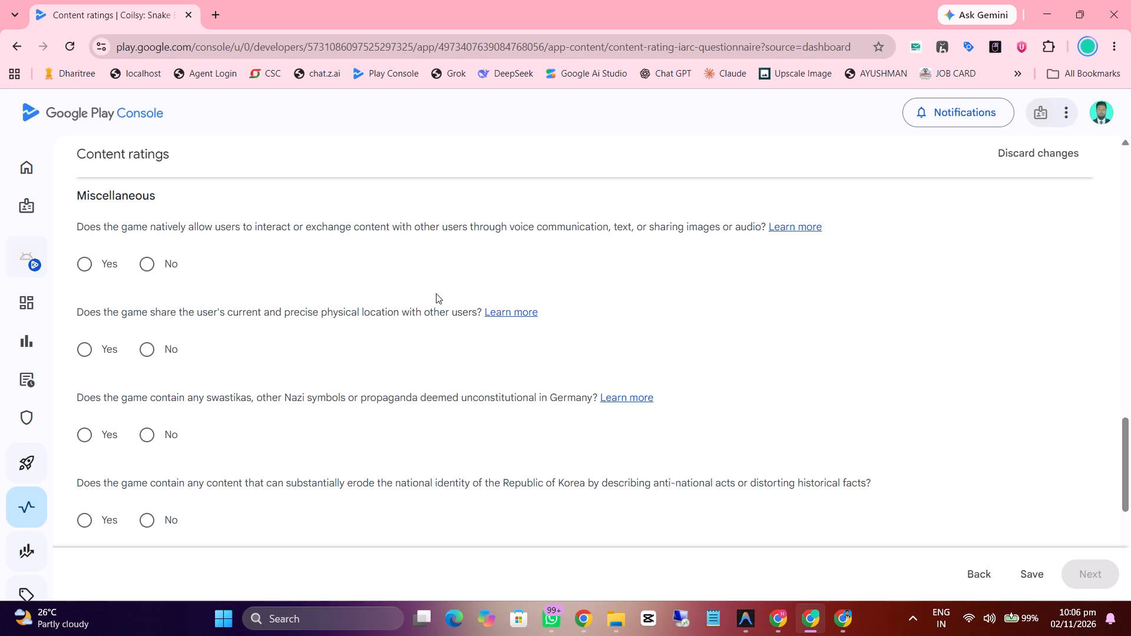
left_click(141, 256)
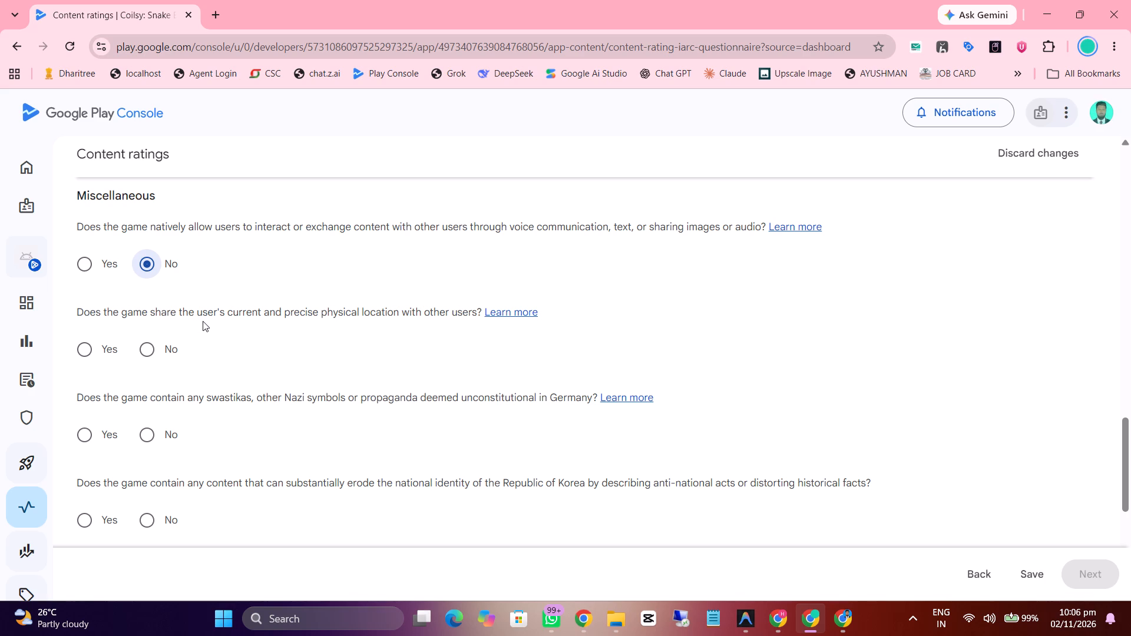
left_click(153, 347)
scroll(166, 339, "down", 1)
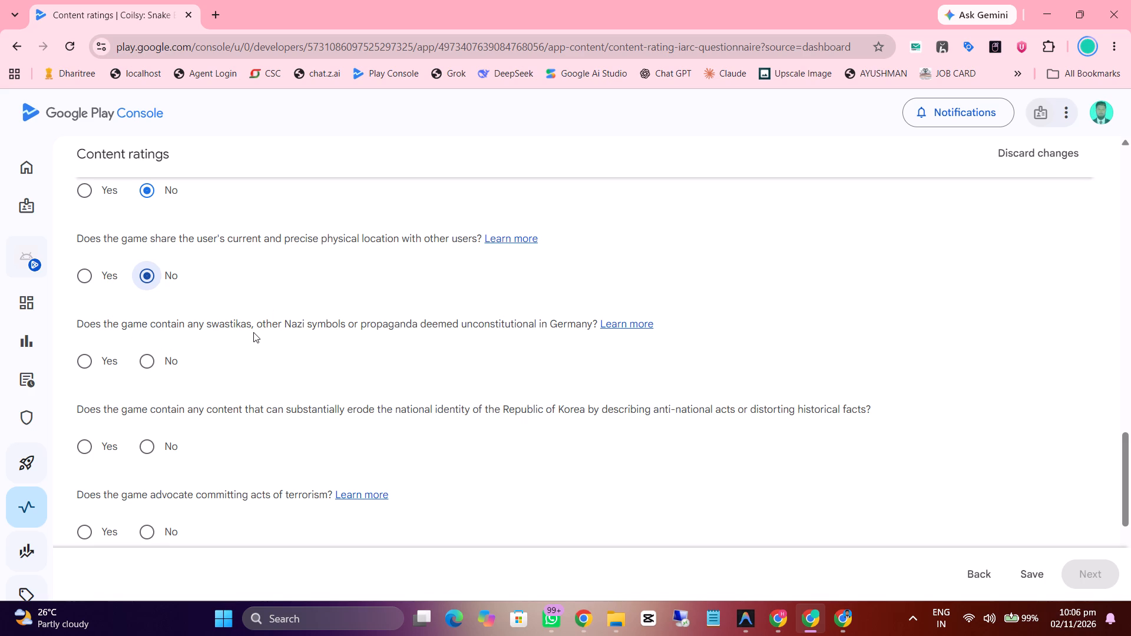
left_click(163, 360)
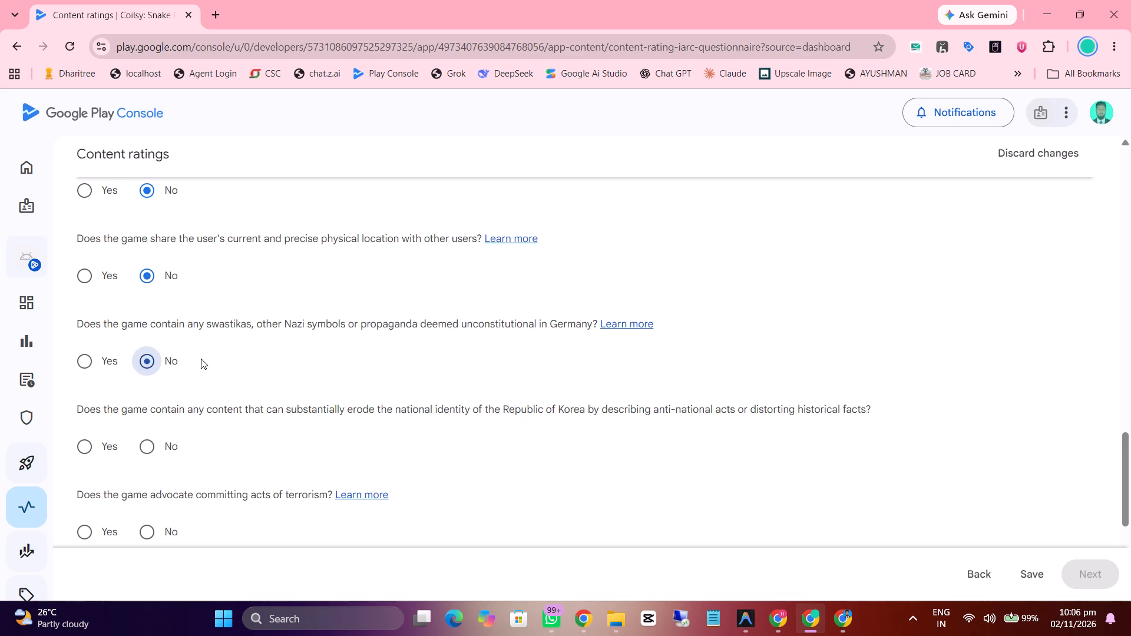
scroll(259, 352, "down", 1)
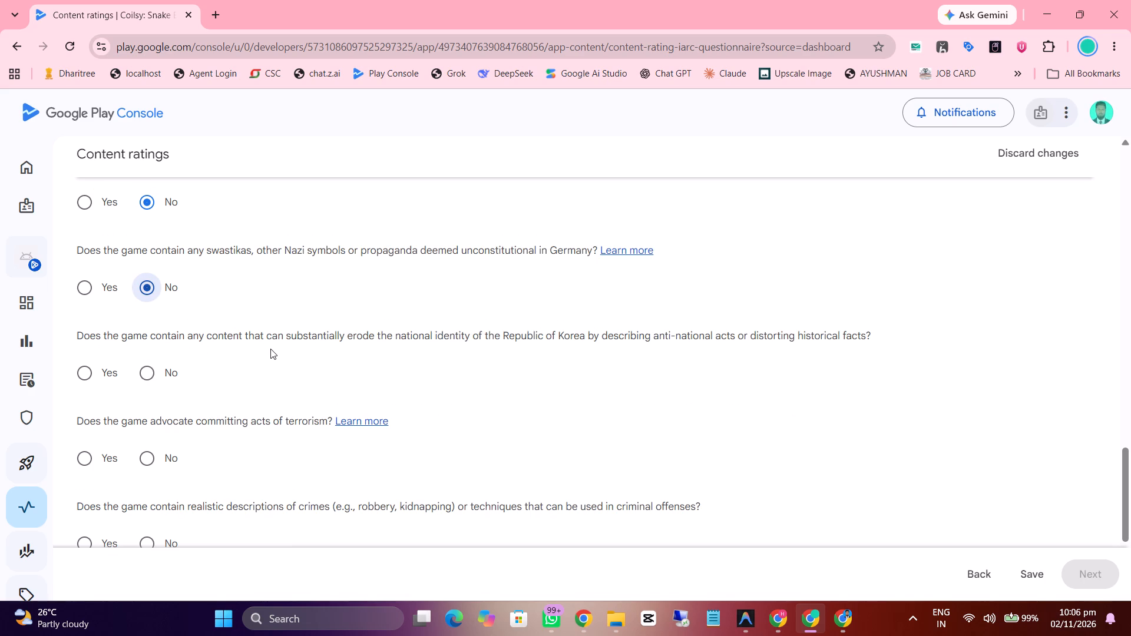
left_click(142, 383)
scroll(142, 383, "down", 2)
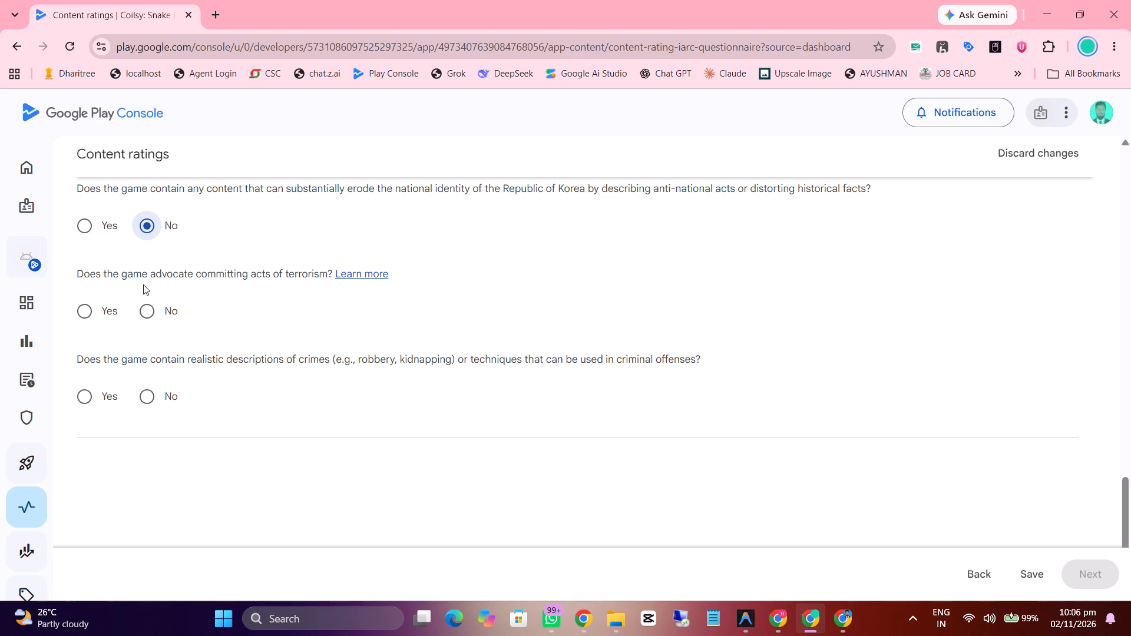
left_click(153, 313)
scroll(153, 313, "down", 2)
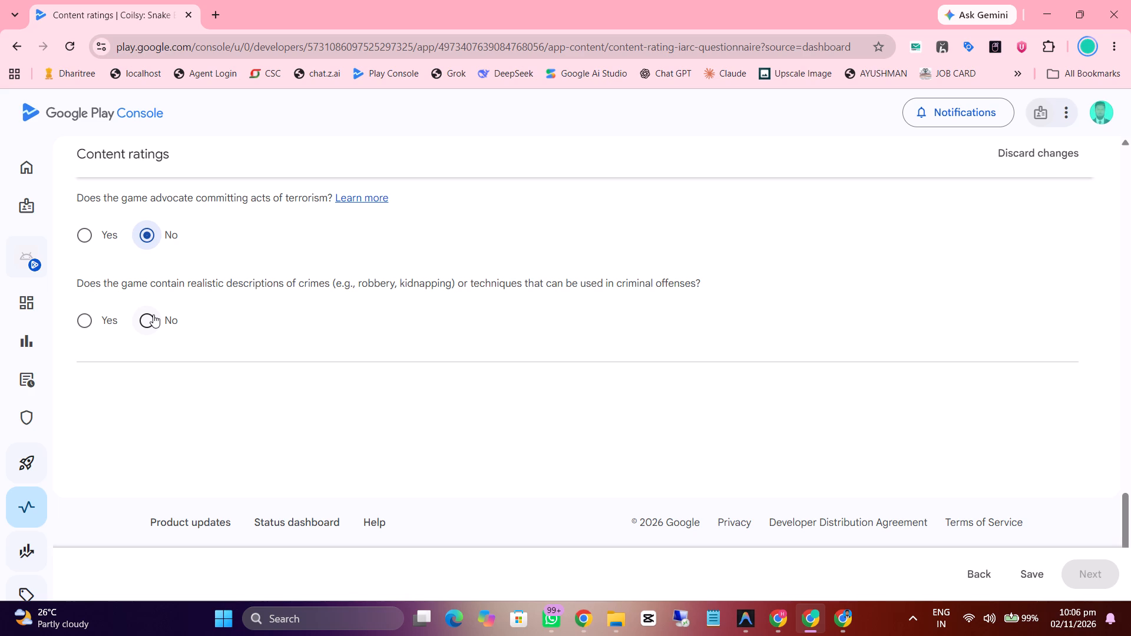
left_click(153, 314)
Save the completed content rating questionnaire and continue to its Summary page.
scroll(153, 314, "down", 3)
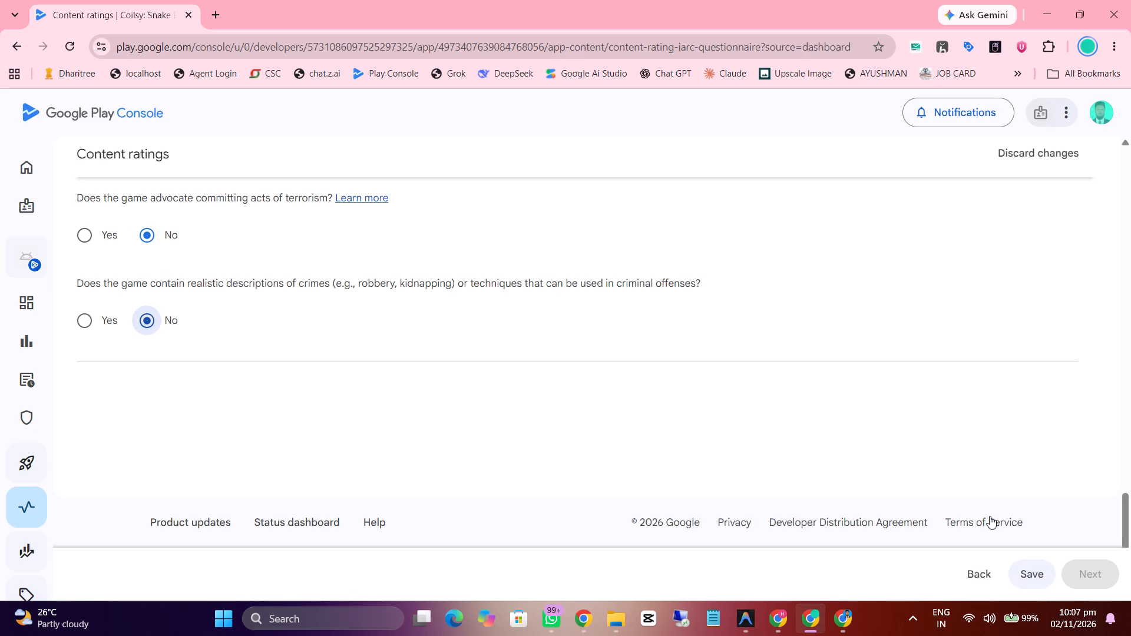
scroll(950, 490, "up", 3)
scroll(948, 485, "down", 5)
left_click(1034, 568)
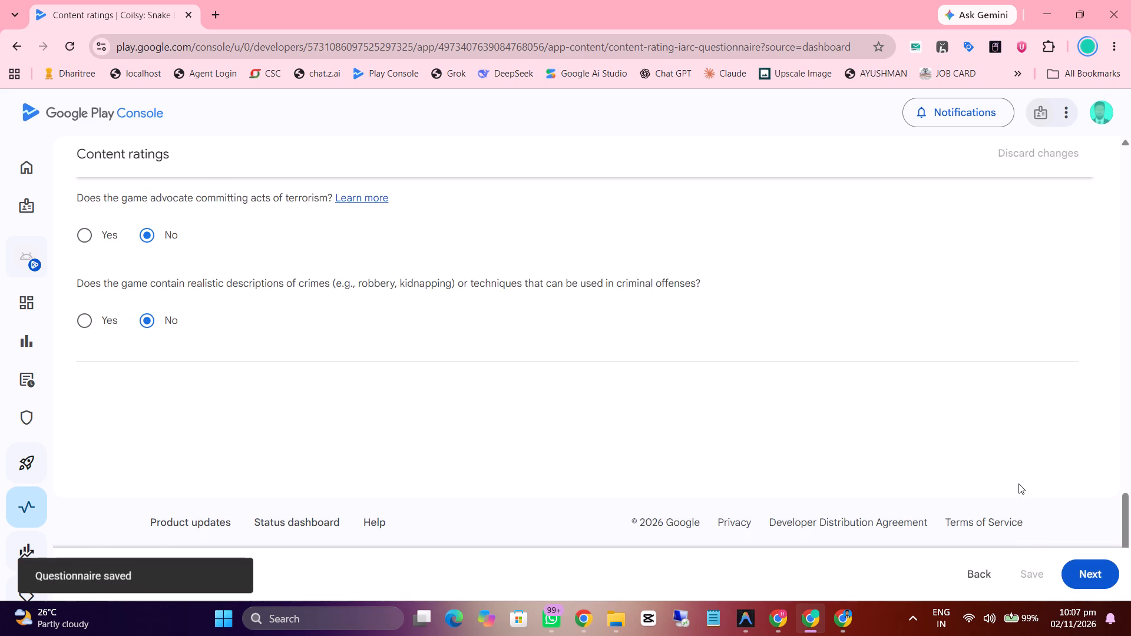
left_click(1083, 569)
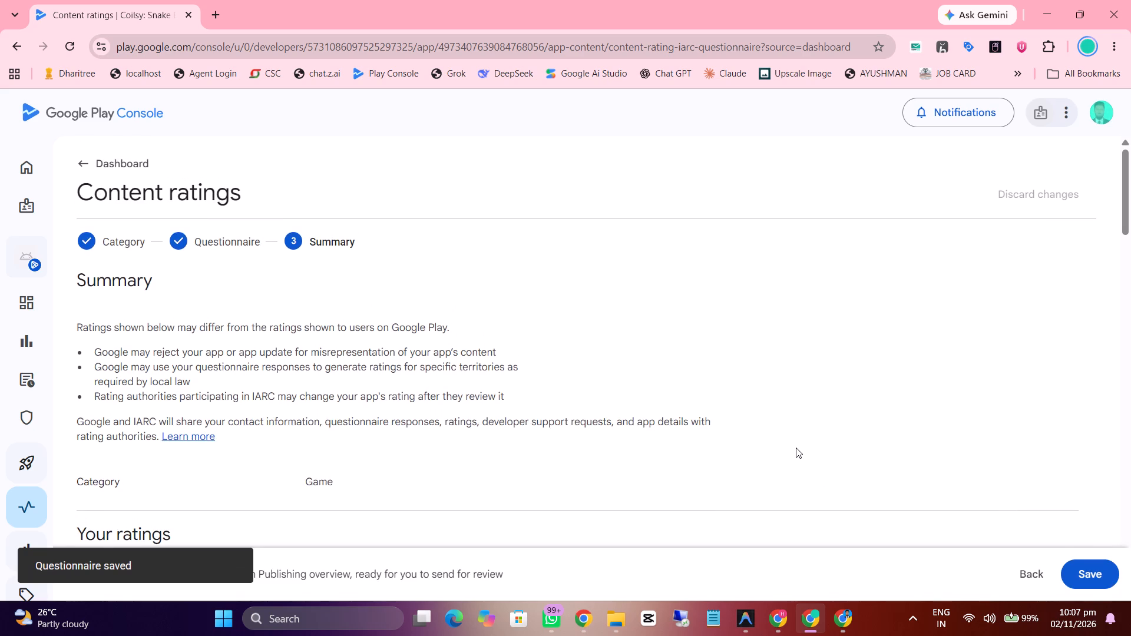
Review the ratings assigned by each regional rating authority on the content rating Summary page.
scroll(796, 448, "down", 3)
scroll(796, 448, "up", 1)
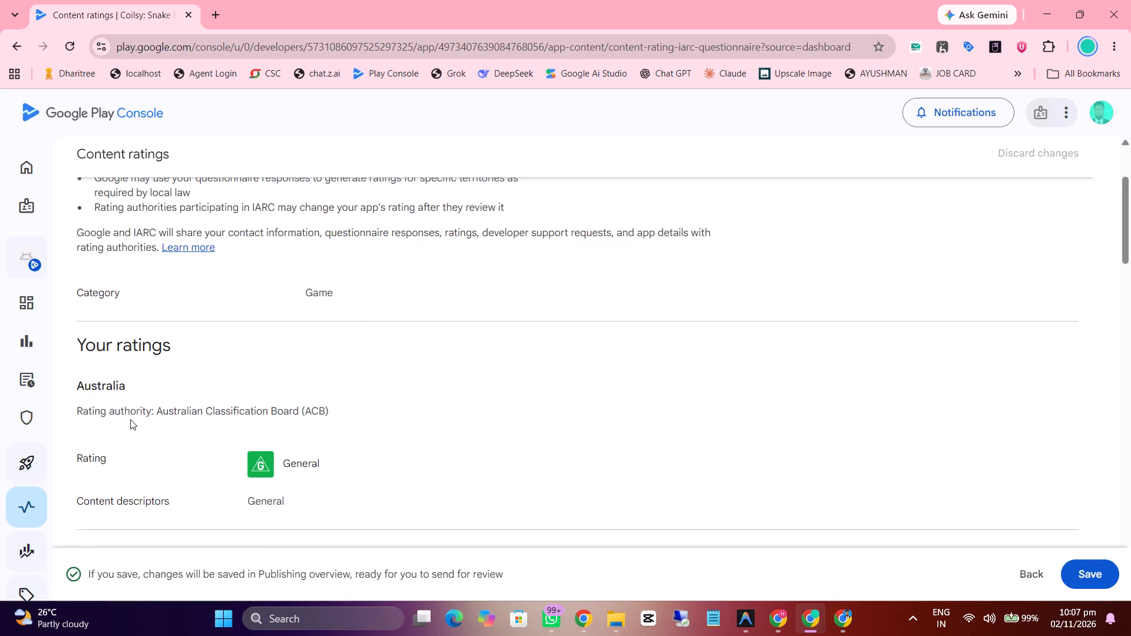
scroll(331, 405, "down", 1)
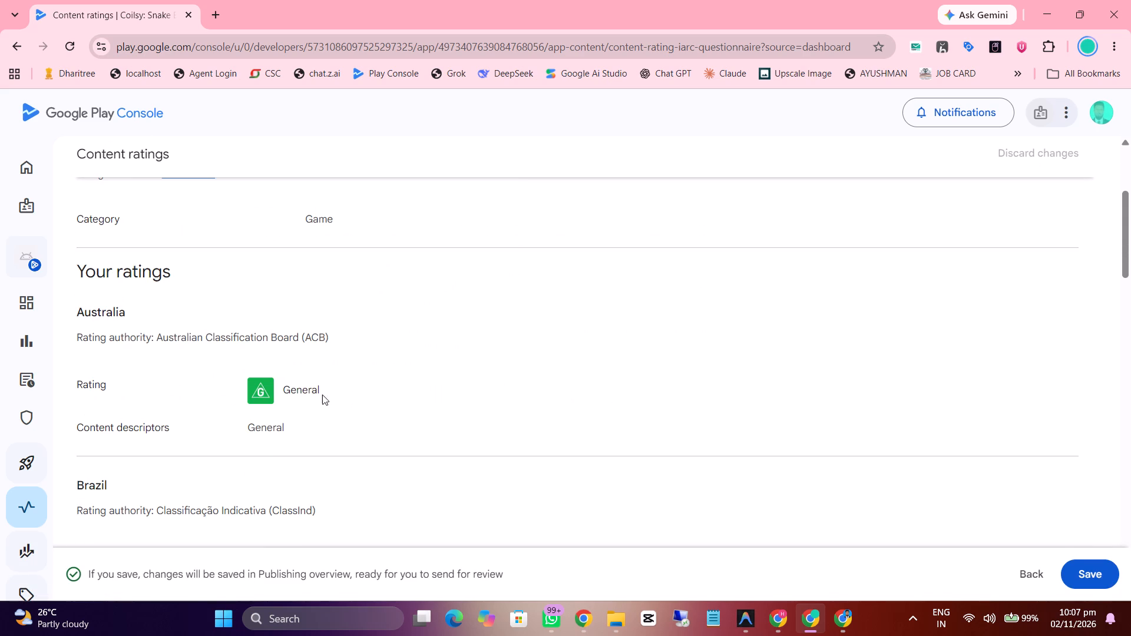
scroll(329, 407, "down", 2)
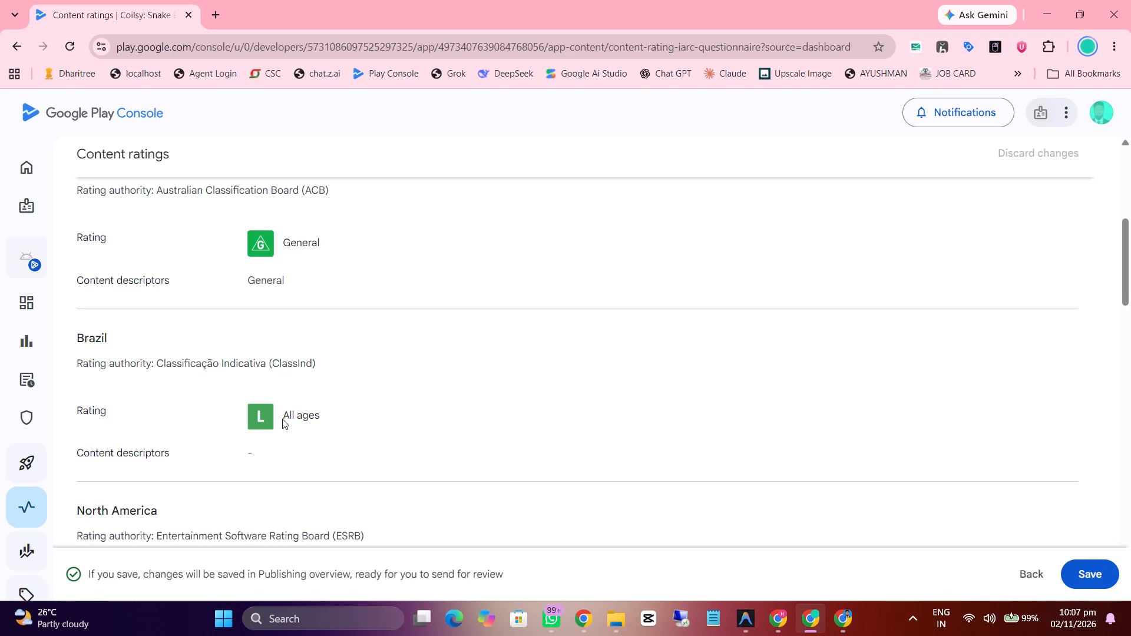
left_click_drag(283, 418, 351, 409)
left_click(351, 409)
scroll(351, 409, "down", 2)
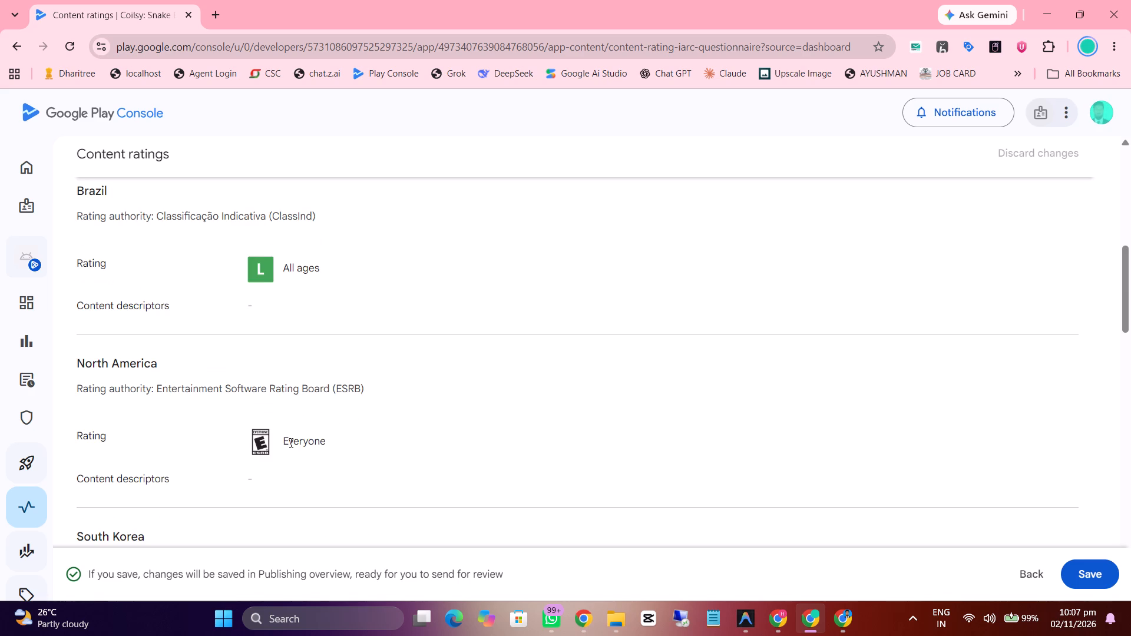
left_click_drag(286, 440, 376, 439)
scroll(376, 439, "down", 3)
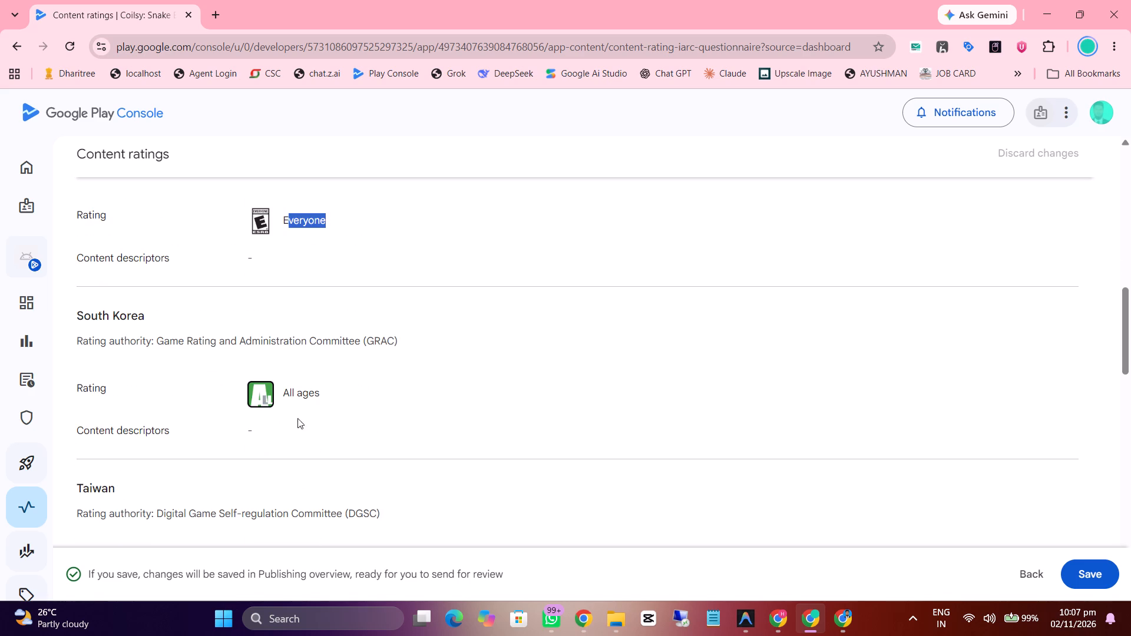
scroll(297, 420, "down", 3)
scroll(346, 440, "down", 5)
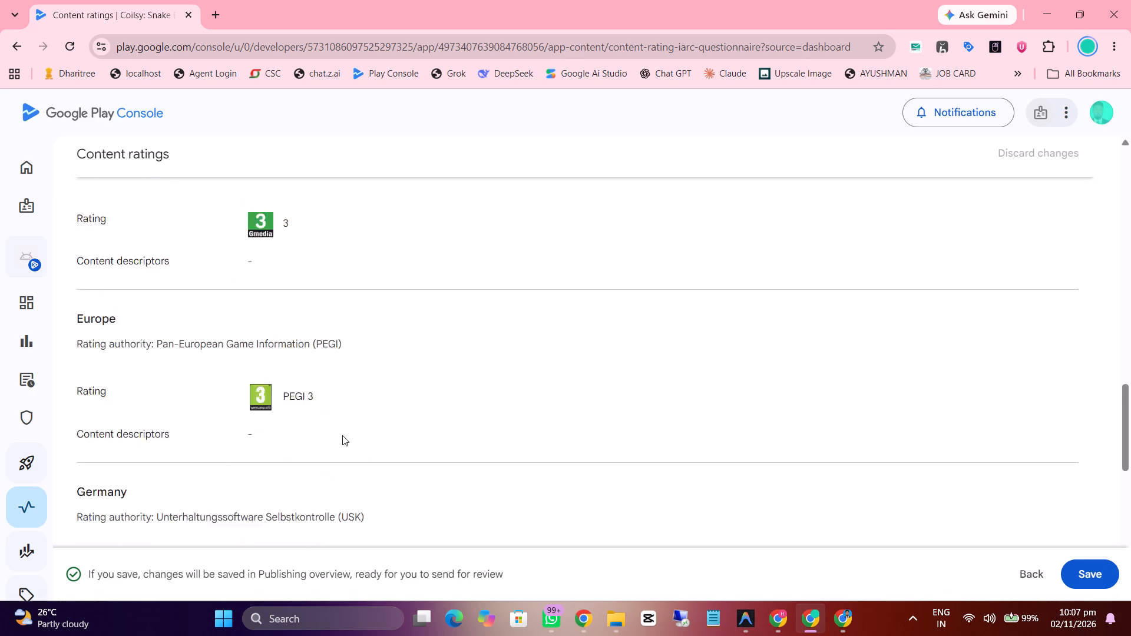
scroll(338, 429, "up", 1)
scroll(338, 429, "down", 12)
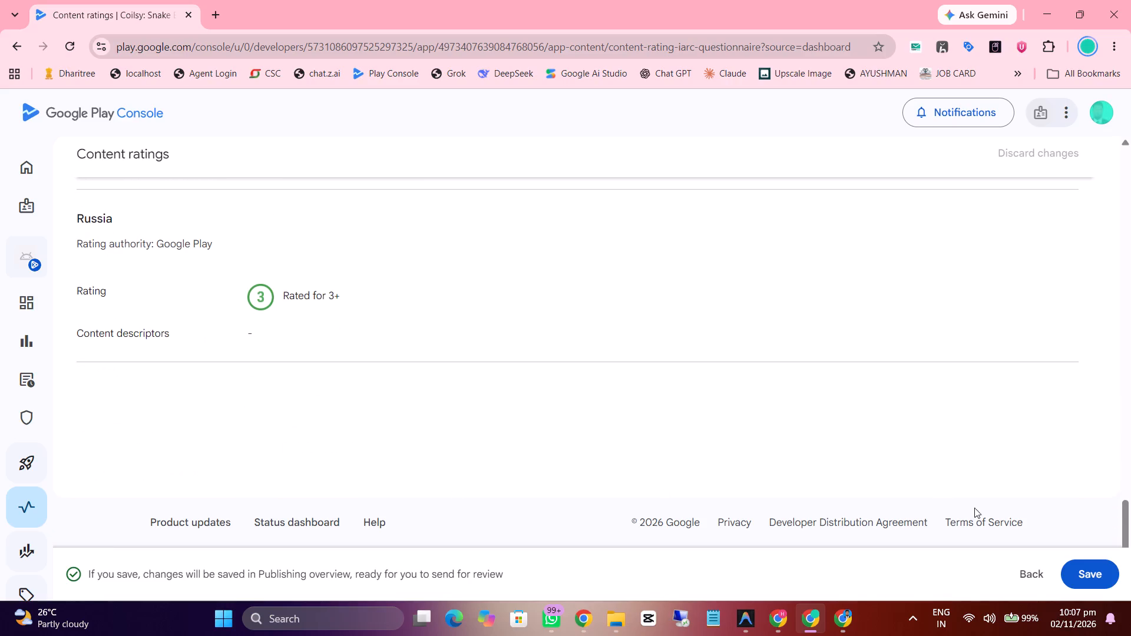
Save the content ratings, look over the current ratings overview, and return to the app's Dashboard.
left_click(1104, 575)
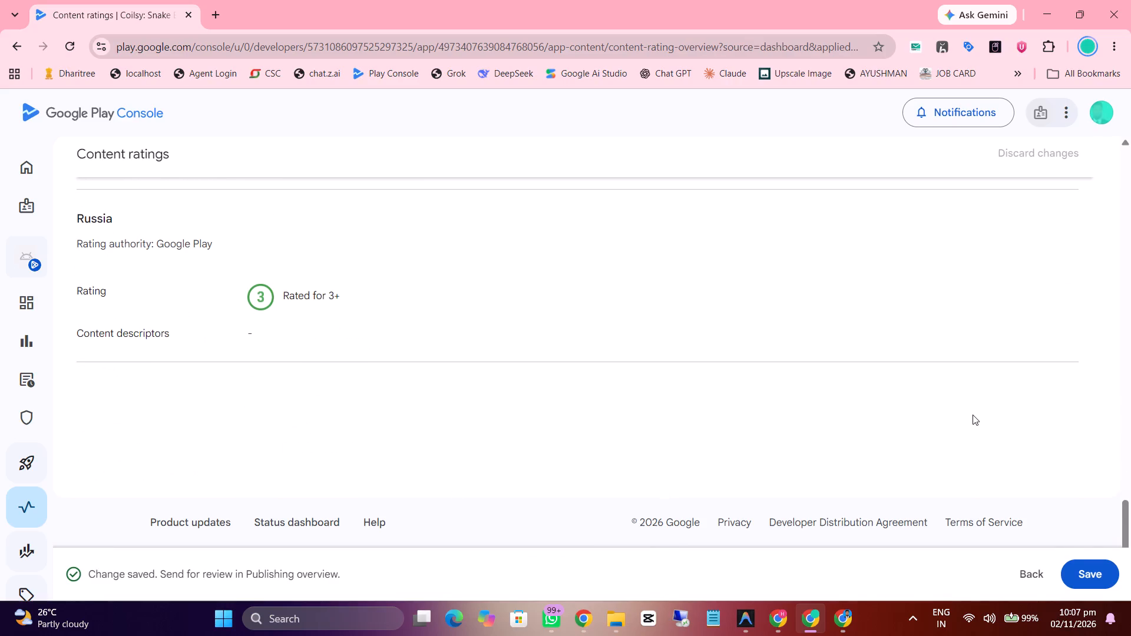
scroll(641, 456, "down", 3)
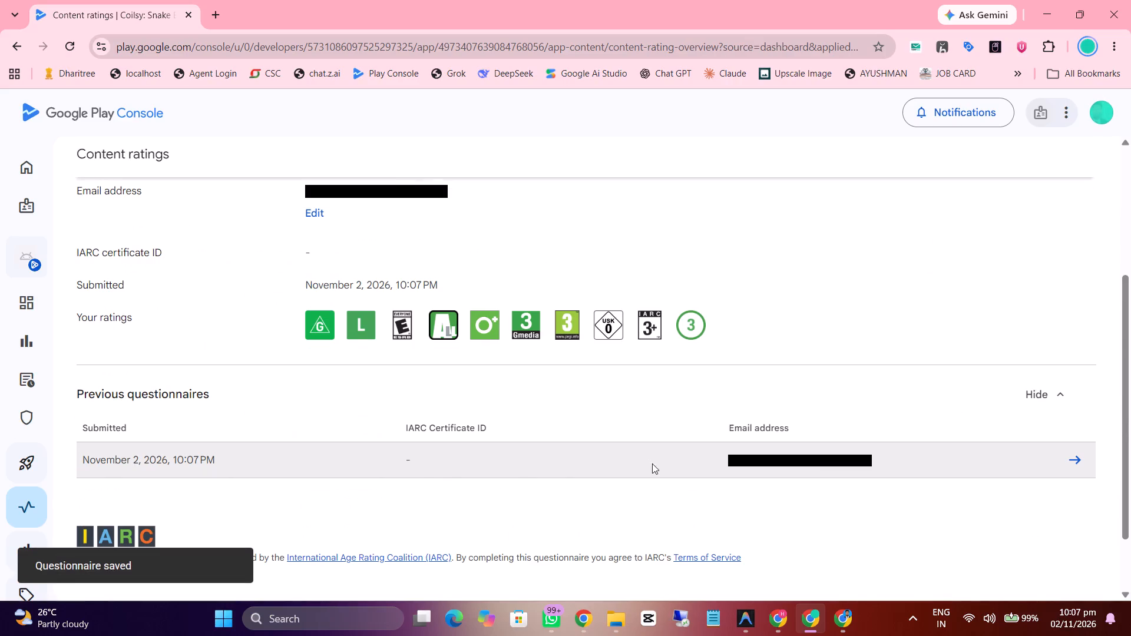
scroll(652, 463, "down", 5)
scroll(659, 469, "up", 10)
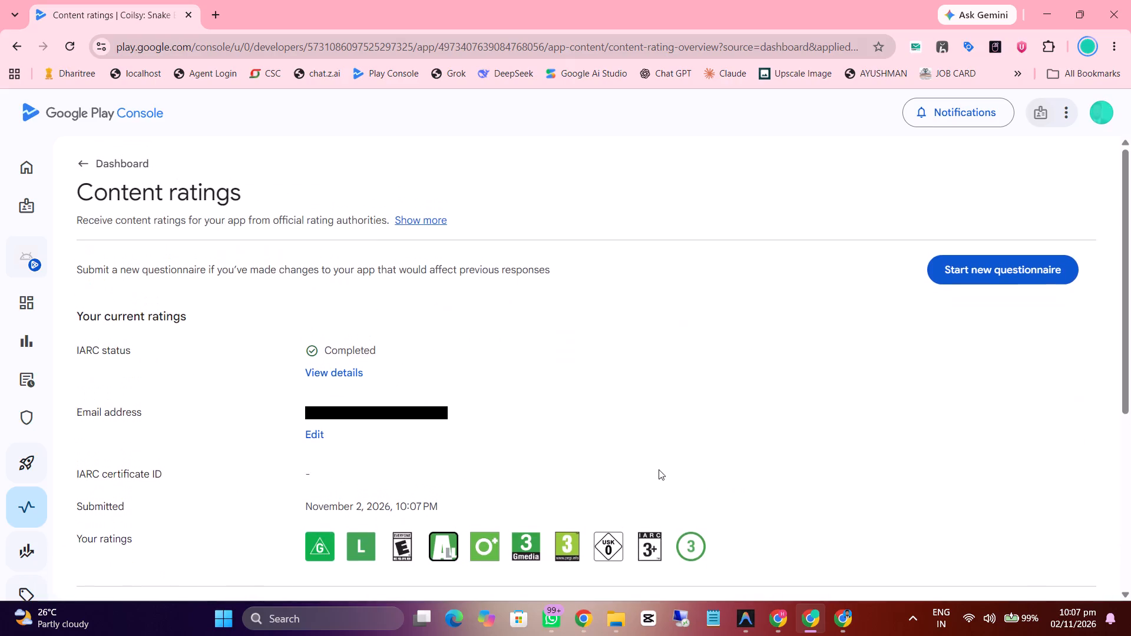
scroll(659, 469, "up", 2)
left_click(93, 167)
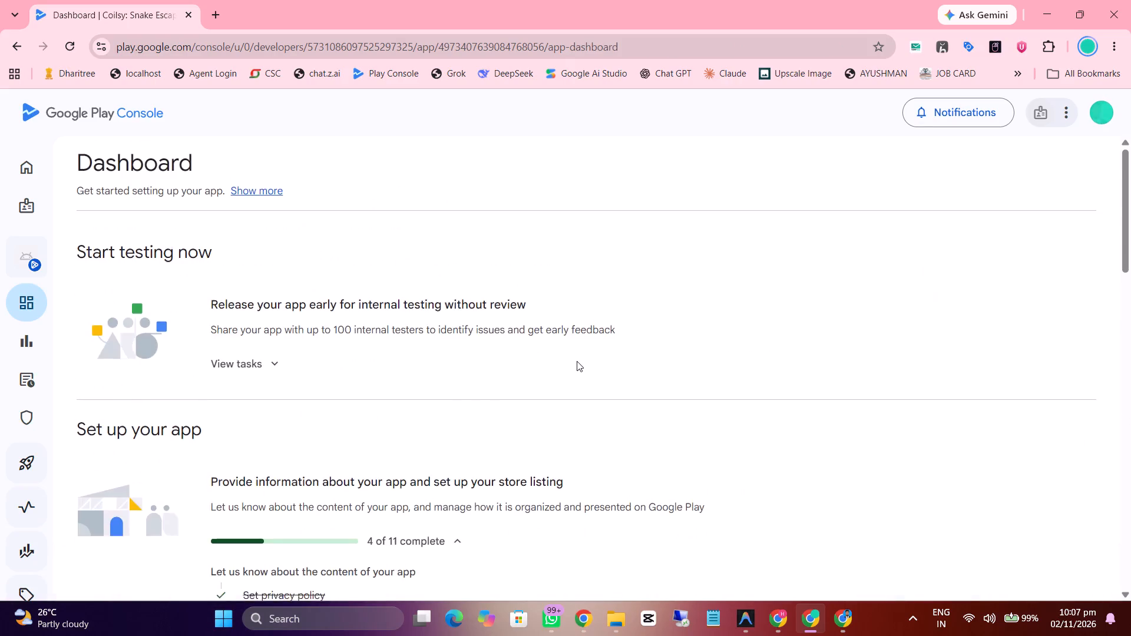
Open the Target audience task and select the age groups 6-8, 9-12, 13-15, 16-17, and 18 and over.
scroll(577, 361, "down", 4)
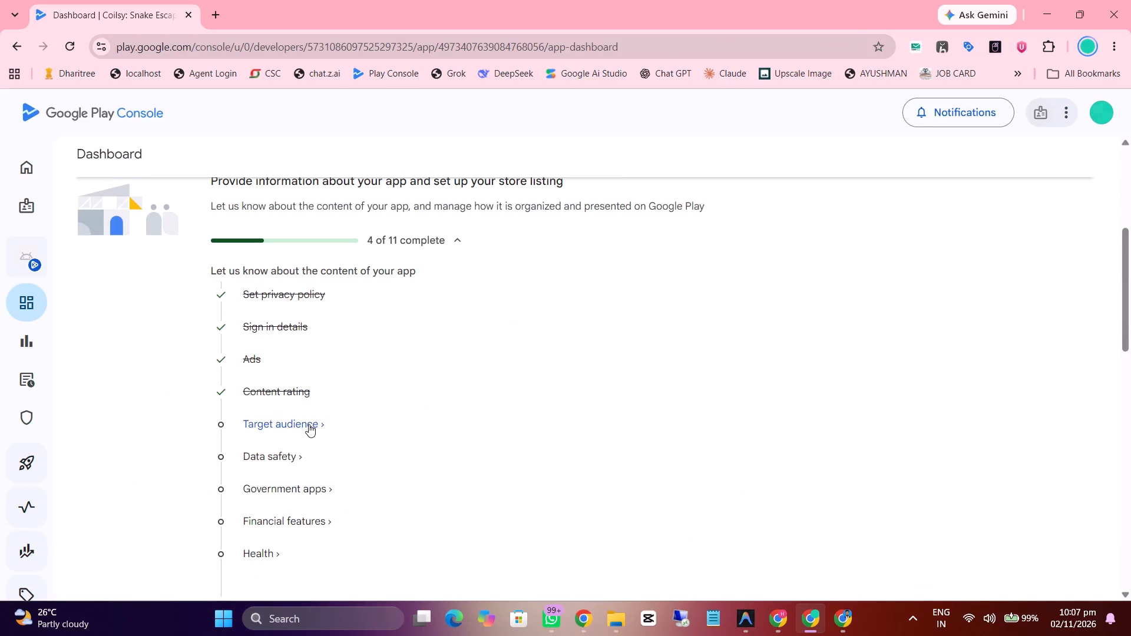
left_click(309, 424)
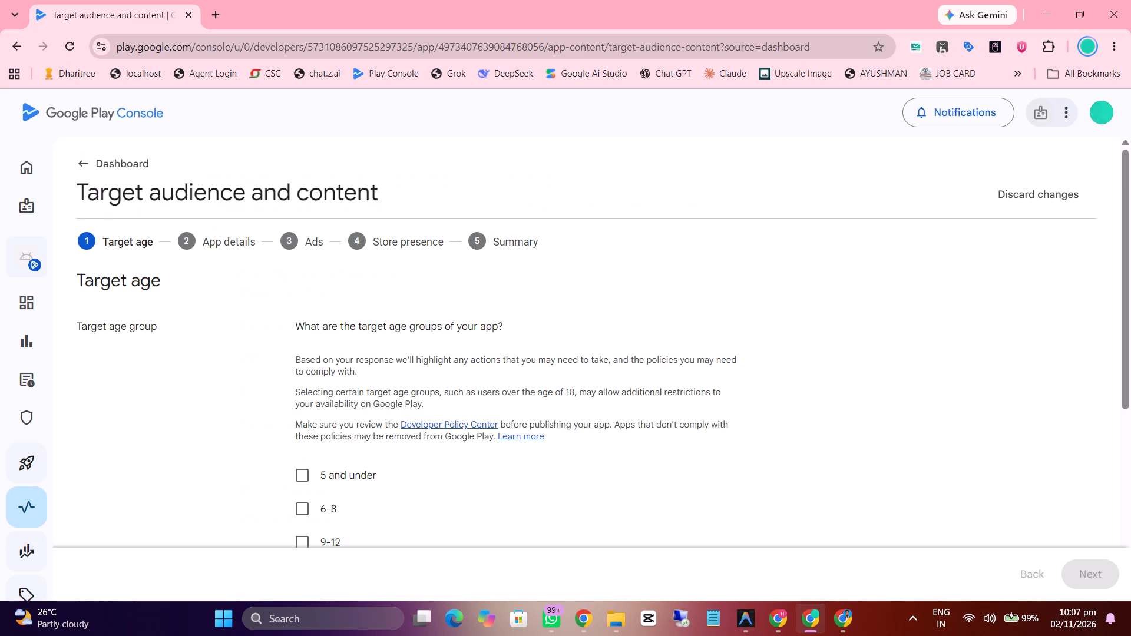
scroll(309, 424, "down", 2)
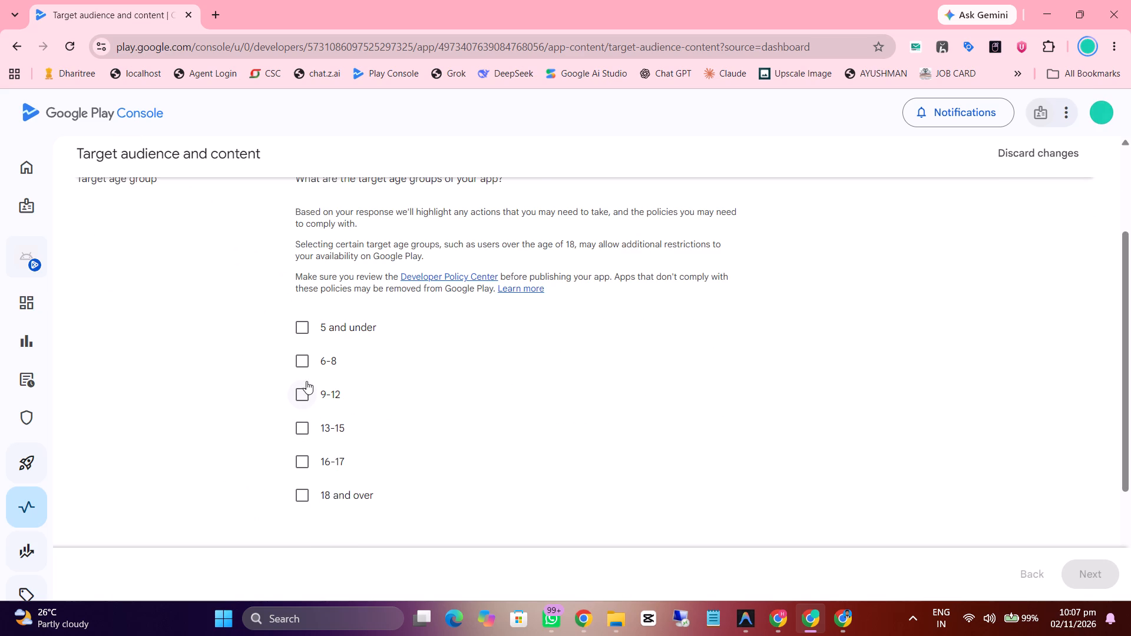
left_click(303, 368)
left_click(307, 398)
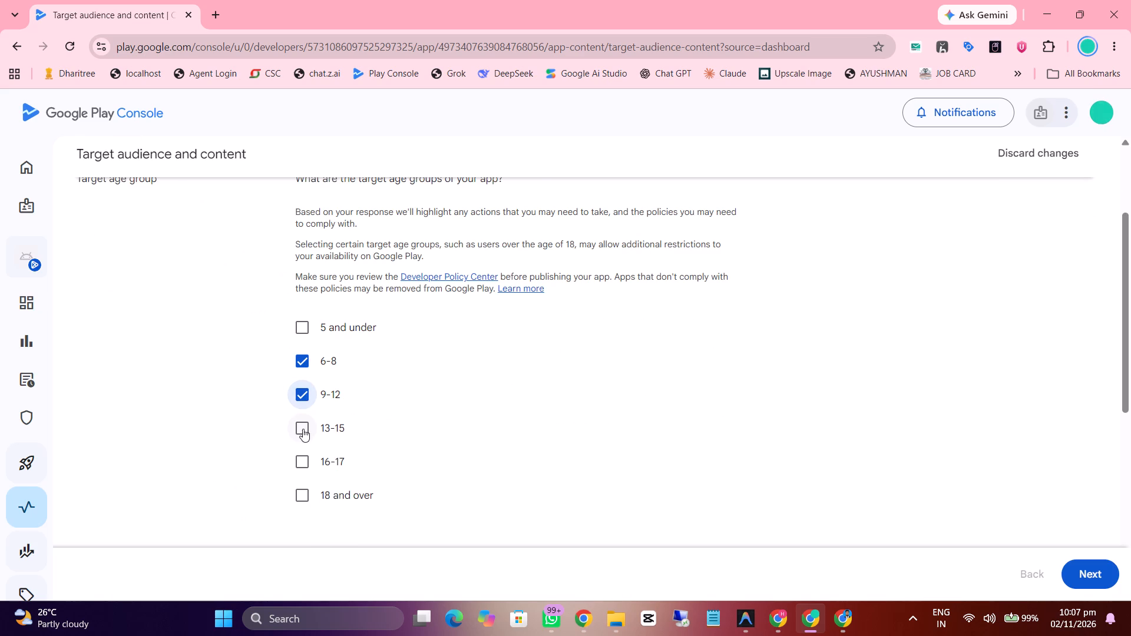
left_click(308, 428)
left_click(303, 455)
left_click(292, 499)
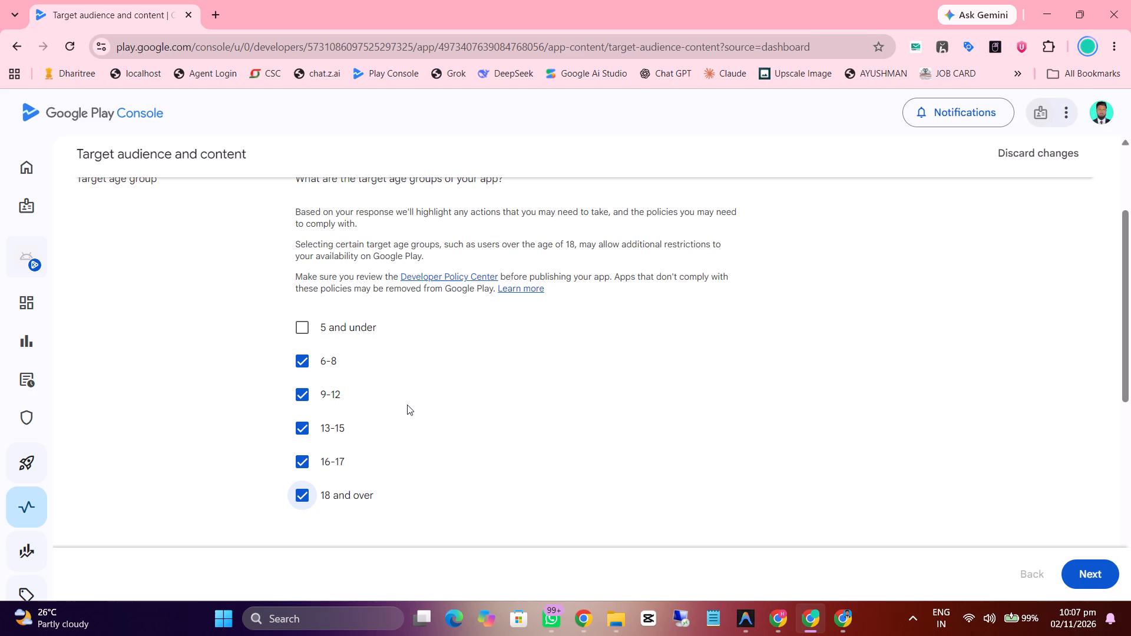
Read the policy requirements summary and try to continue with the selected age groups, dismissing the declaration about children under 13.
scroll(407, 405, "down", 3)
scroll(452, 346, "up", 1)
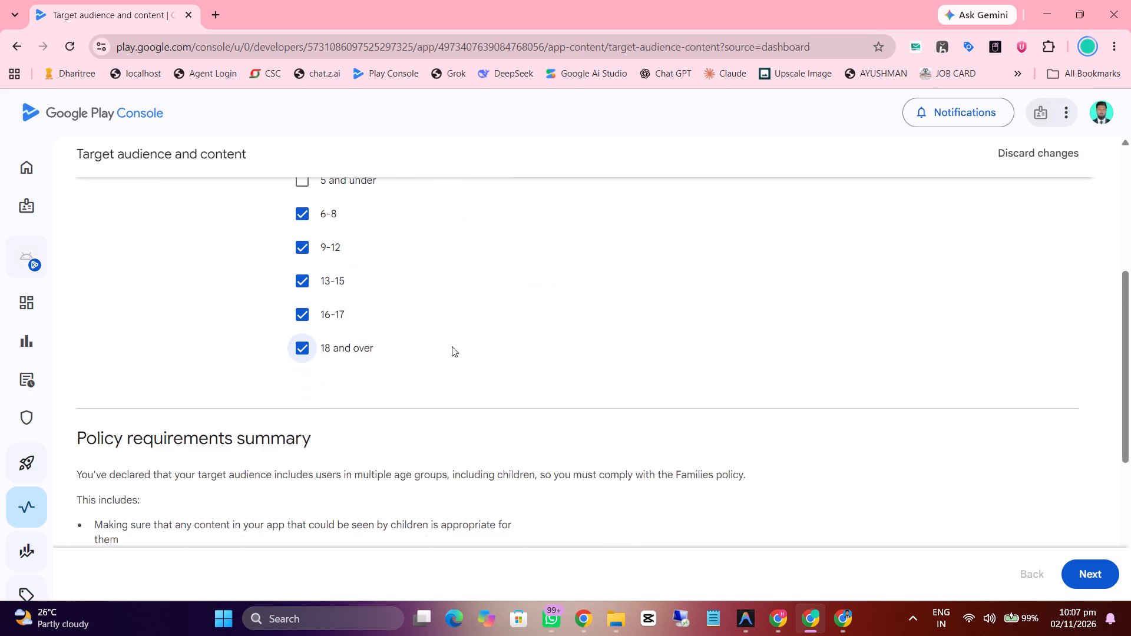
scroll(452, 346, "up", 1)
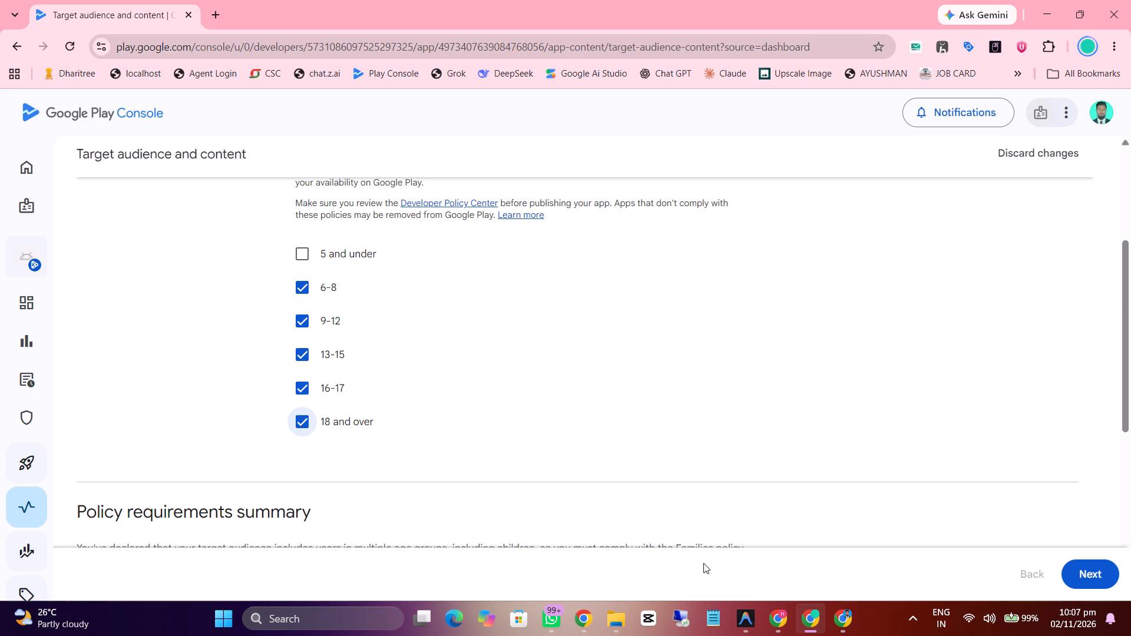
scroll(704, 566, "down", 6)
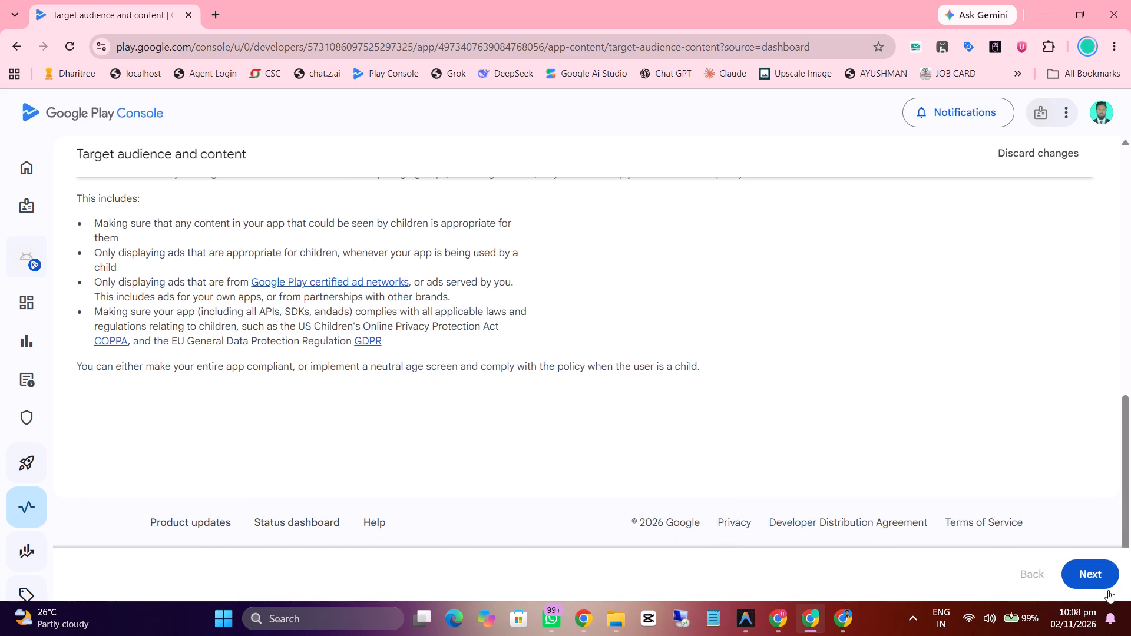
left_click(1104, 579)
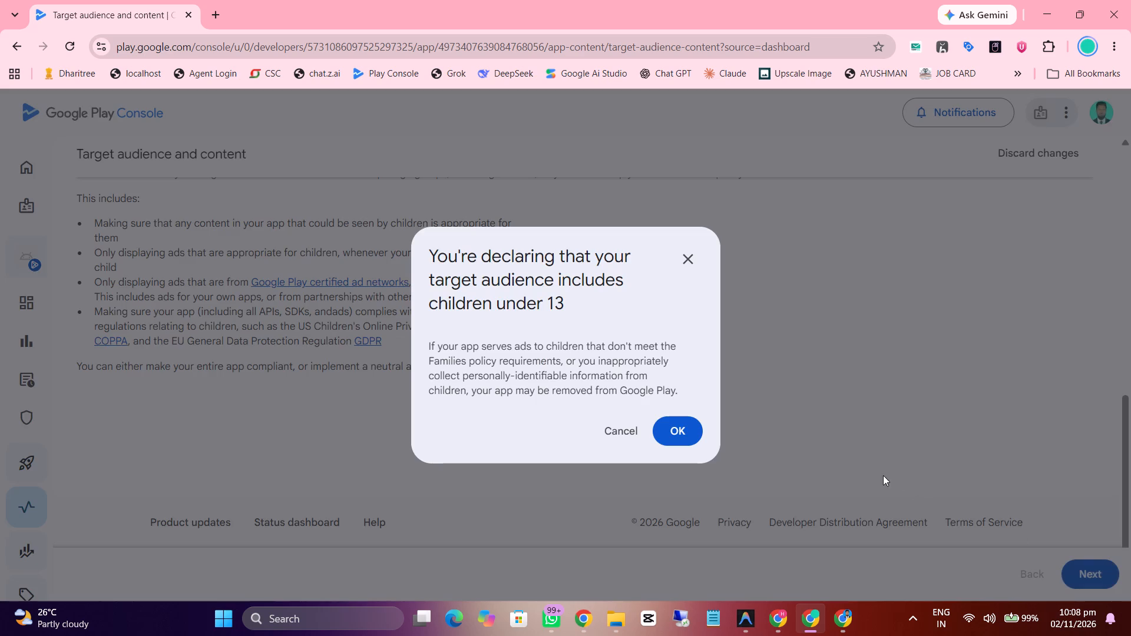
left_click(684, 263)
Deselect the 9-12 and 6-8 target age groups and continue to the target audience Summary page.
scroll(689, 309, "up", 3)
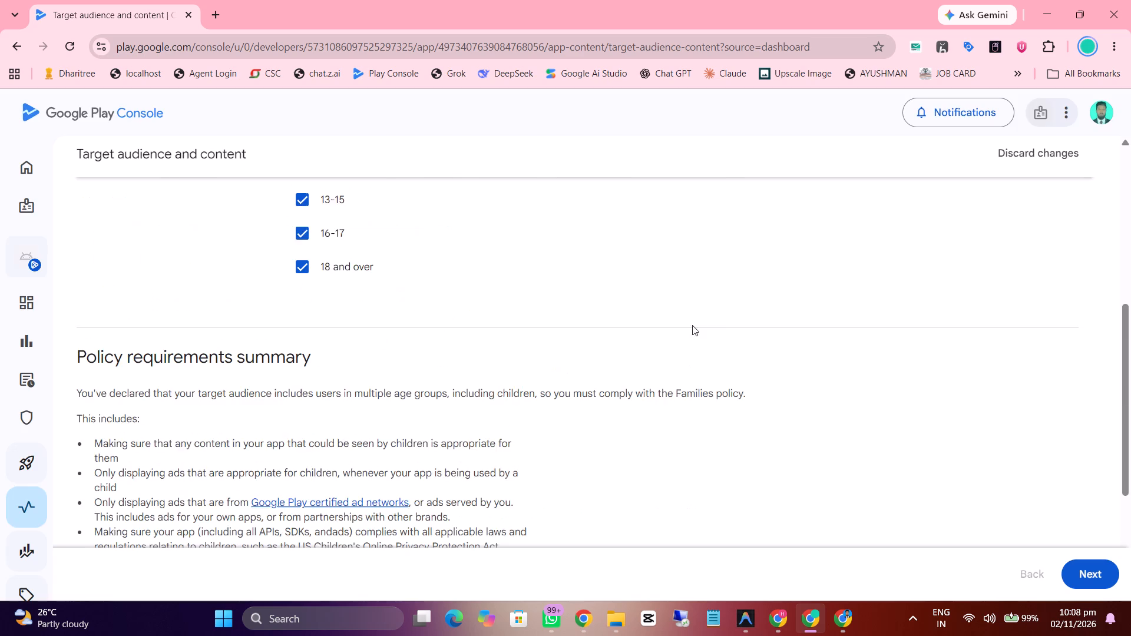
scroll(673, 356, "up", 2)
left_click(301, 318)
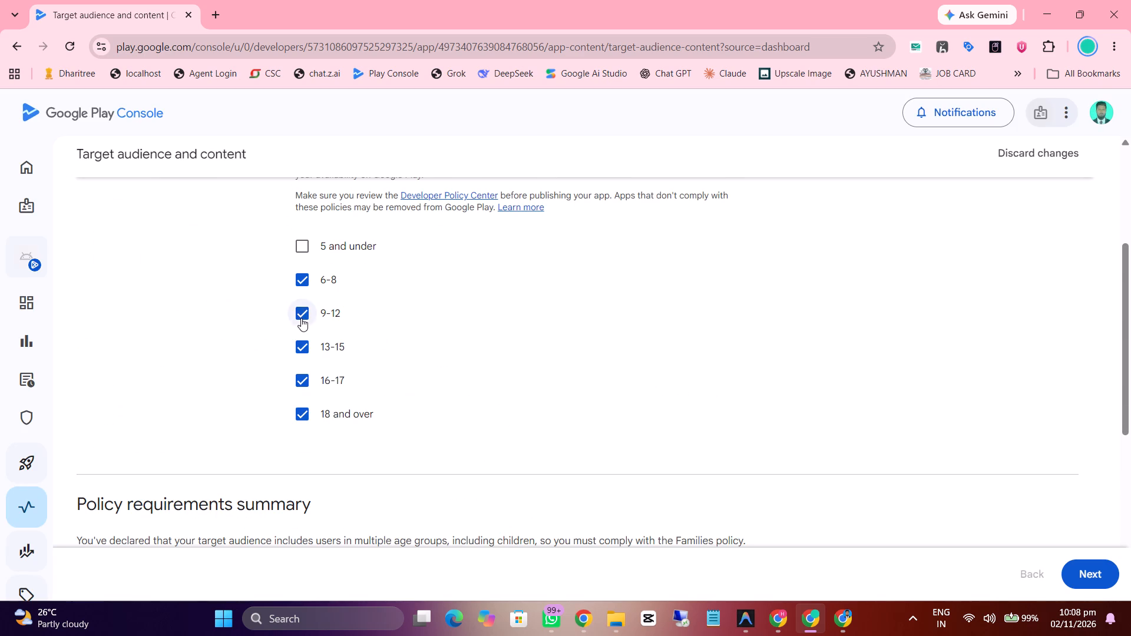
left_click(302, 287)
scroll(462, 365, "down", 2)
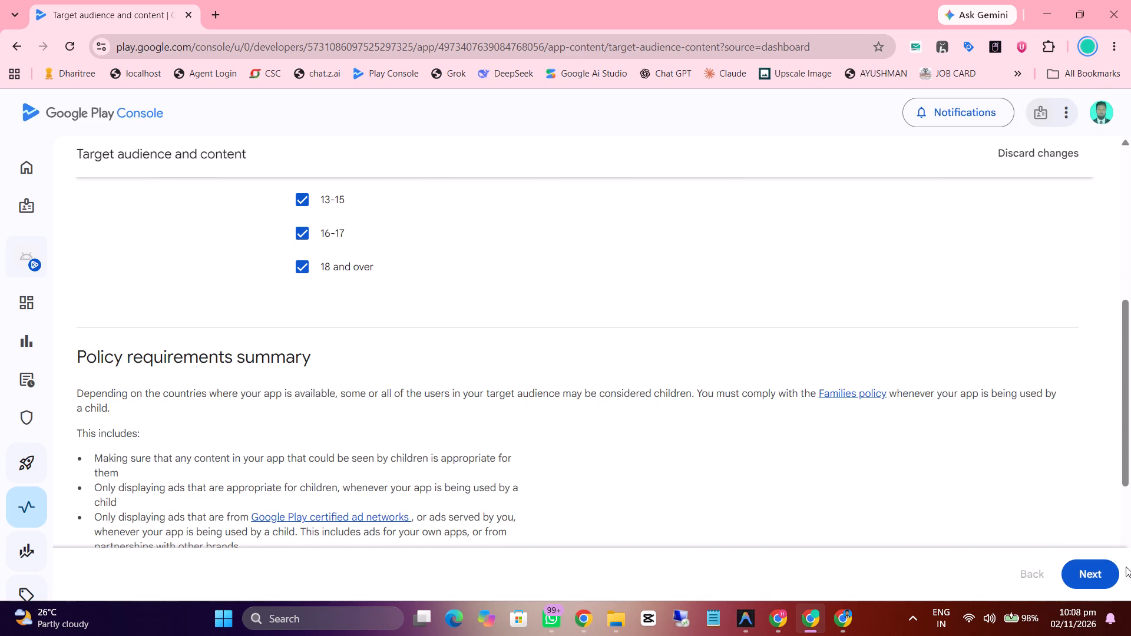
left_click(1095, 577)
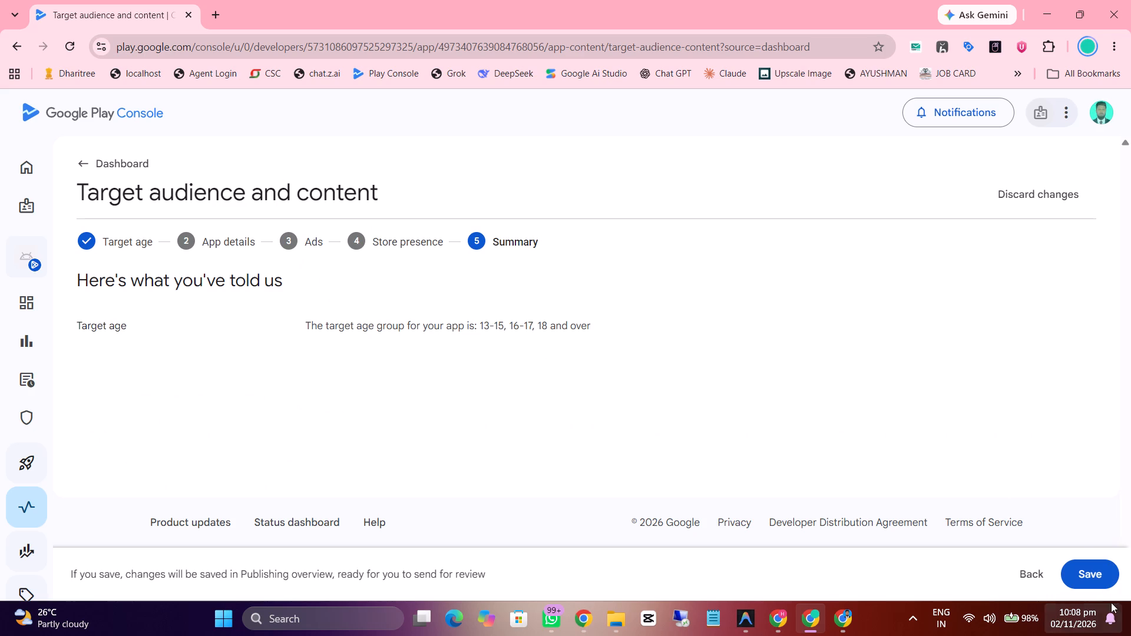
Save the target audience declaration for ages 13-15, 16-17, and 18 and over, and return to the Dashboard.
left_click(1096, 574)
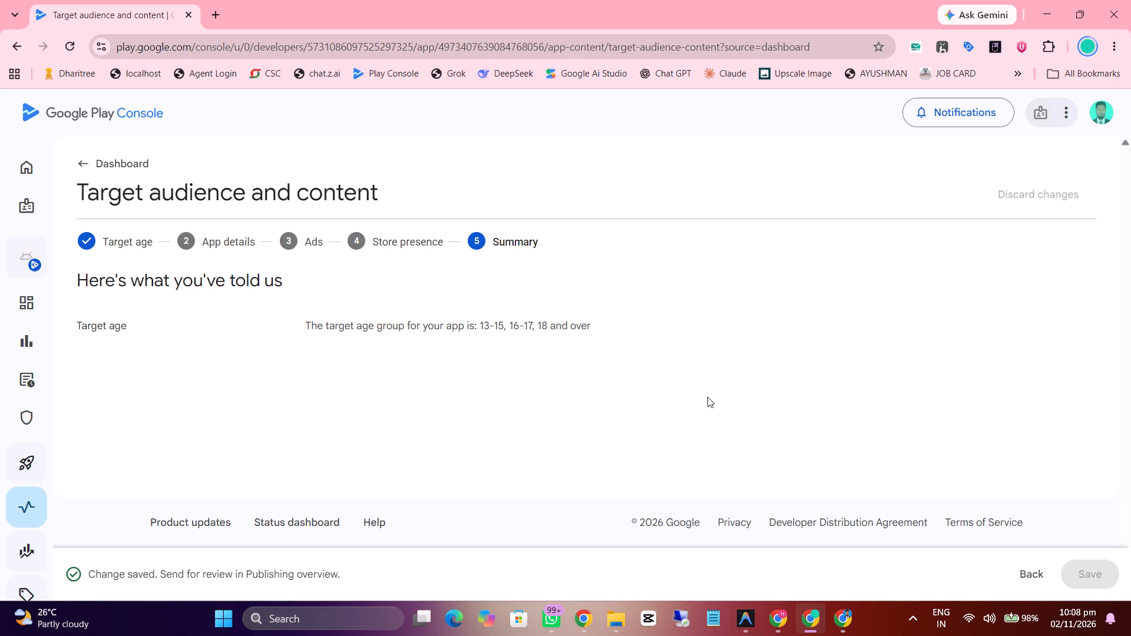
left_click(116, 155)
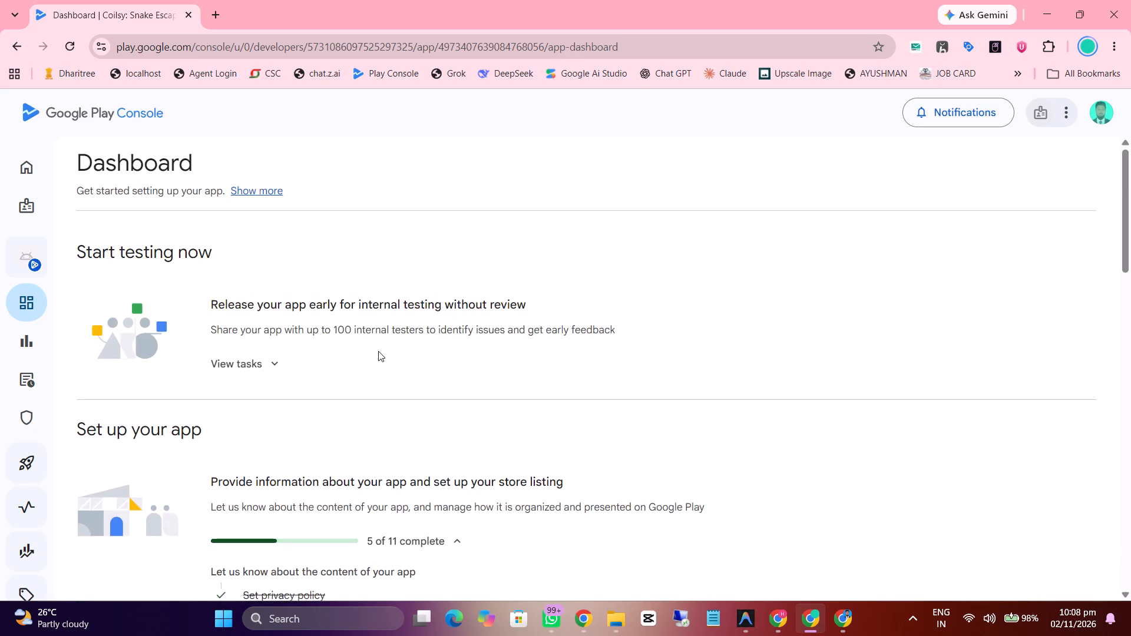
Open the Data safety task, read through its overview, and continue to the Data collection and security page.
scroll(378, 351, "down", 6)
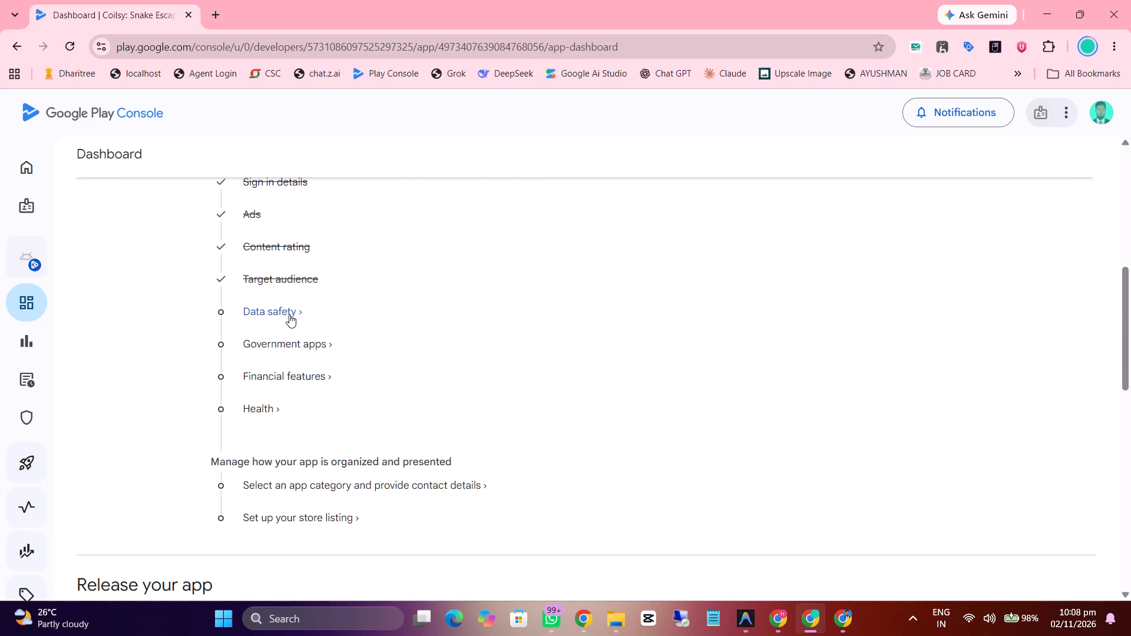
left_click(289, 314)
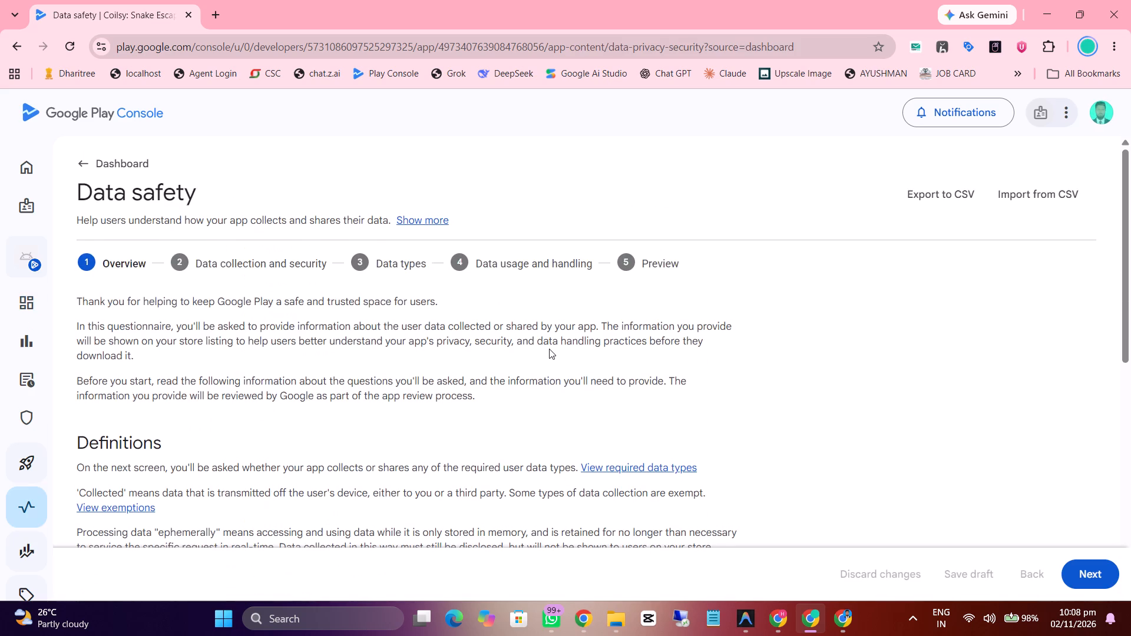
scroll(549, 349, "down", 6)
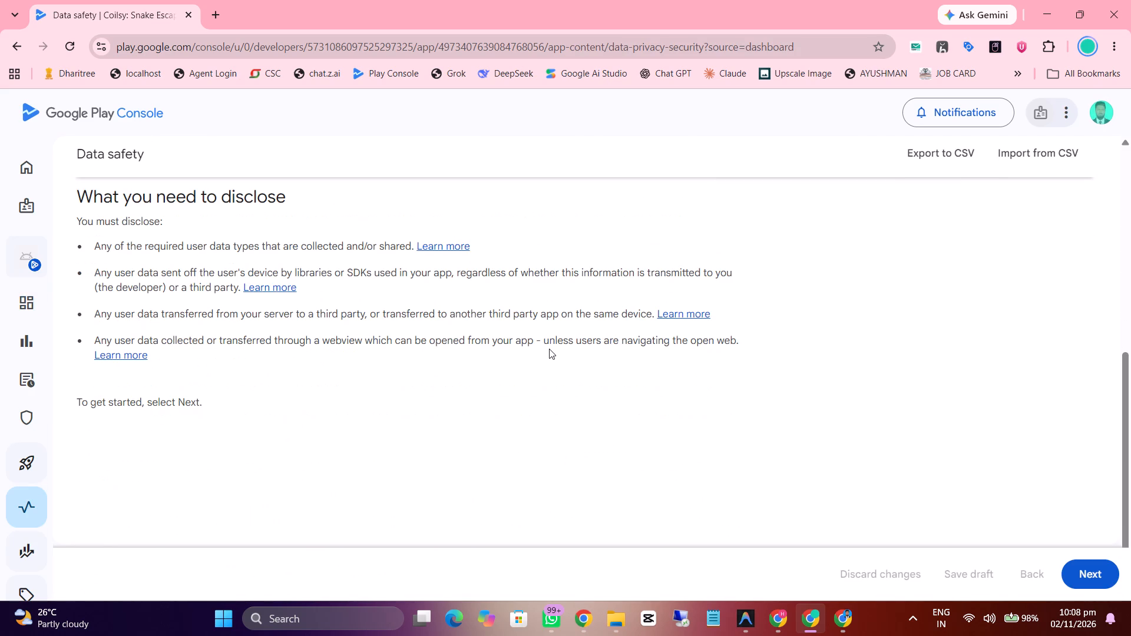
scroll(549, 349, "up", 4)
left_click(1105, 578)
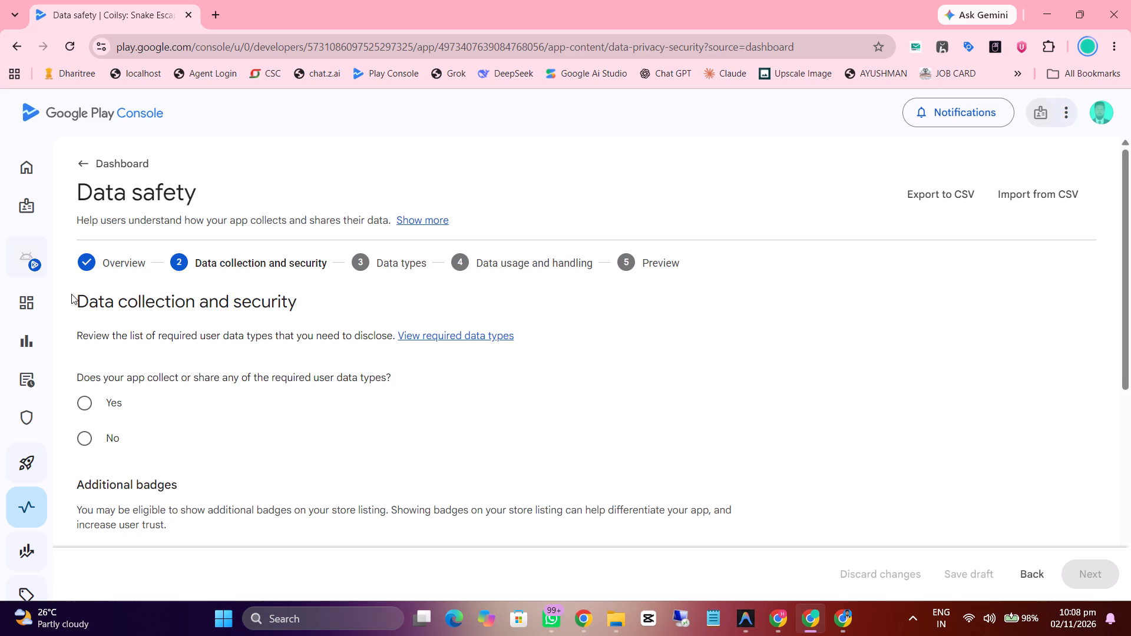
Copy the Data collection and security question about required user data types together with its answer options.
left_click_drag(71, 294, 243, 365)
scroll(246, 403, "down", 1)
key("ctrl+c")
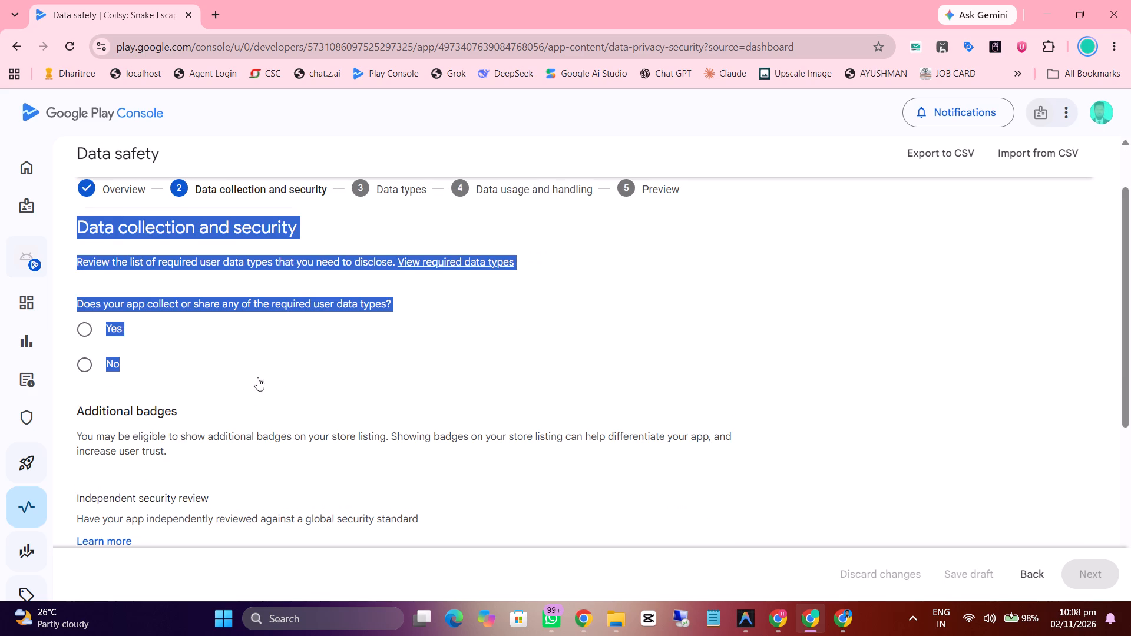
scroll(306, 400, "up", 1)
Review the follow-up questions under Yes for collecting or sharing required user data types, and set the answer to No.
left_click(312, 430)
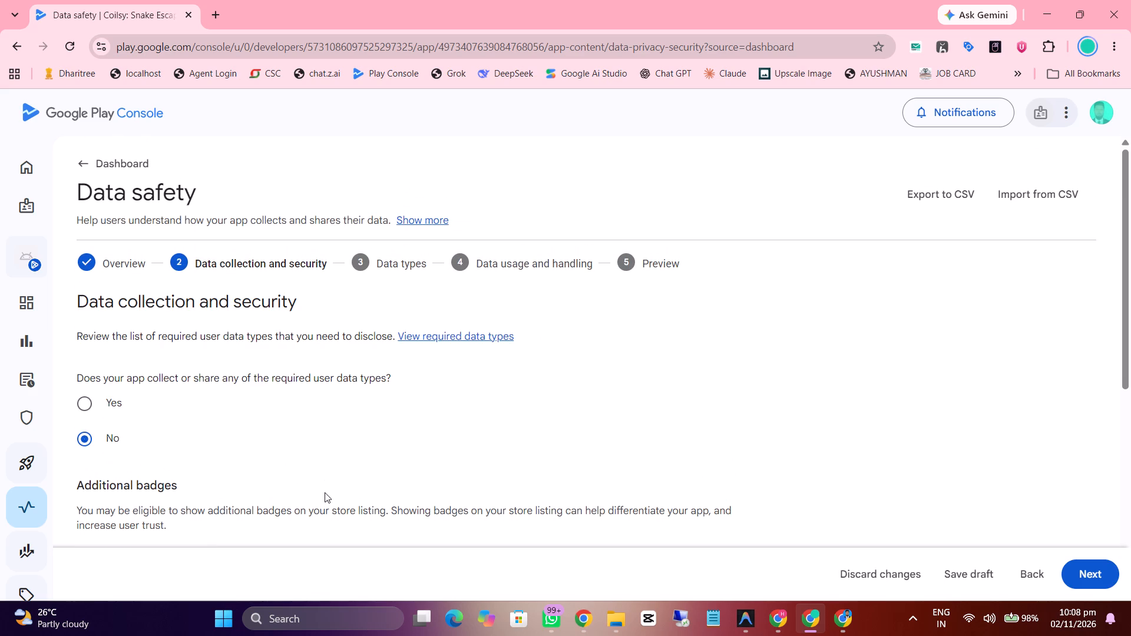
left_click(124, 399)
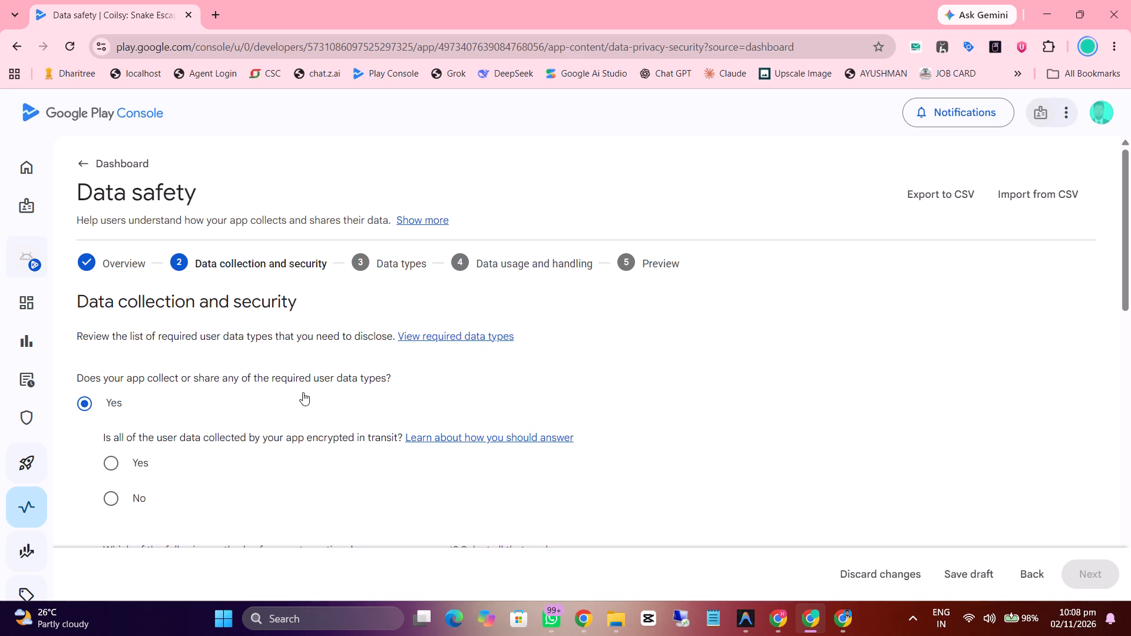
left_click(303, 392)
scroll(303, 392, "down", 2)
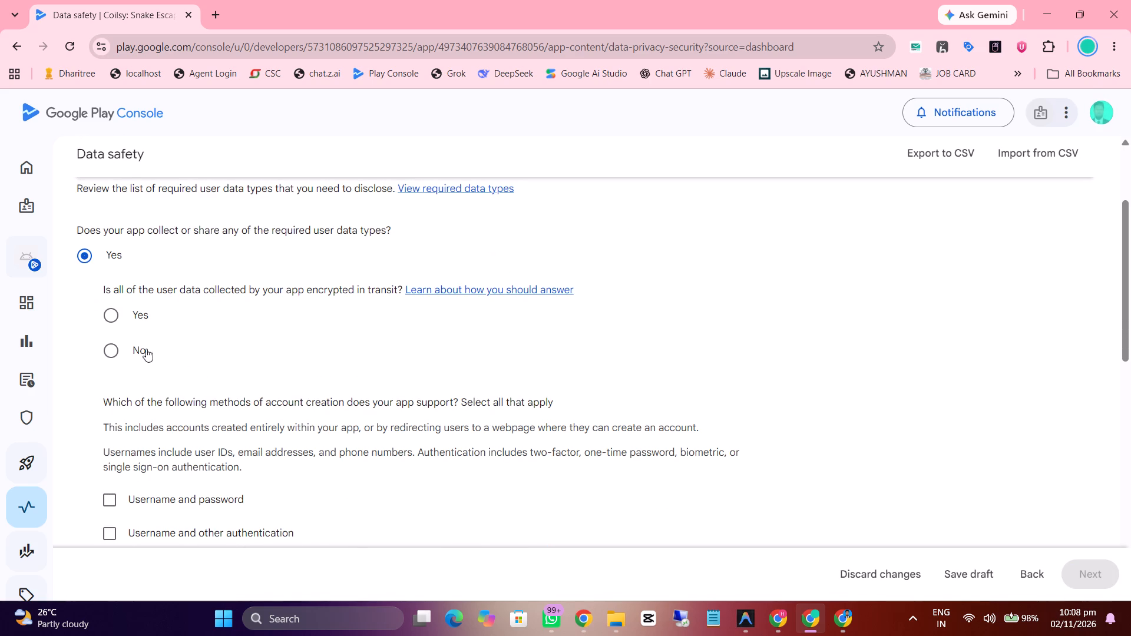
scroll(194, 458, "down", 3)
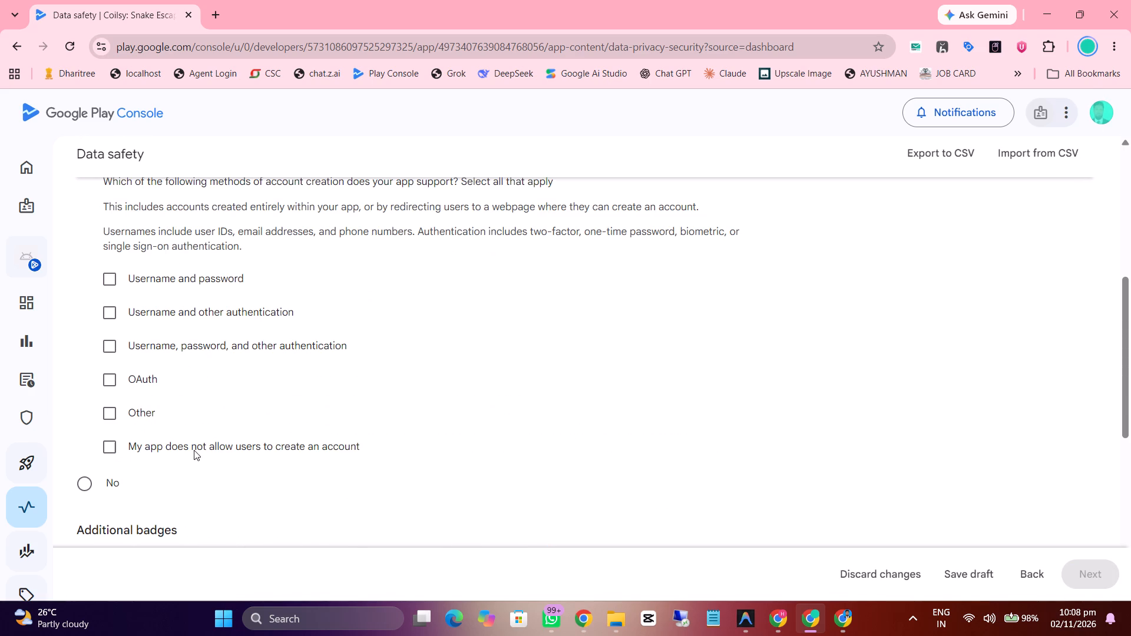
left_click(99, 483)
scroll(426, 468, "up", 5)
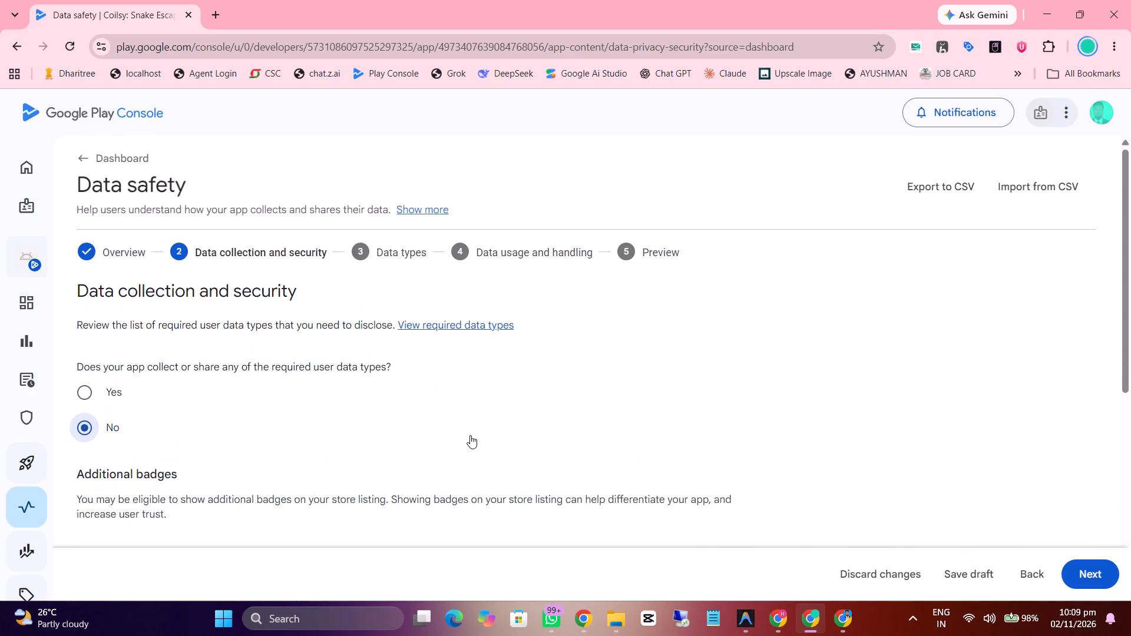
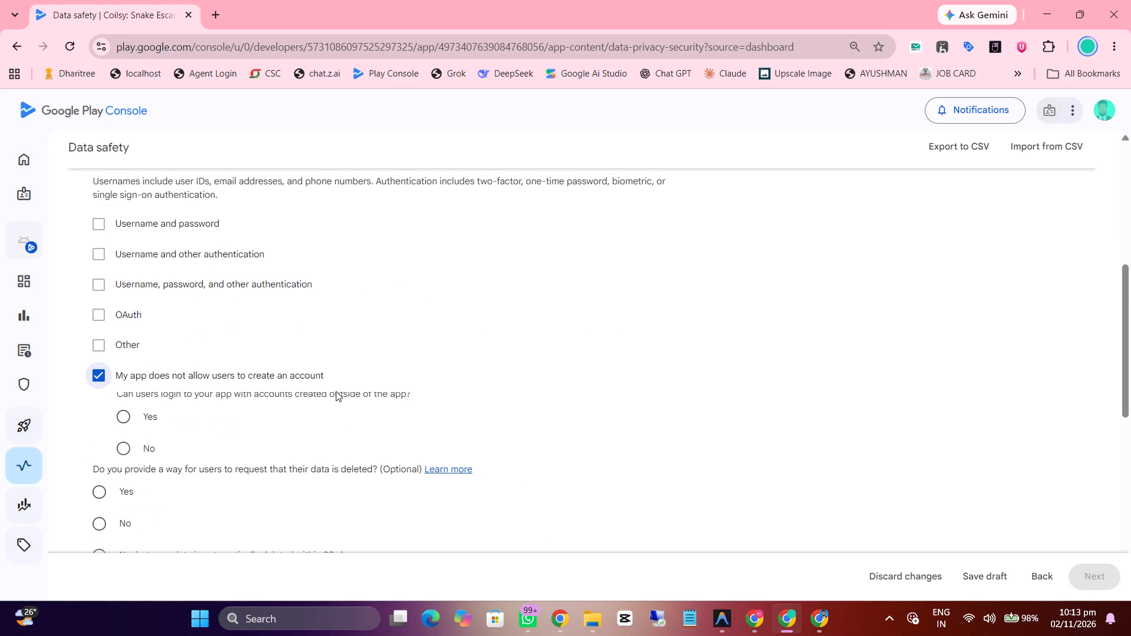
scroll(317, 412, "down", 1)
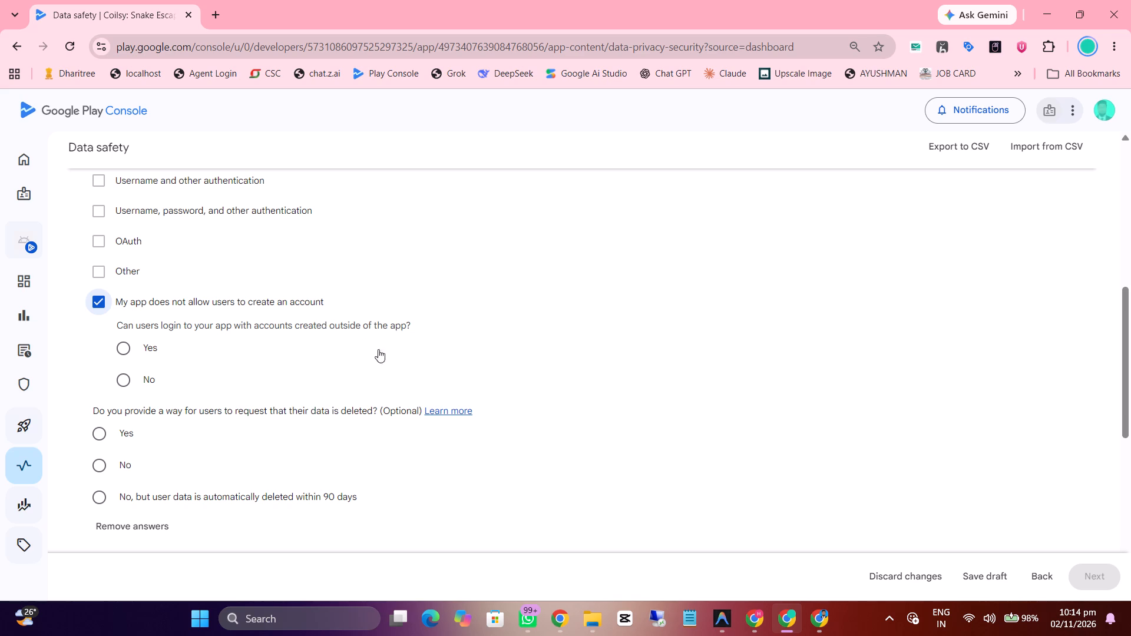
left_click(128, 385)
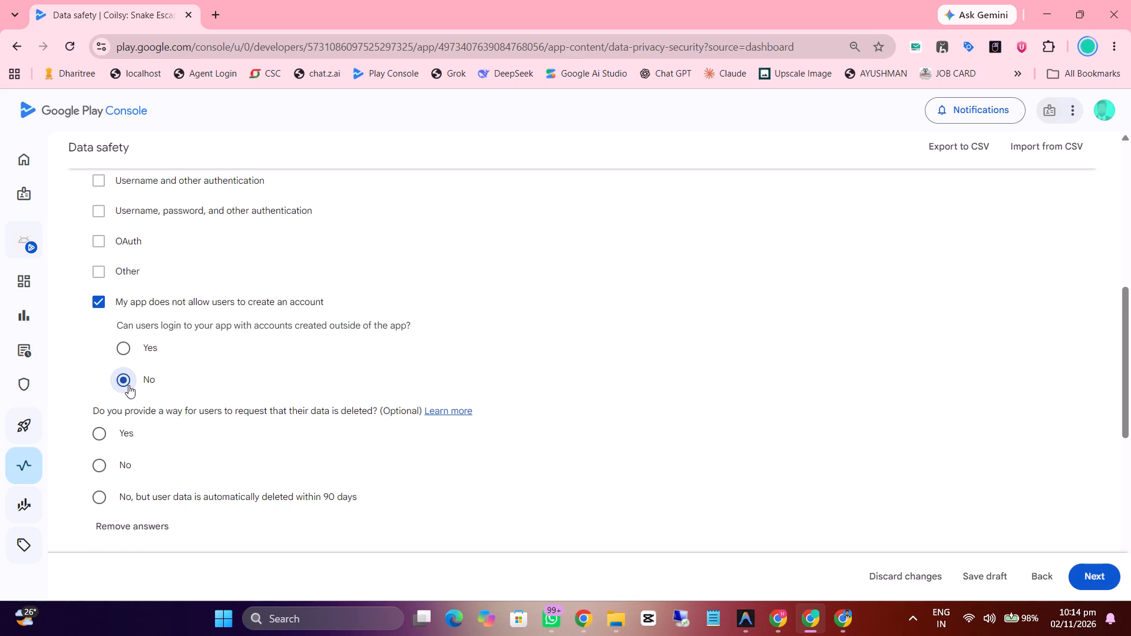
Reread the question about users logging in with accounts created outside of the app.
scroll(129, 385, "down", 1)
scroll(201, 358, "up", 1)
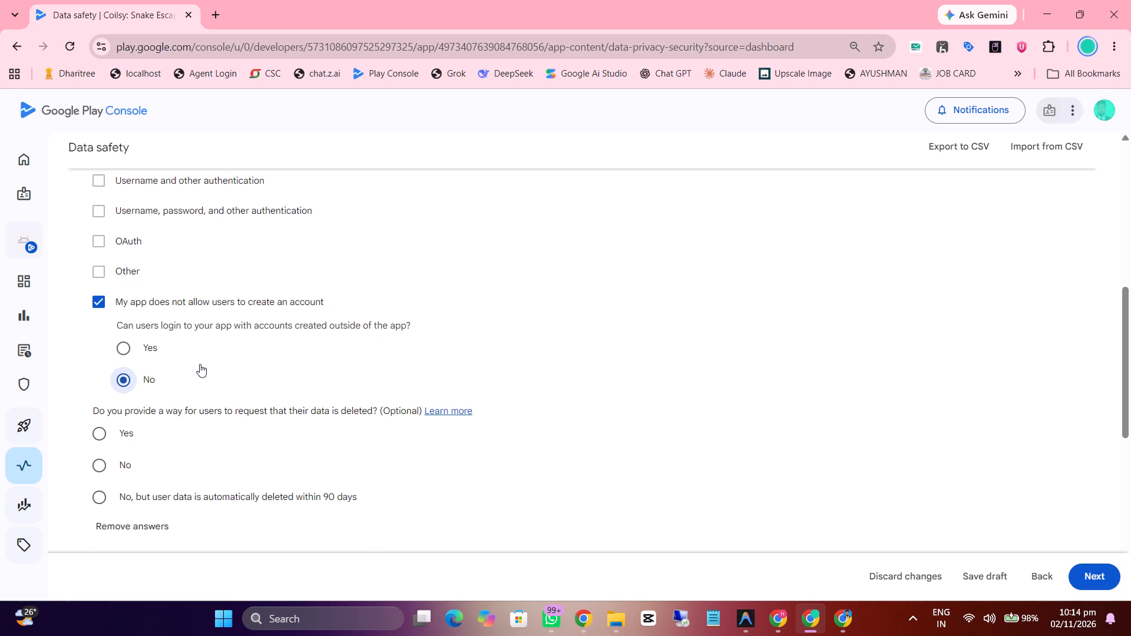
left_click(204, 366)
left_click_drag(104, 413, 124, 413)
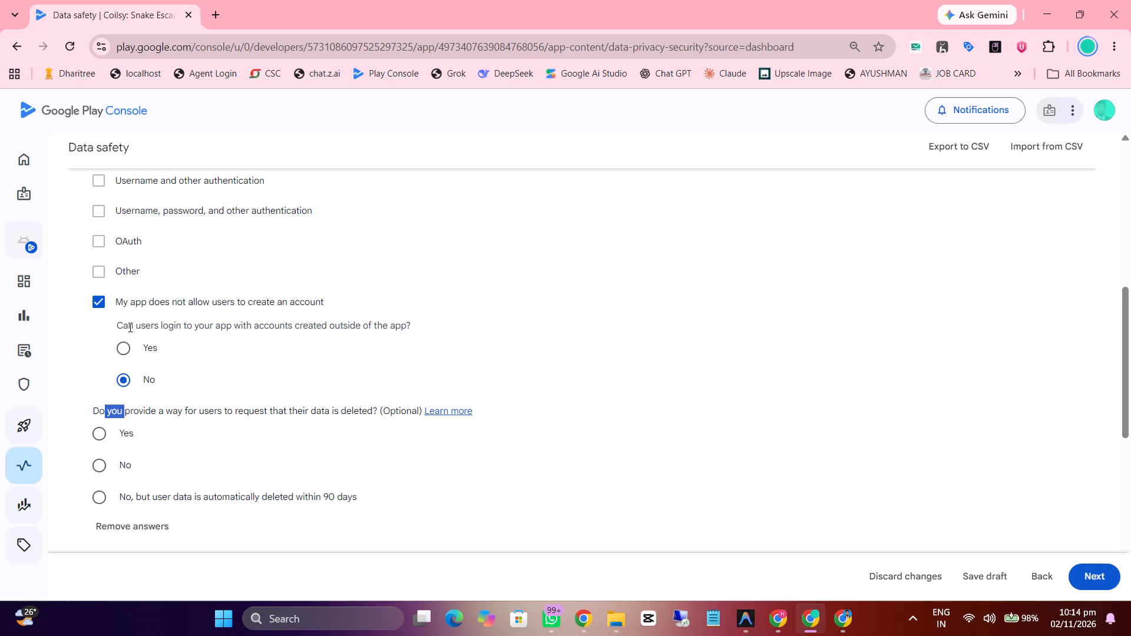
left_click_drag(129, 327, 227, 331)
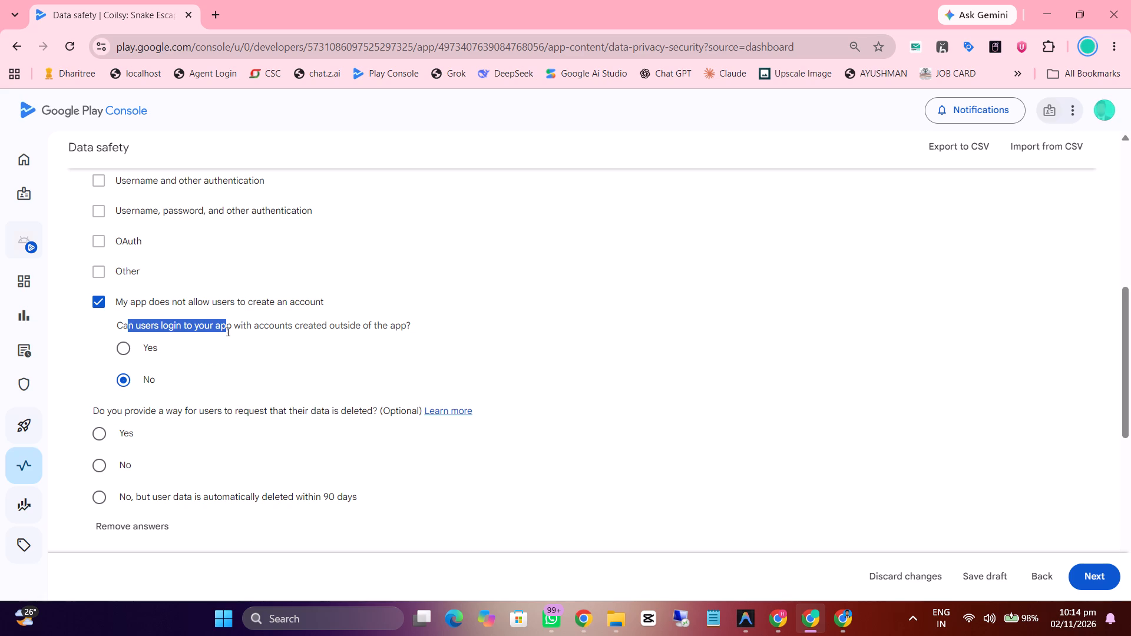
left_click_drag(227, 331, 321, 324)
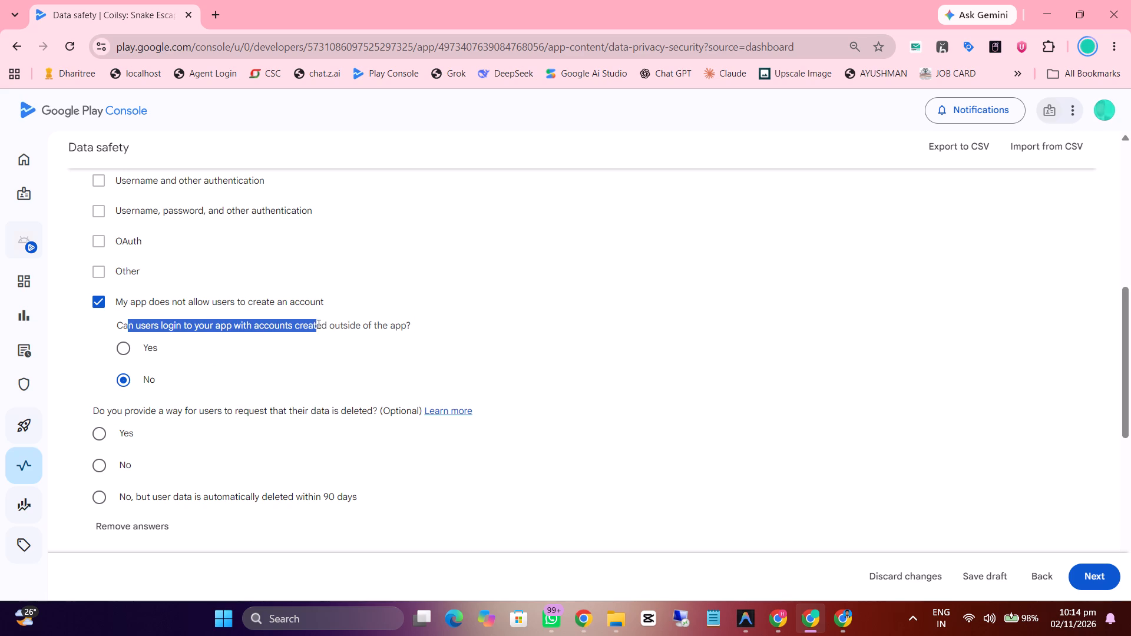
left_click_drag(321, 324, 410, 324)
left_click(410, 324)
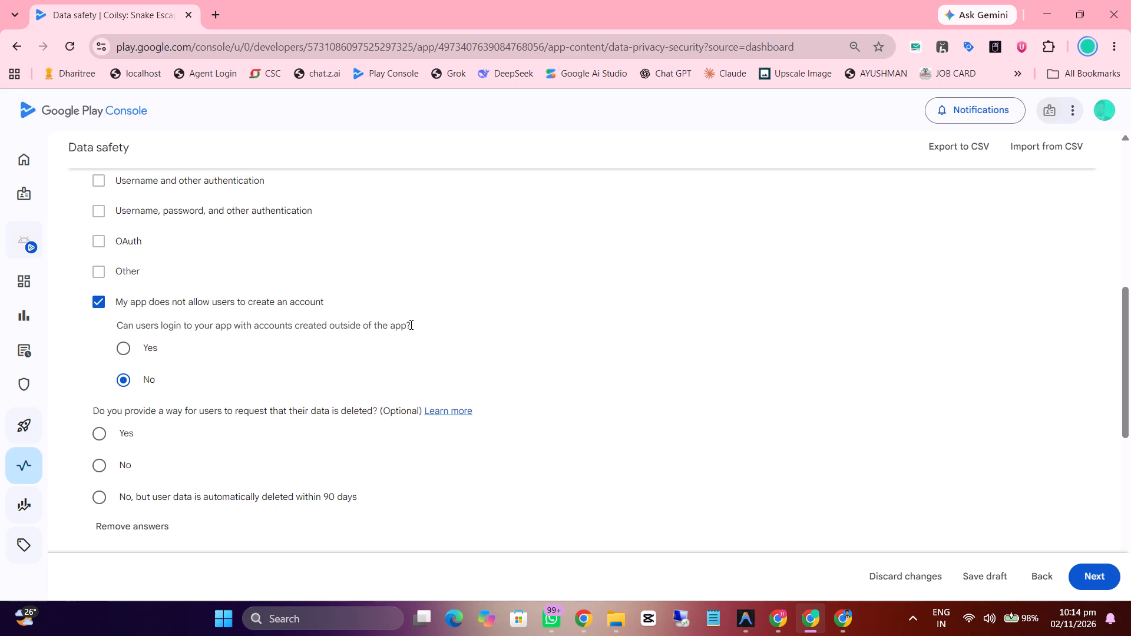
Capture a screenshot of the optional question on users requesting data deletion, including its three answer choices.
scroll(406, 324, "down", 2)
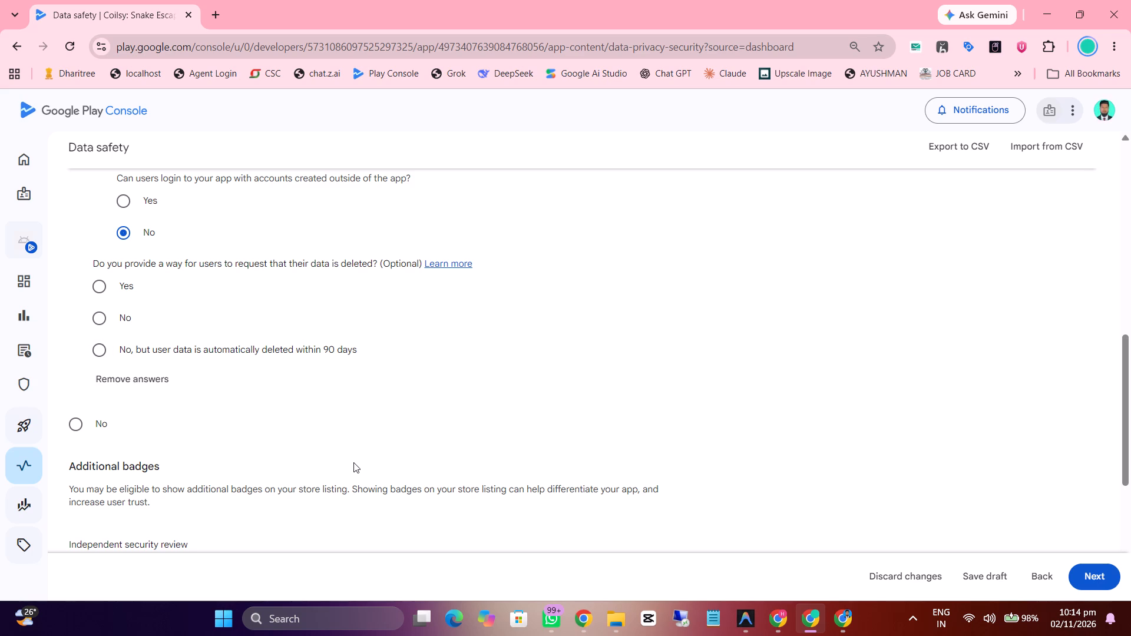
key("Delete")
key("Print")
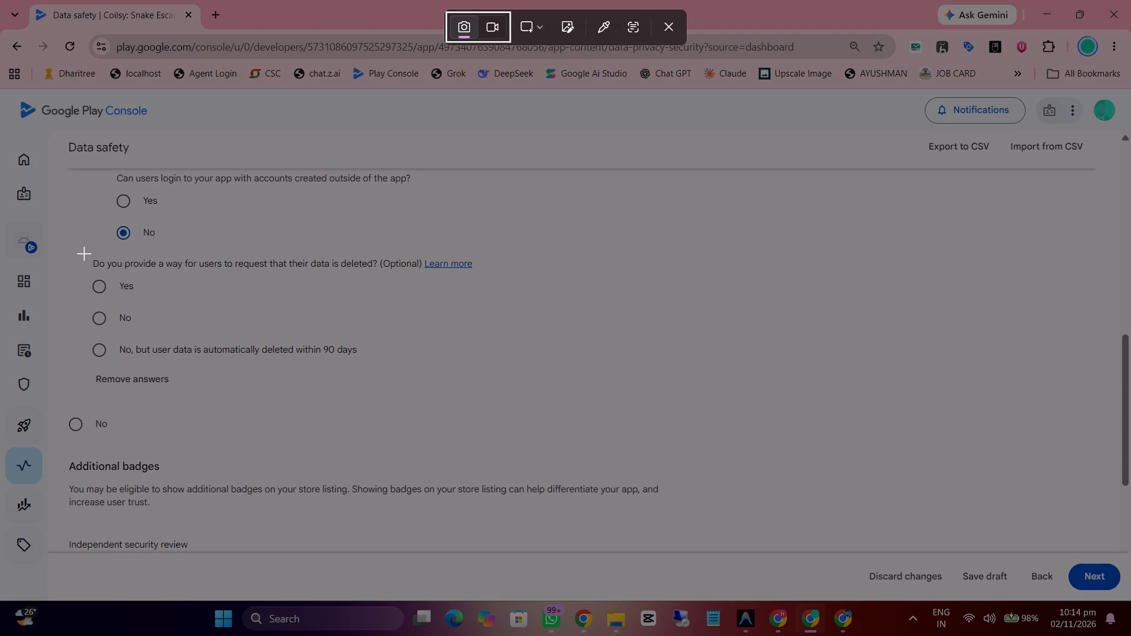
left_click_drag(83, 251, 494, 381)
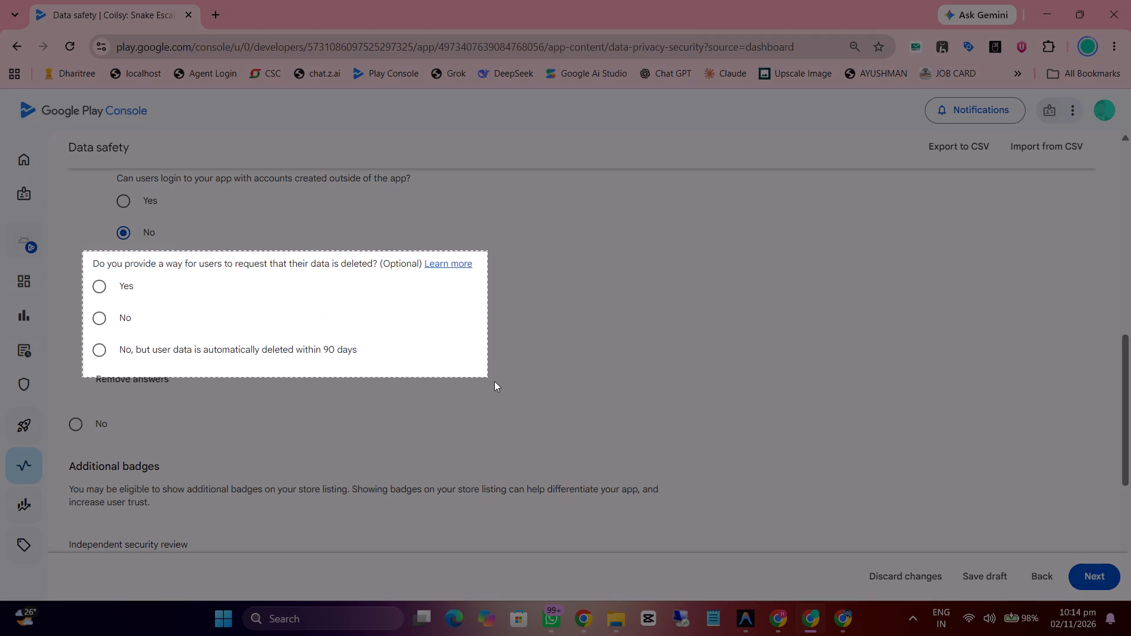
left_click_drag(494, 381, 493, 372)
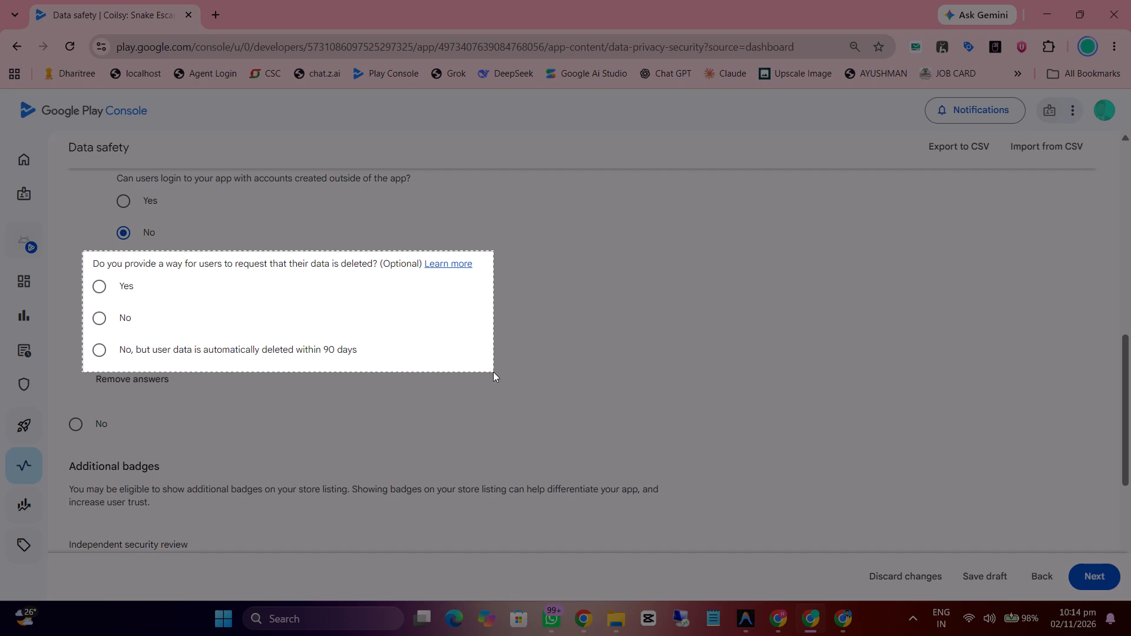
left_click_drag(493, 372, 505, 391)
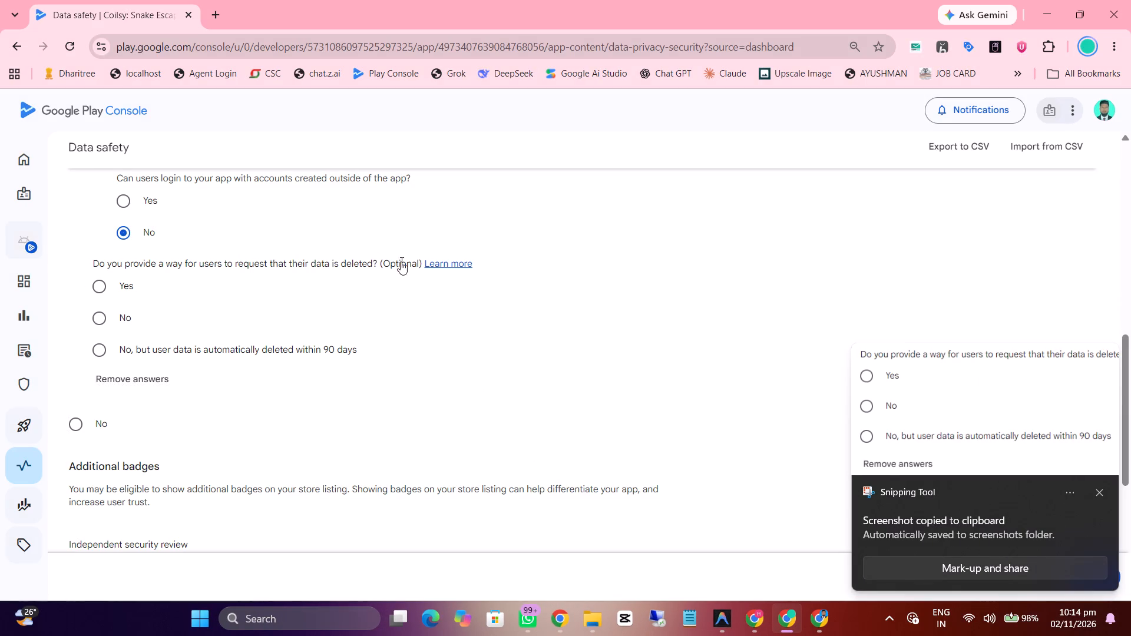
Leave the data deletion question unanswered and proceed to the Data types section of the Data safety form.
scroll(396, 398, "down", 4)
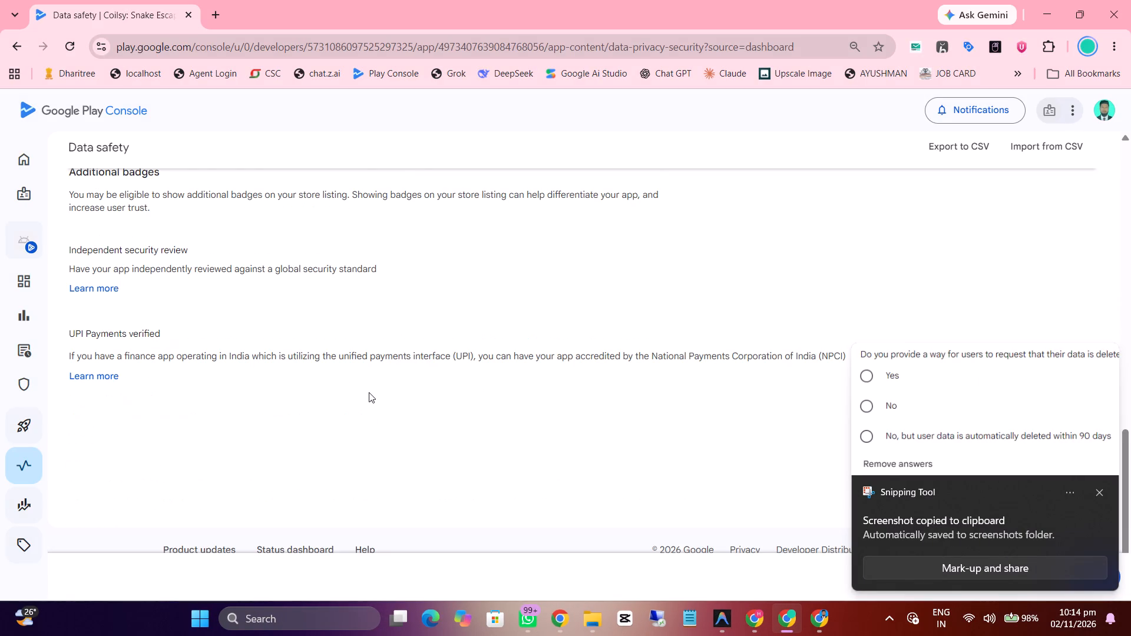
scroll(369, 392, "down", 3)
left_click(1096, 498)
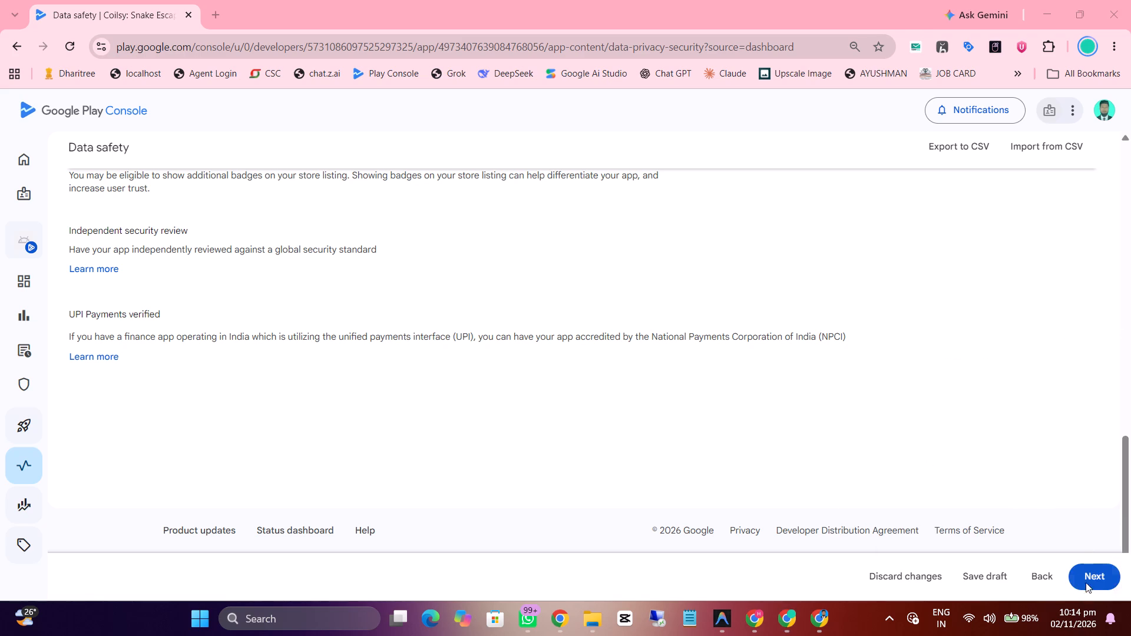
left_click(1086, 582)
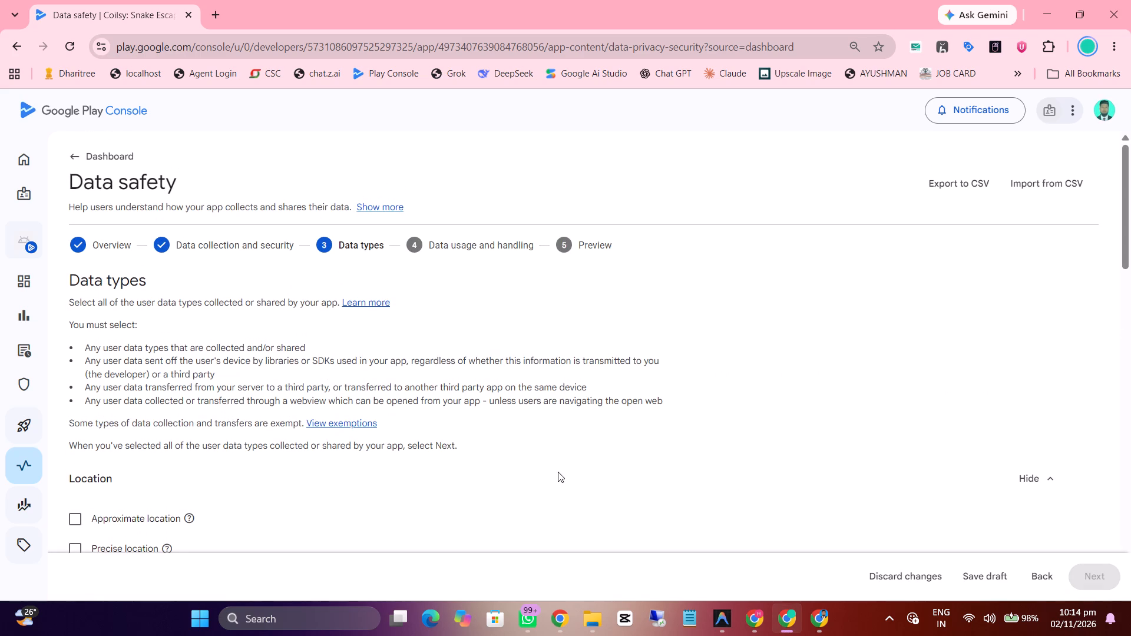
Examine the Data types instructions and the categories from Location through Messages.
scroll(558, 472, "down", 4)
scroll(247, 358, "up", 2)
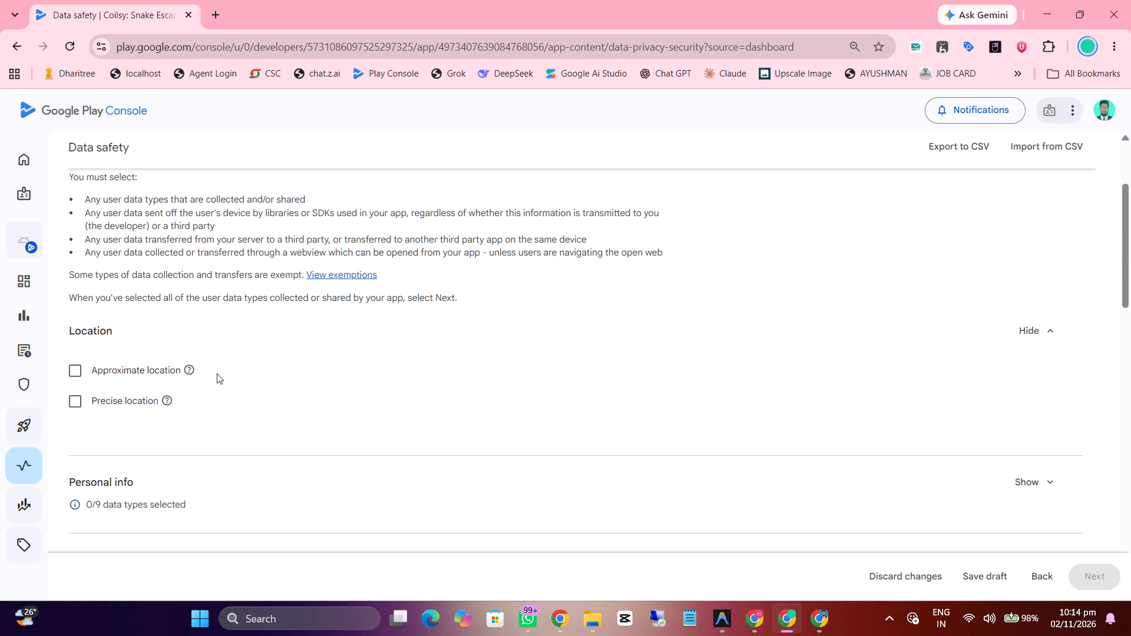
scroll(249, 407, "up", 2)
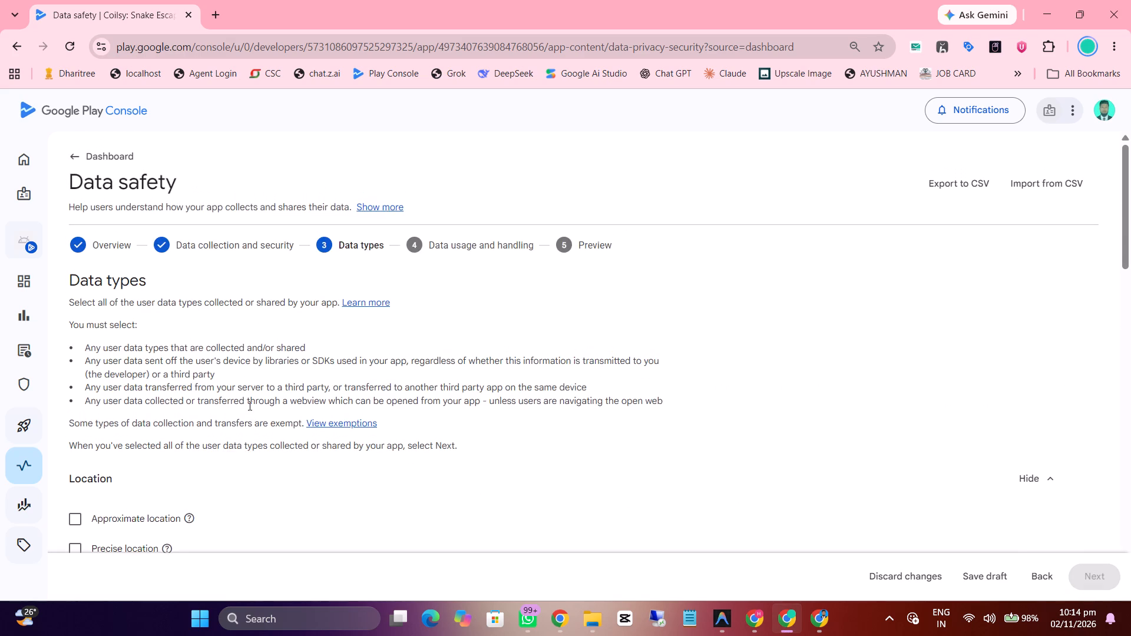
scroll(249, 405, "down", 1)
scroll(171, 308, "up", 1)
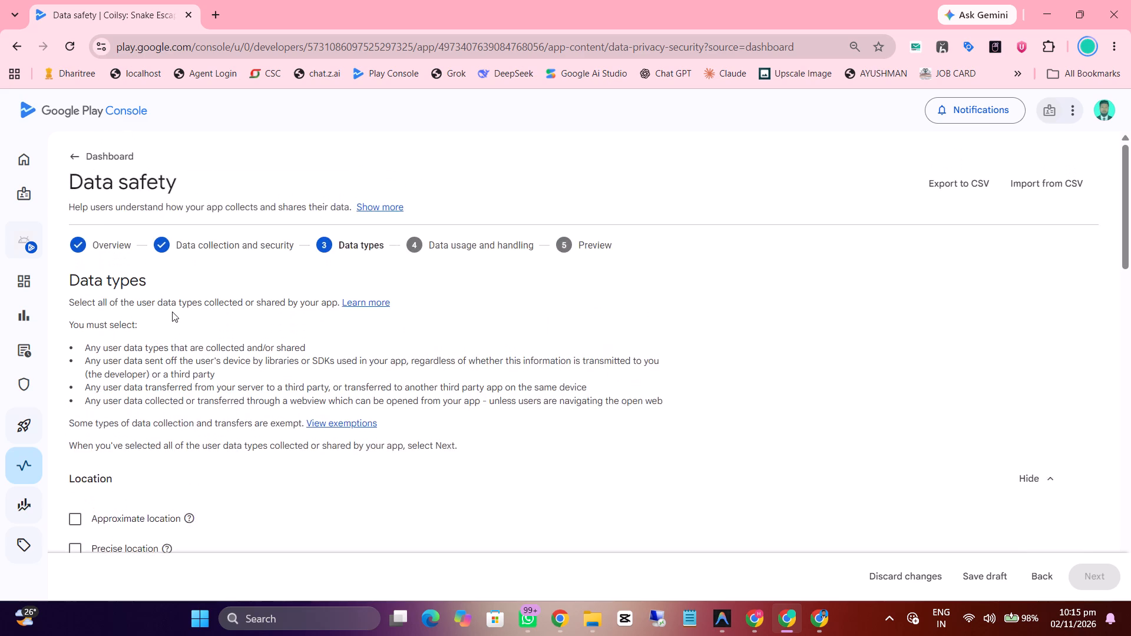
scroll(172, 312, "down", 4)
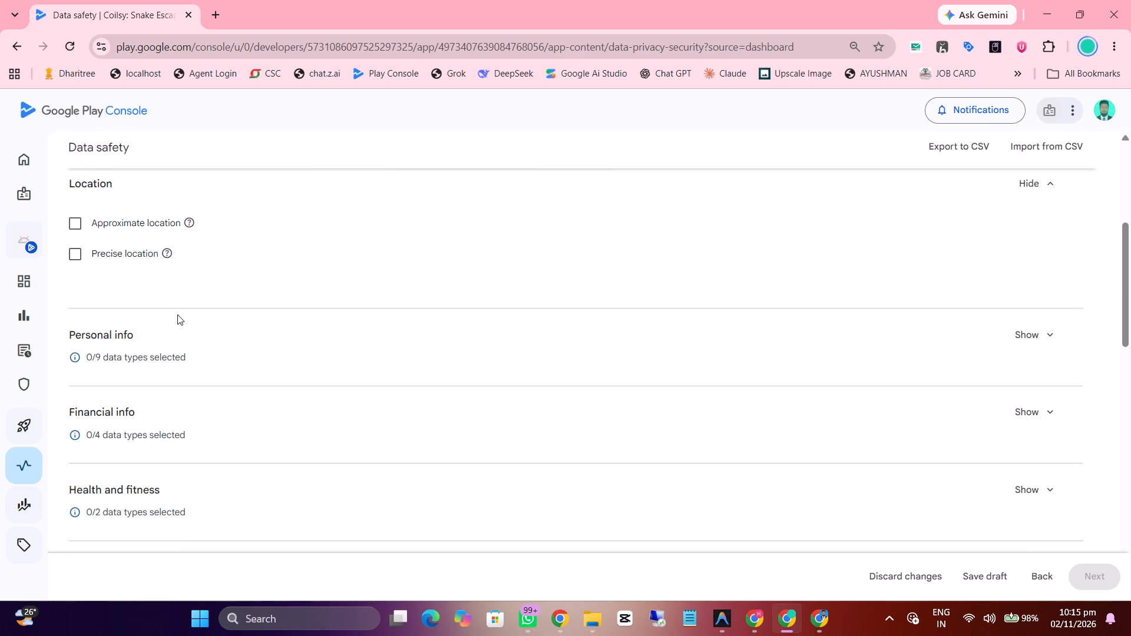
scroll(177, 314, "down", 4)
scroll(177, 314, "up", 3)
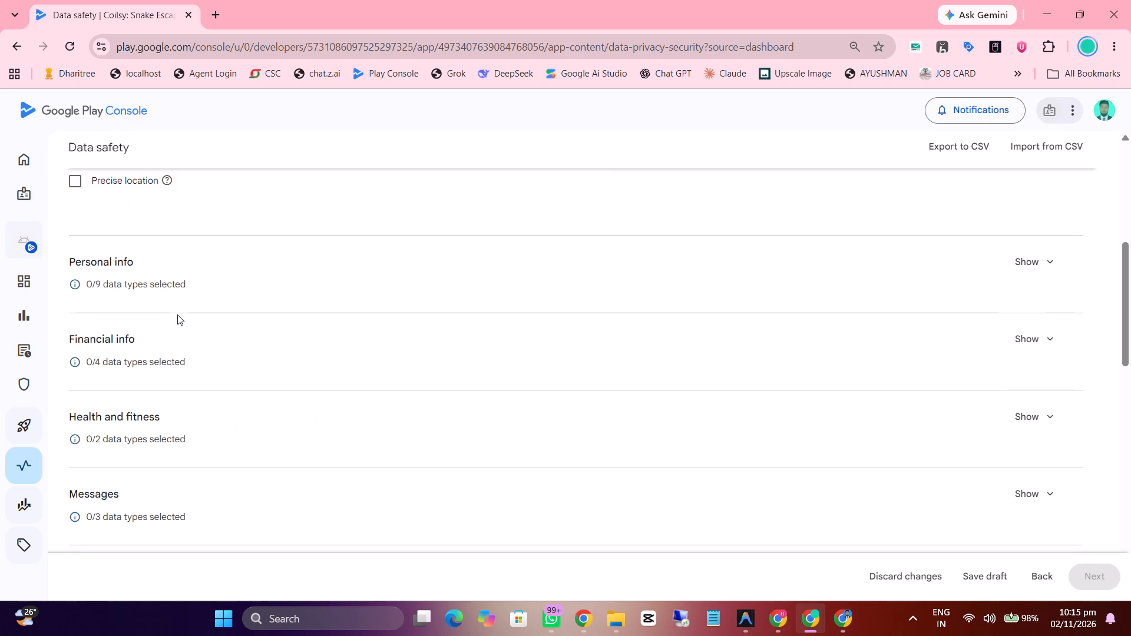
scroll(177, 314, "up", 2)
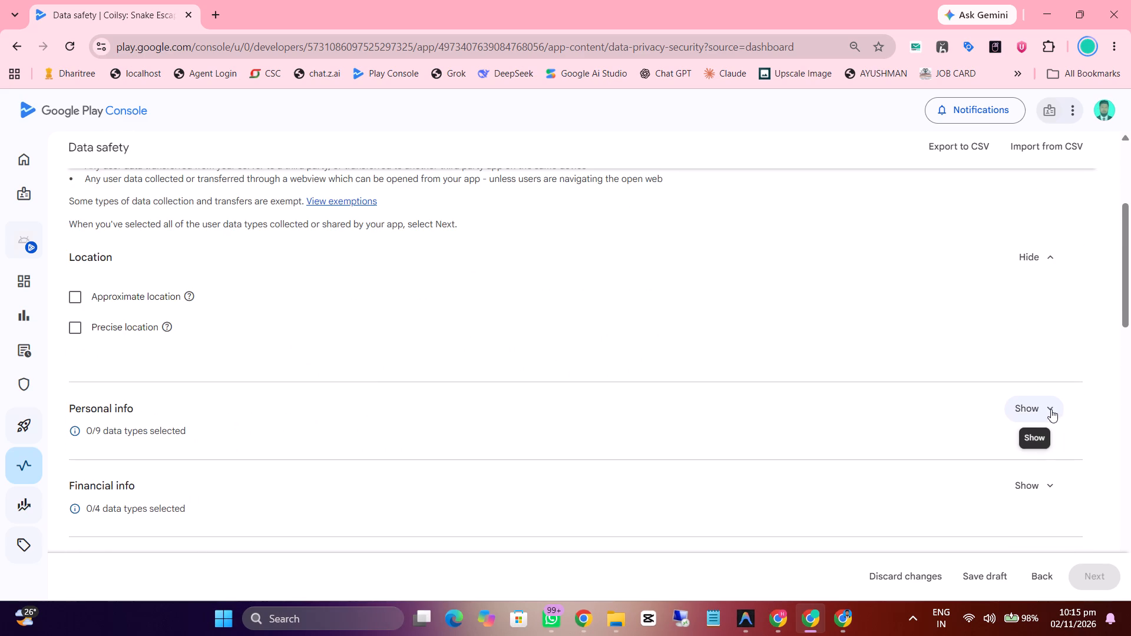
Examine the data types offered in the categories from Personal info through Files and docs.
left_click(1051, 409)
scroll(1031, 393, "down", 6)
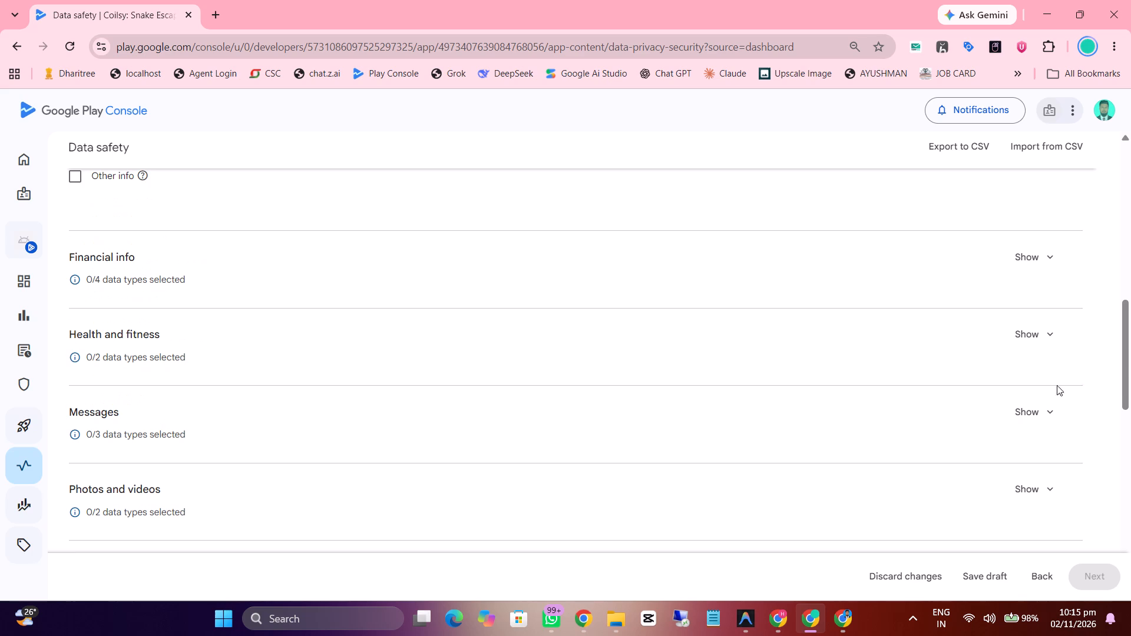
scroll(1032, 294, "up", 1)
left_click(1037, 335)
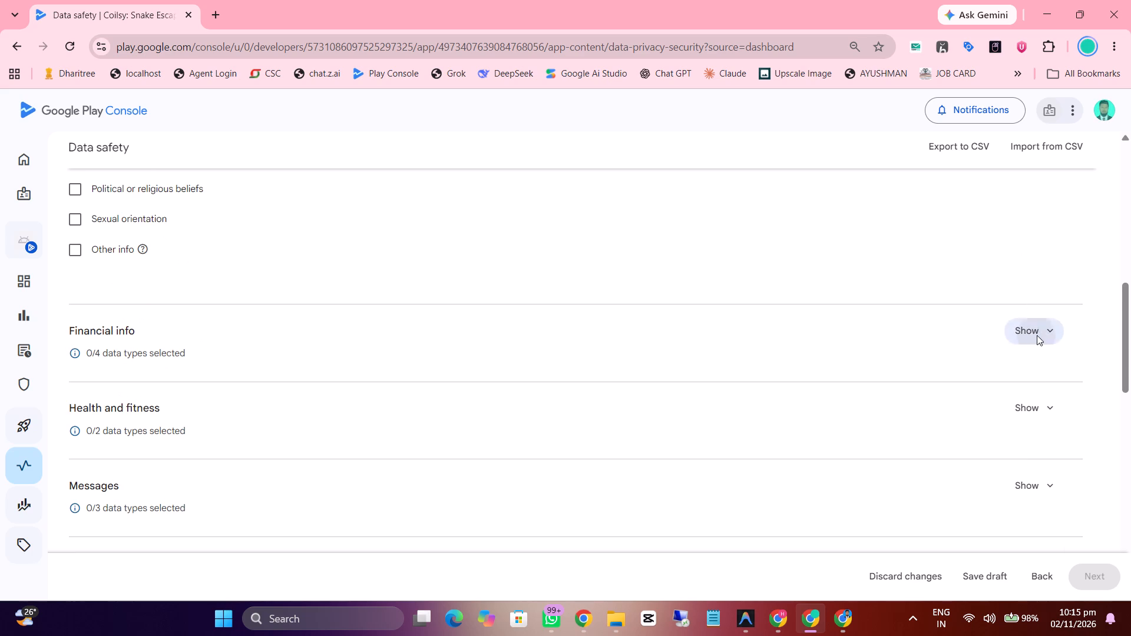
scroll(1037, 335, "down", 1)
scroll(1036, 317, "up", 2)
left_click(1038, 335)
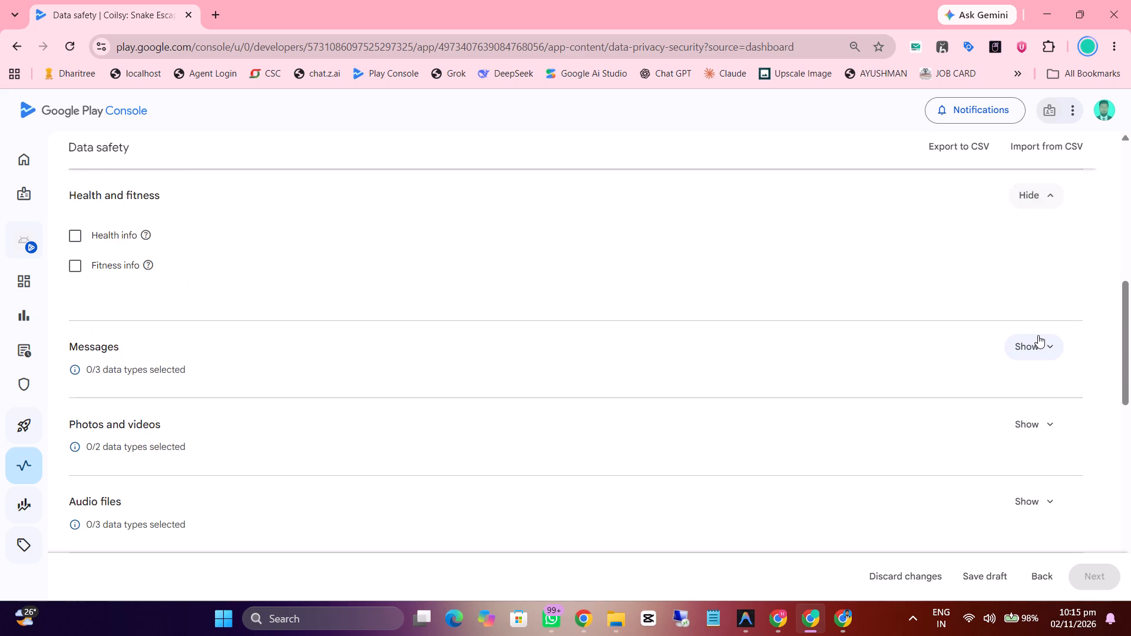
scroll(1038, 335, "down", 1)
left_click(1023, 281)
scroll(1032, 324, "down", 1)
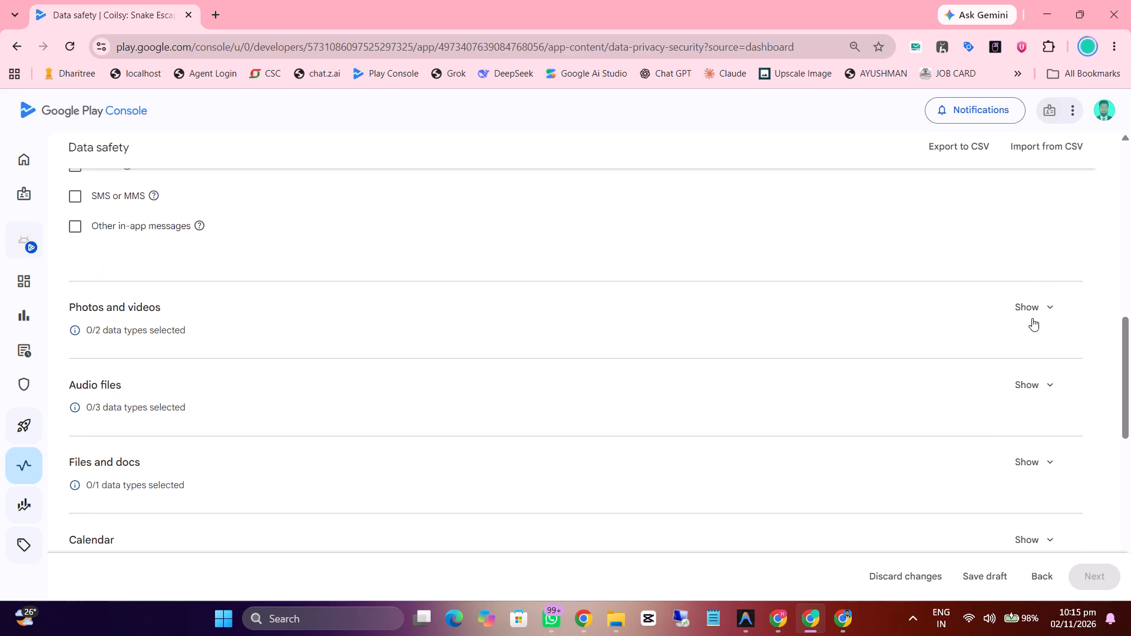
left_click(1031, 310)
left_click(1041, 353)
scroll(1042, 357, "down", 1)
left_click(1040, 386)
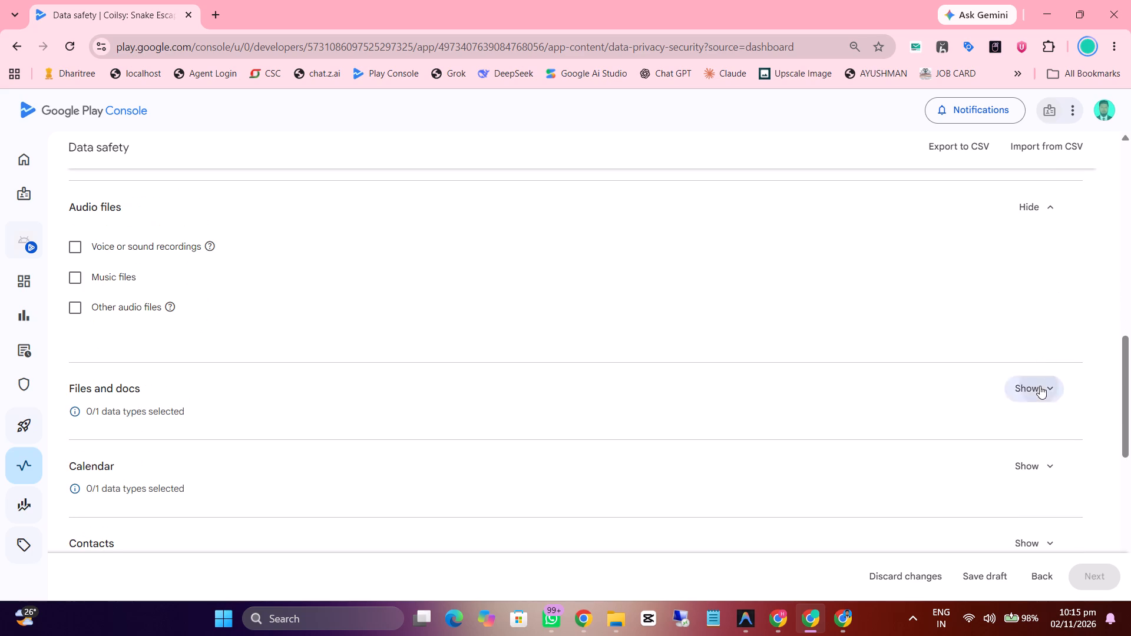
Examine the data types offered in the categories from Calendar through Device or other IDs.
scroll(1040, 386, "down", 1)
left_click(1036, 327)
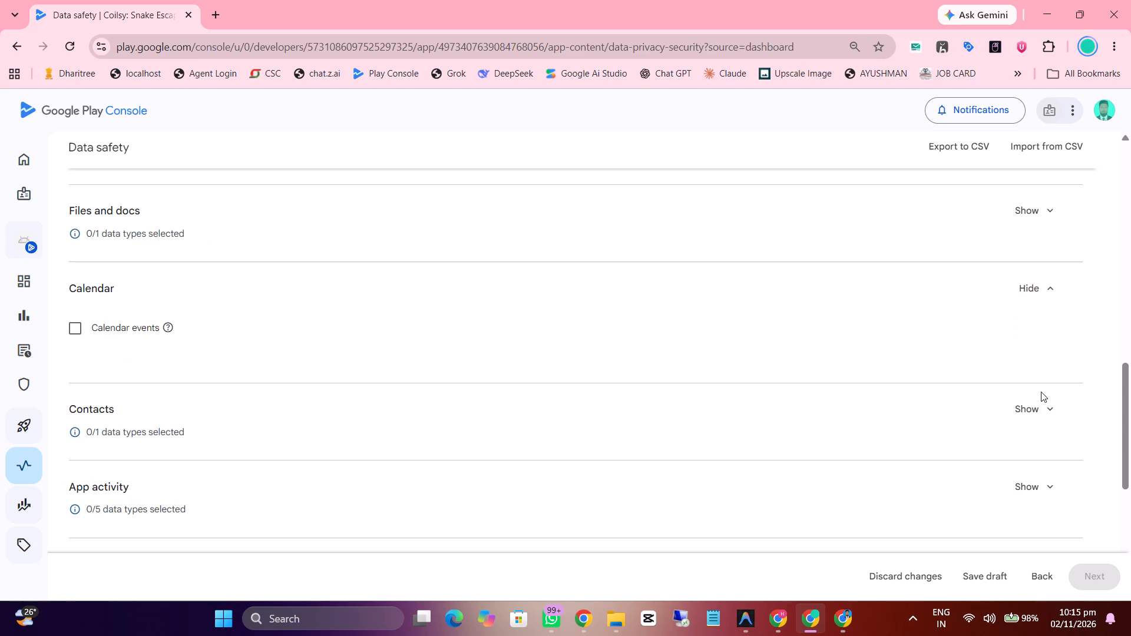
left_click(1041, 407)
scroll(1039, 400, "down", 1)
left_click(1040, 406)
scroll(1040, 407, "down", 1)
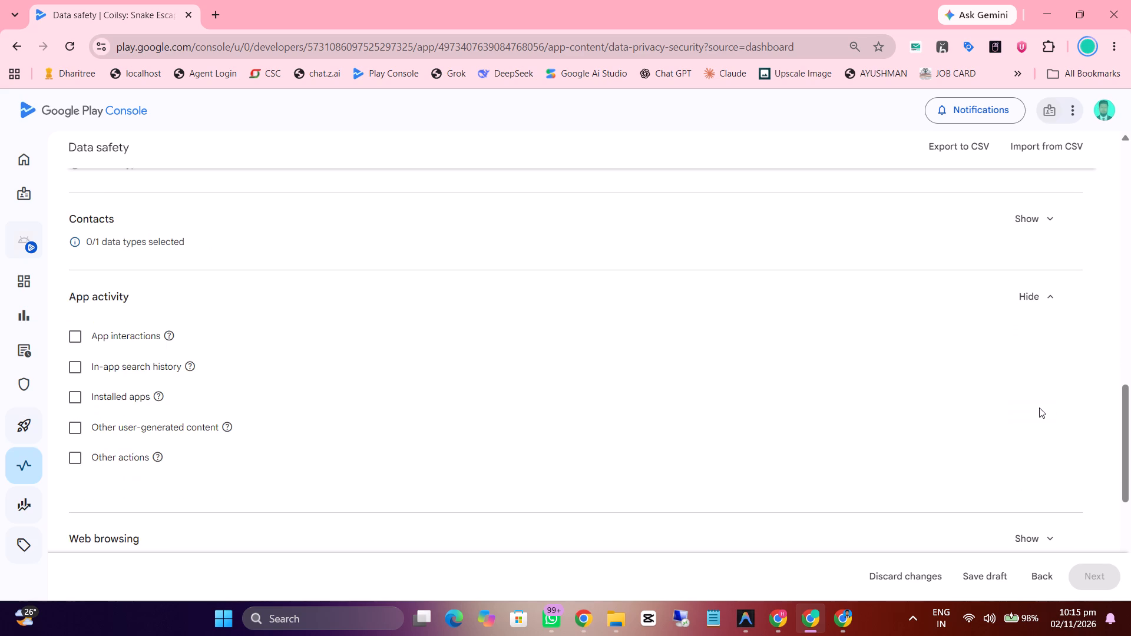
scroll(1041, 413, "down", 2)
left_click(1039, 392)
scroll(1039, 392, "down", 2)
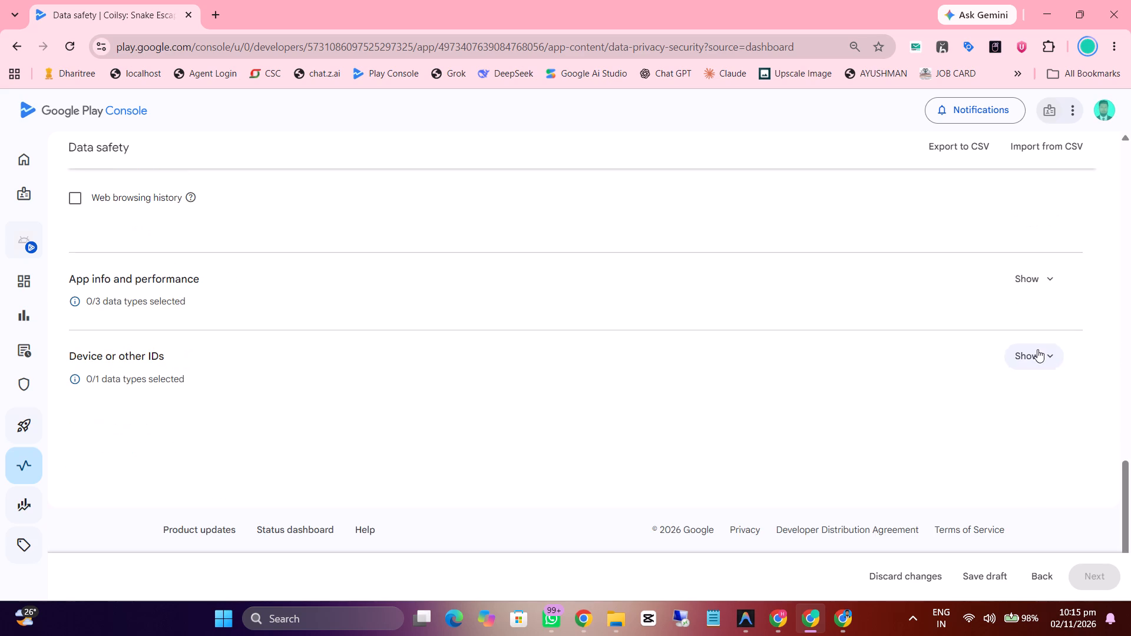
left_click(1037, 349)
left_click(1022, 247)
scroll(1023, 303, "up", 1)
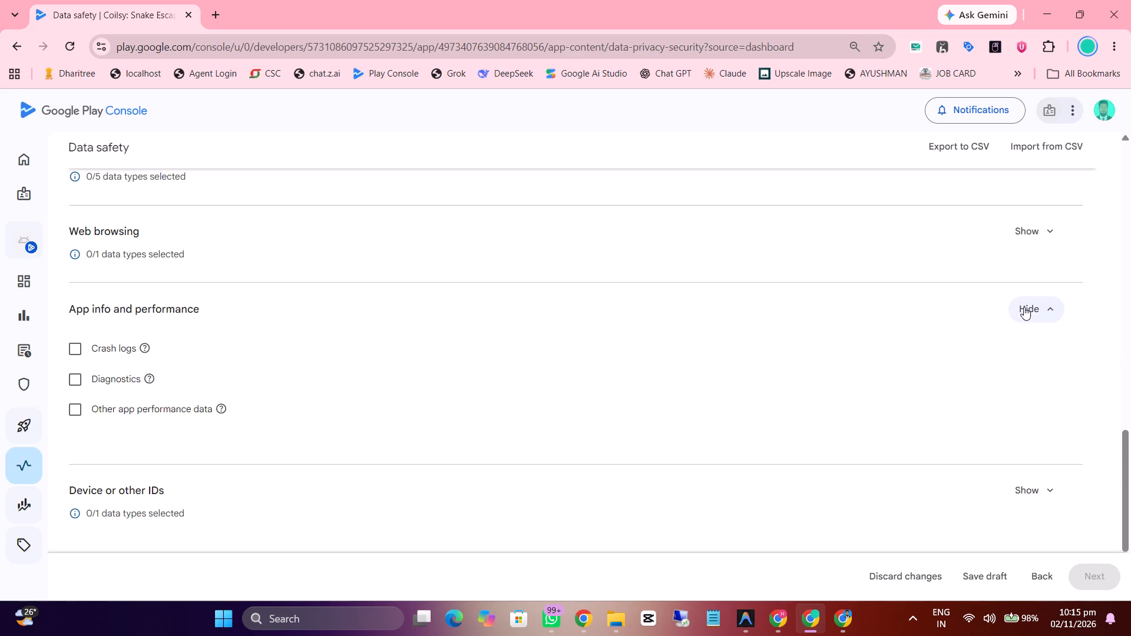
scroll(1025, 327, "down", 2)
left_click(1026, 360)
scroll(1019, 354, "up", 1)
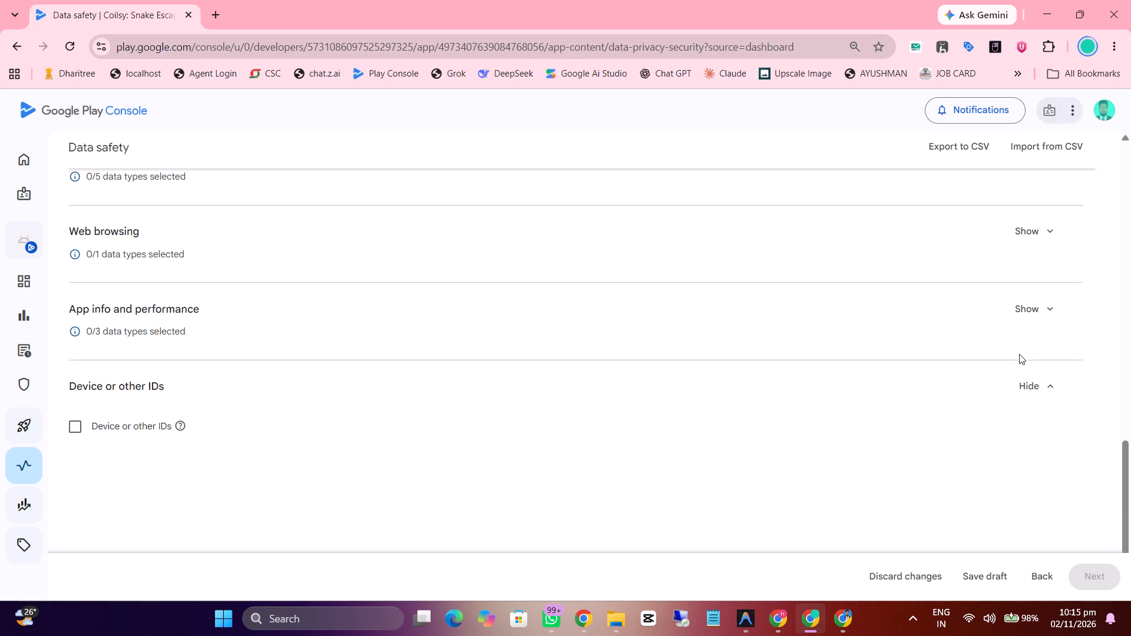
scroll(1016, 352, "up", 1)
left_click(1040, 387)
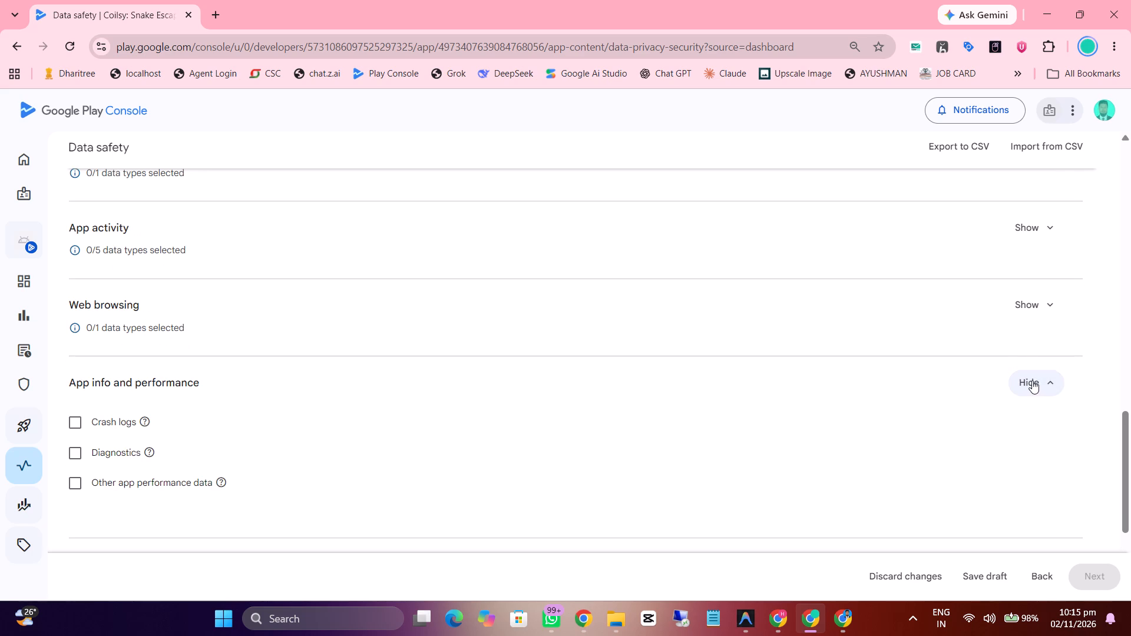
Reread the Data types instructions at the start of the form with the Location category expanded.
scroll(1021, 370, "up", 14)
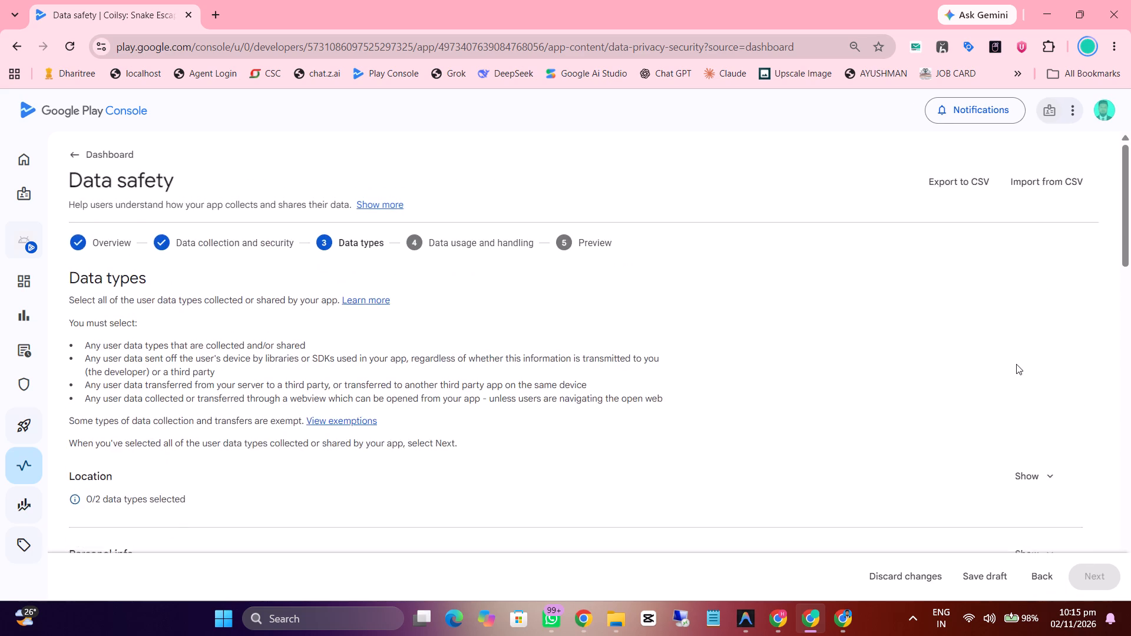
scroll(1016, 364, "down", 2)
left_click(1042, 329)
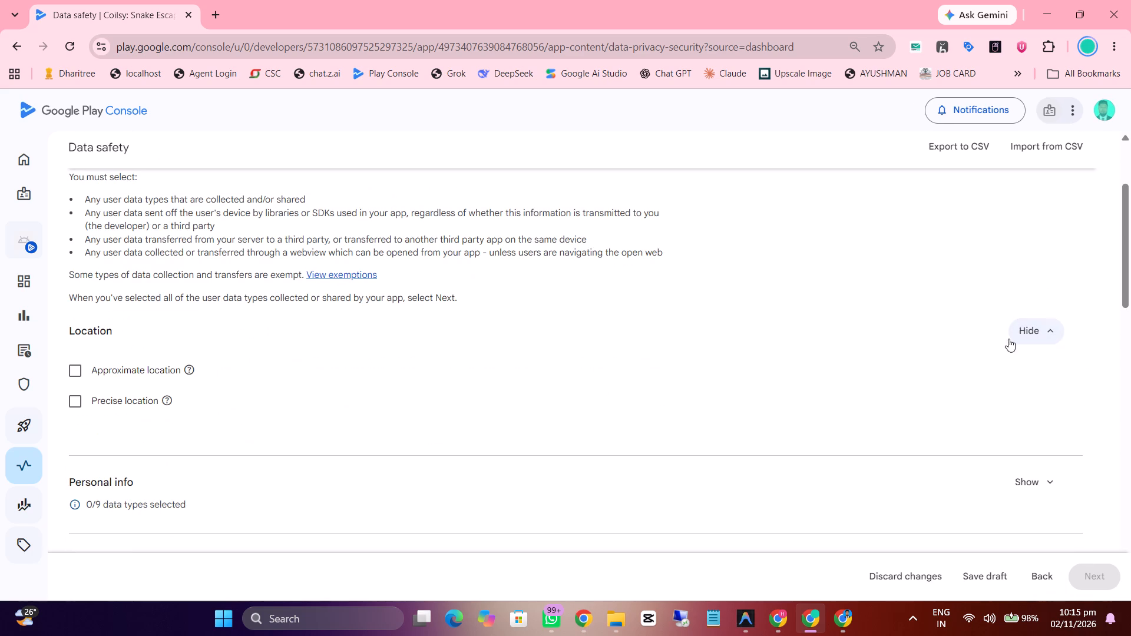
scroll(963, 348, "up", 3)
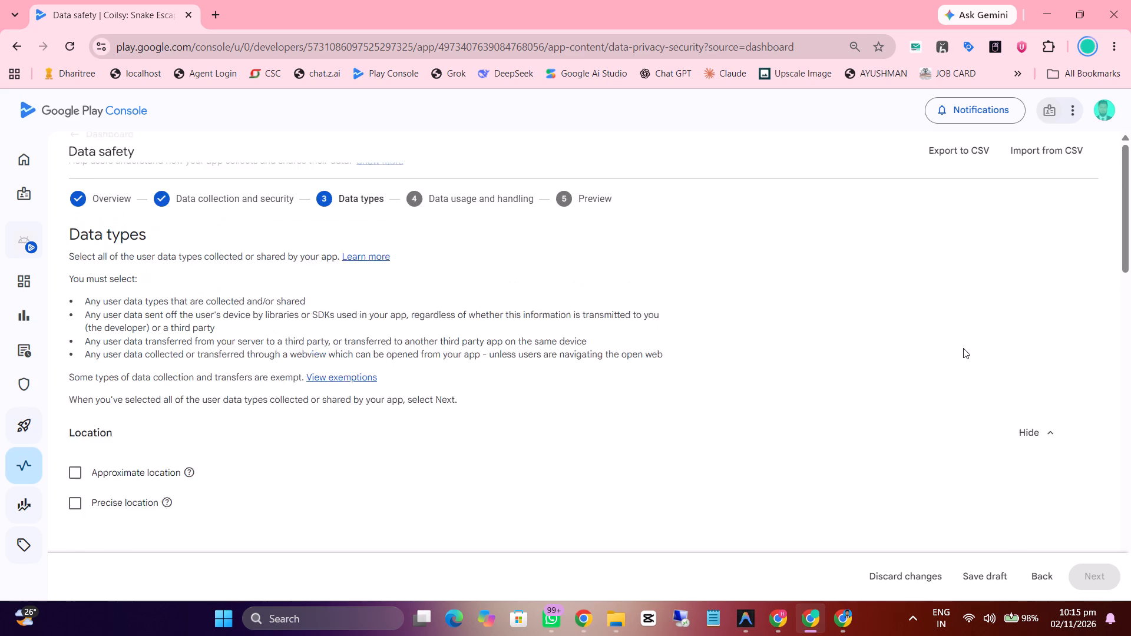
scroll(950, 337, "down", 1)
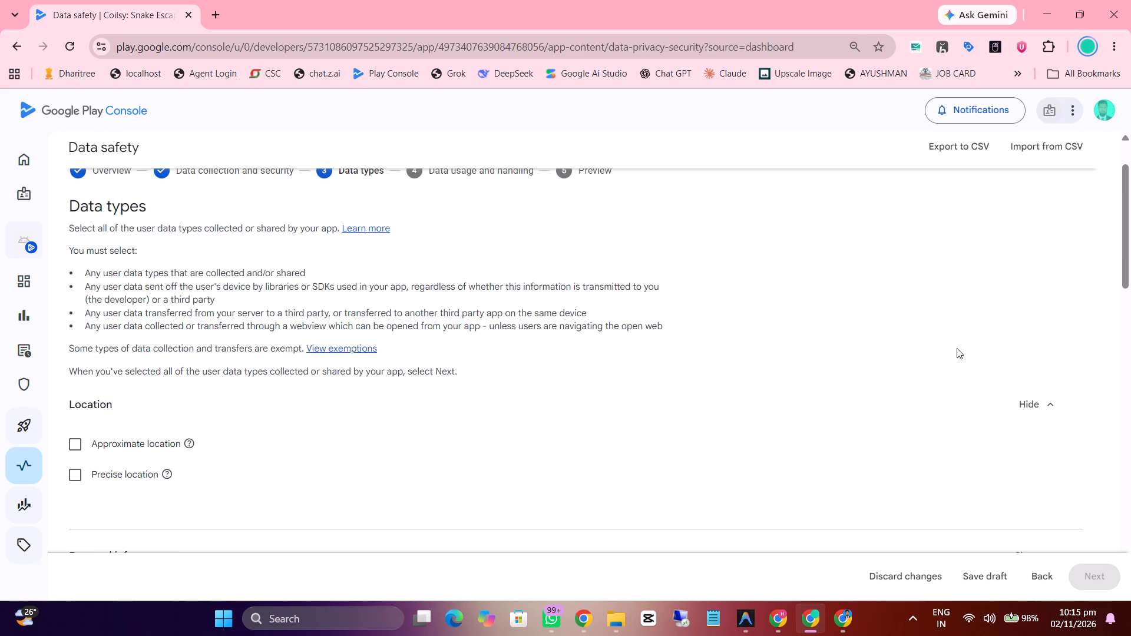
scroll(958, 350, "up", 1)
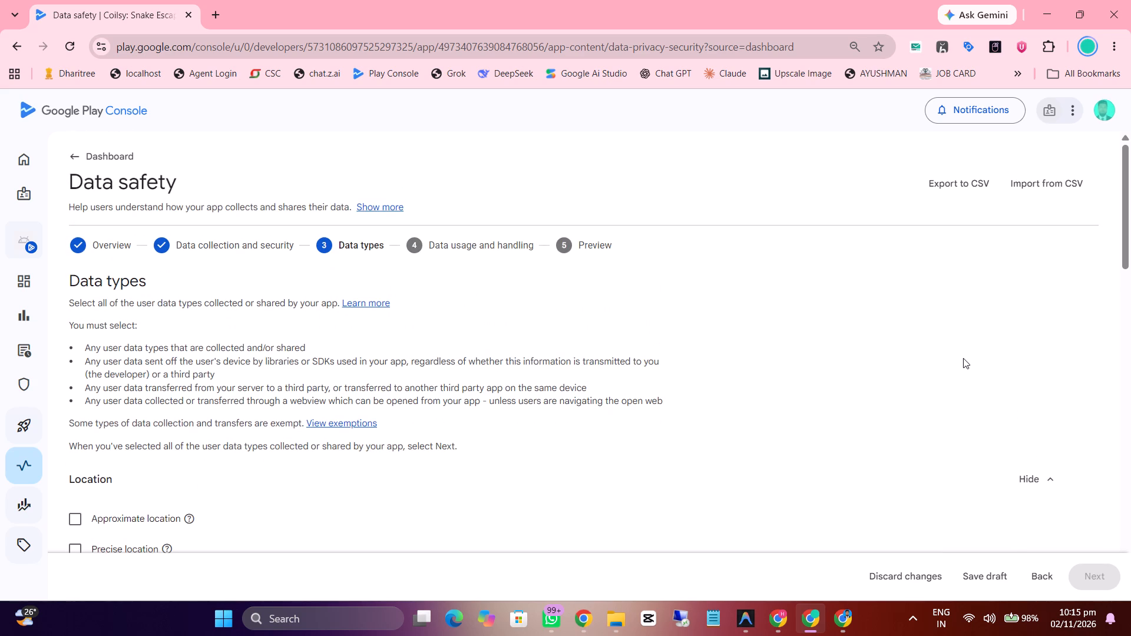
Open DevTools with the responsive device view and widen the page preview to 987 pixels.
key("ctrl+shift+i")
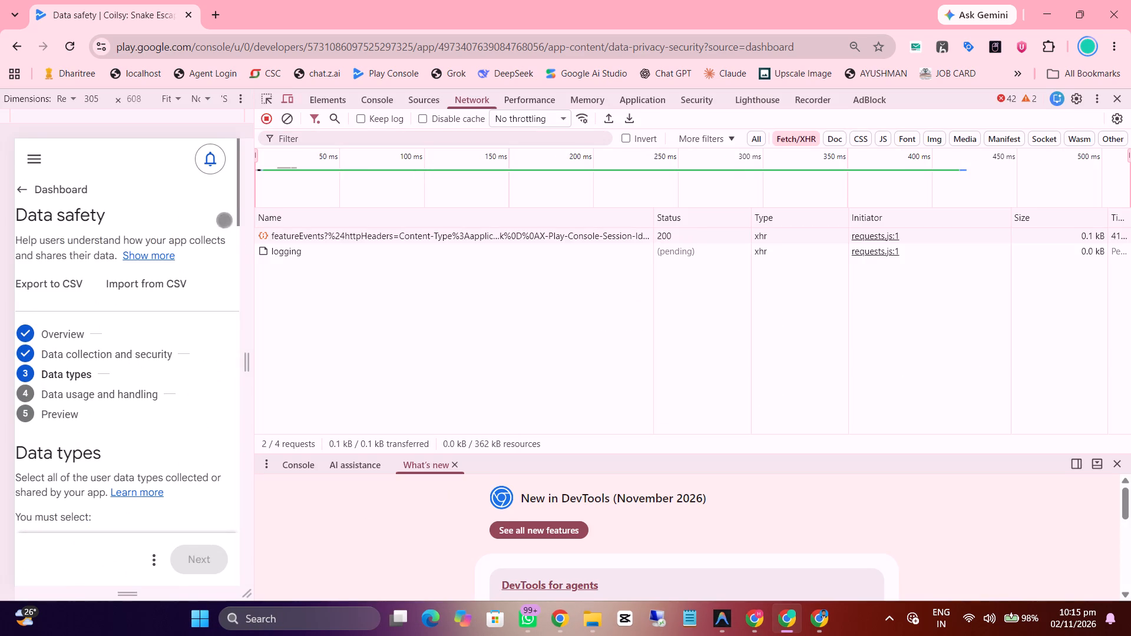
left_click_drag(252, 273, 555, 307)
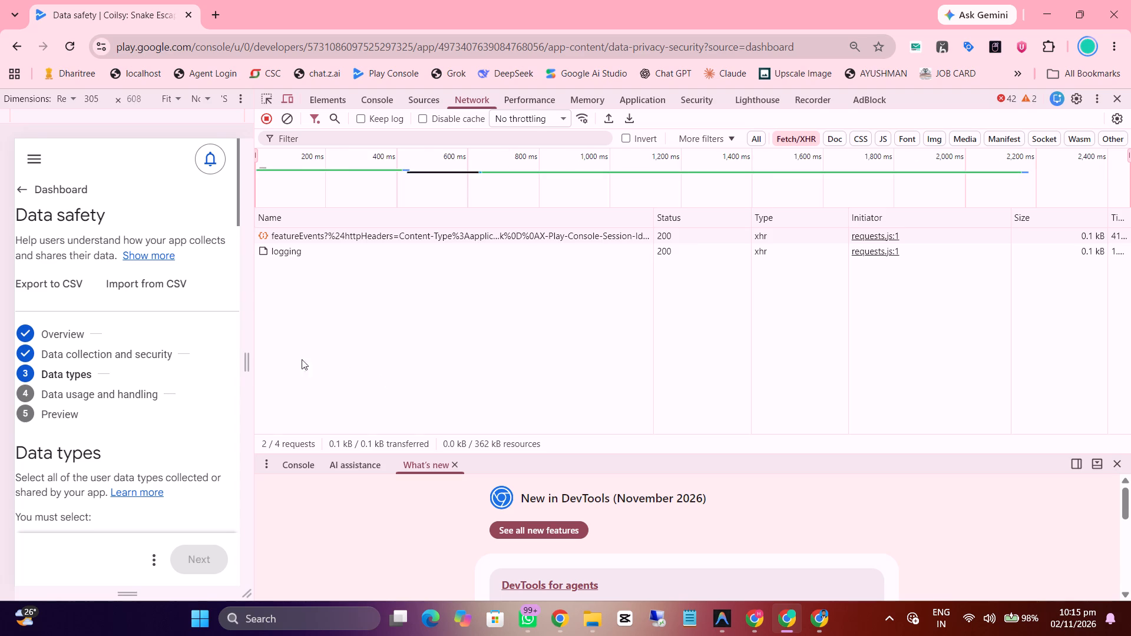
left_click(73, 98)
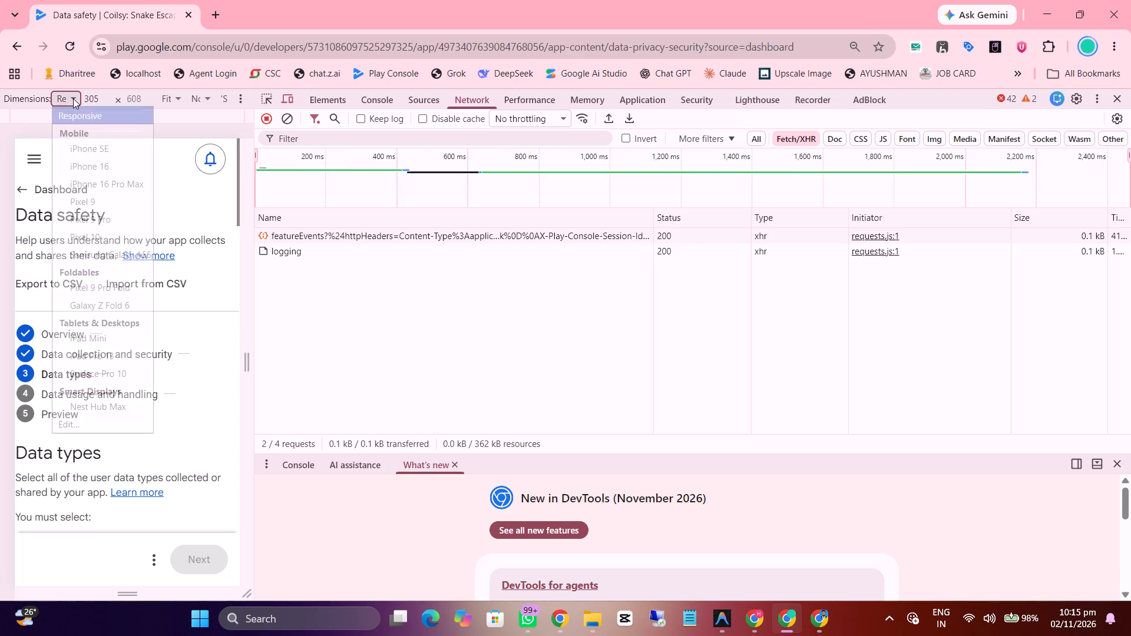
left_click(83, 115)
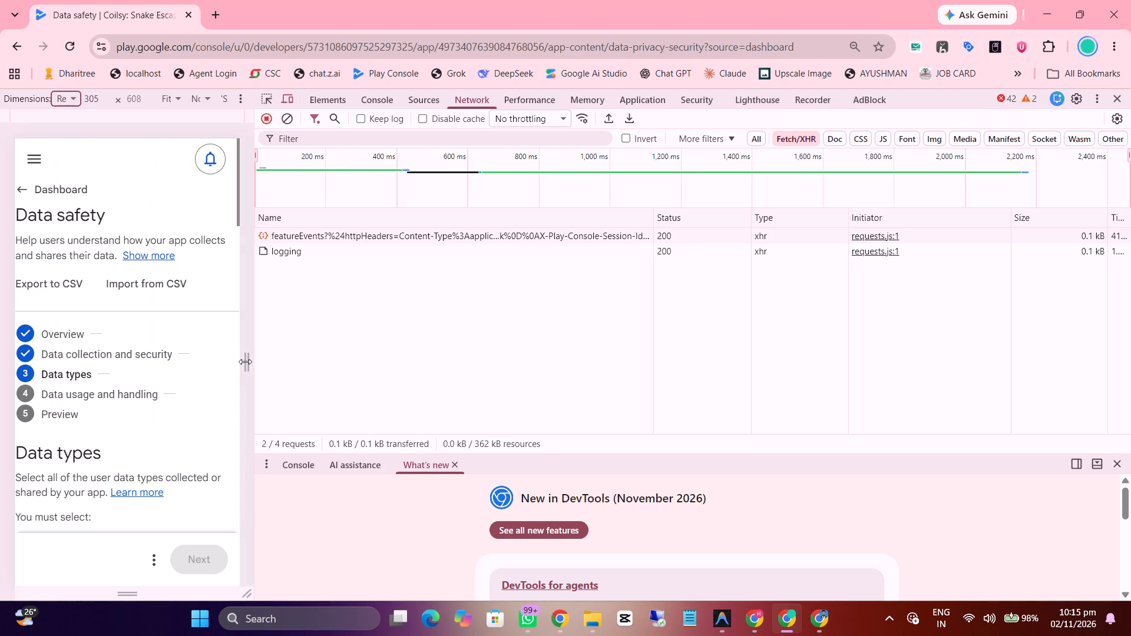
left_click(245, 362)
left_click_drag(246, 359, 270, 359)
left_click_drag(270, 359, 301, 367)
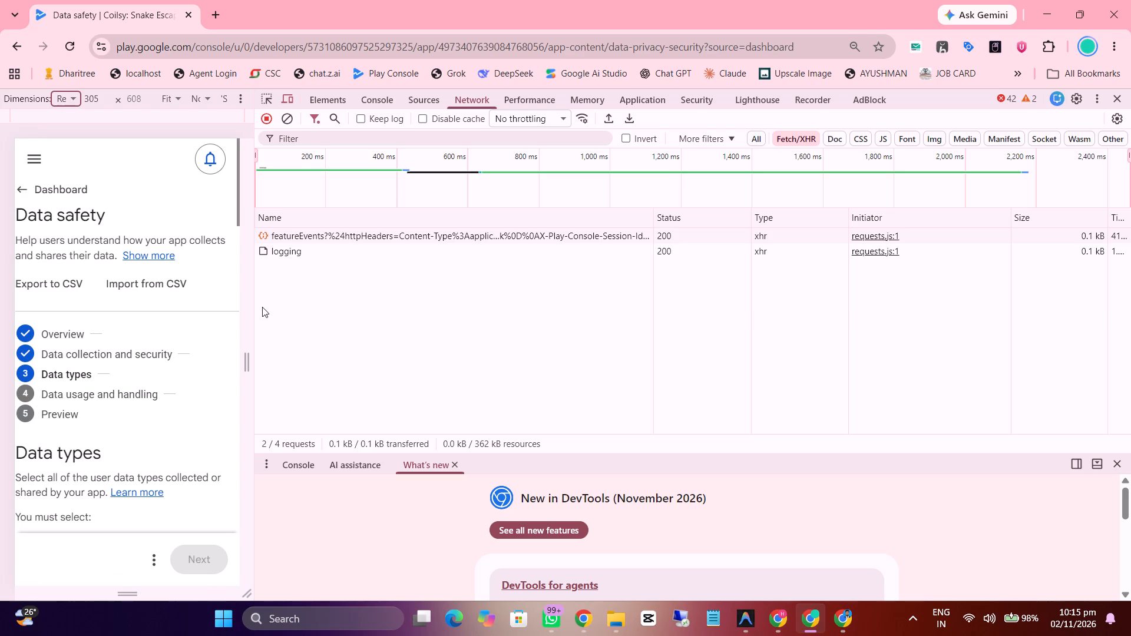
left_click_drag(254, 313, 754, 297)
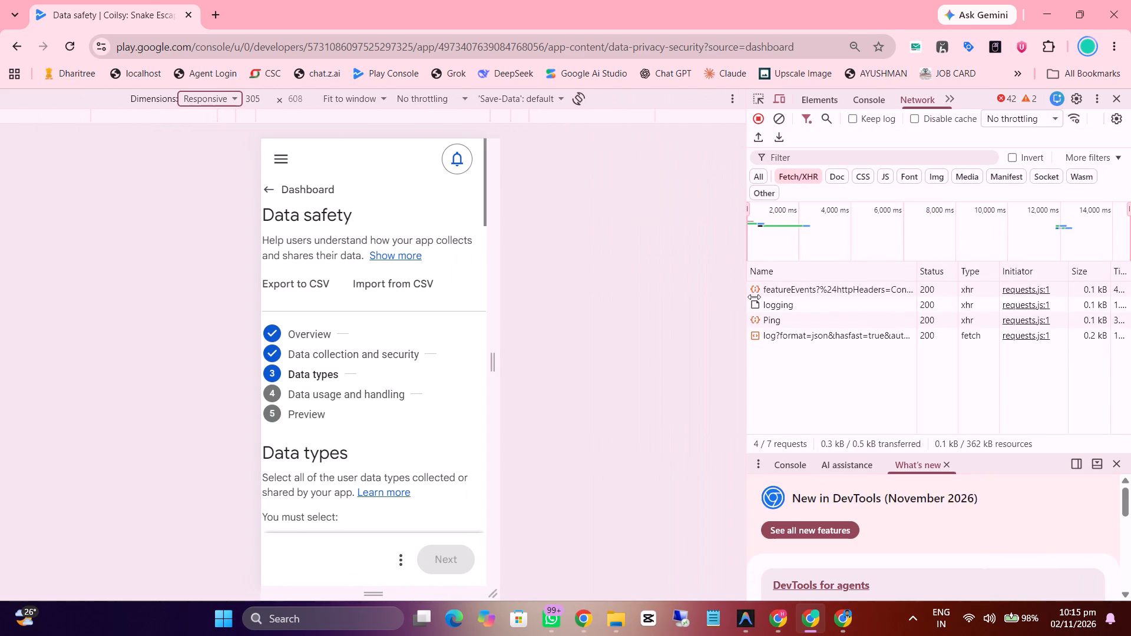
left_click_drag(754, 297, 757, 297)
left_click_drag(502, 356, 633, 359)
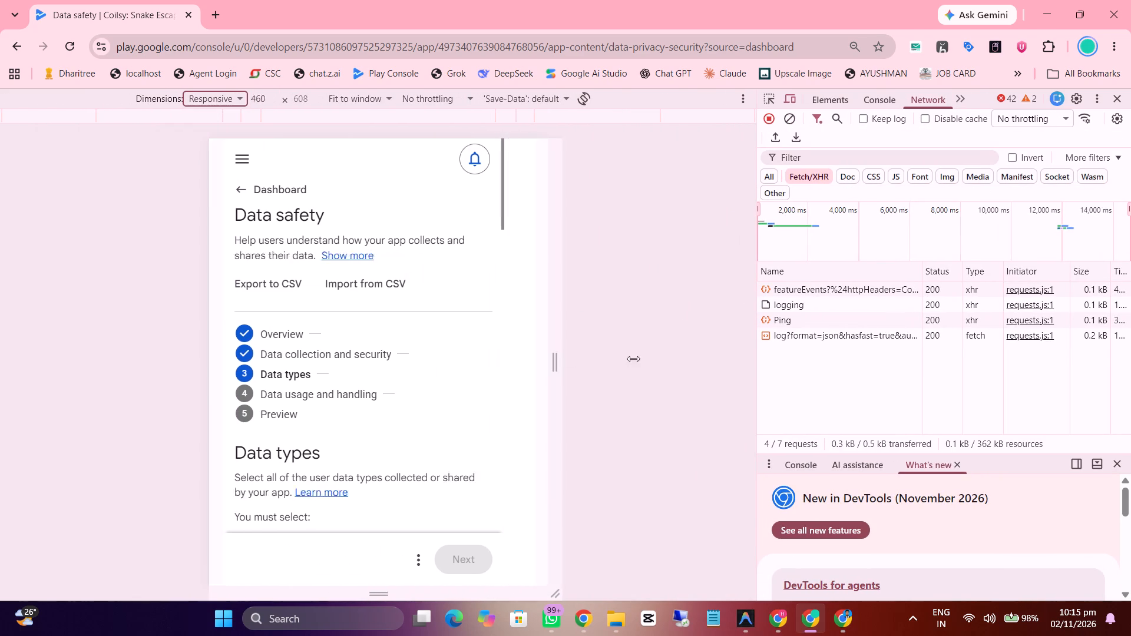
left_click_drag(633, 359, 753, 347)
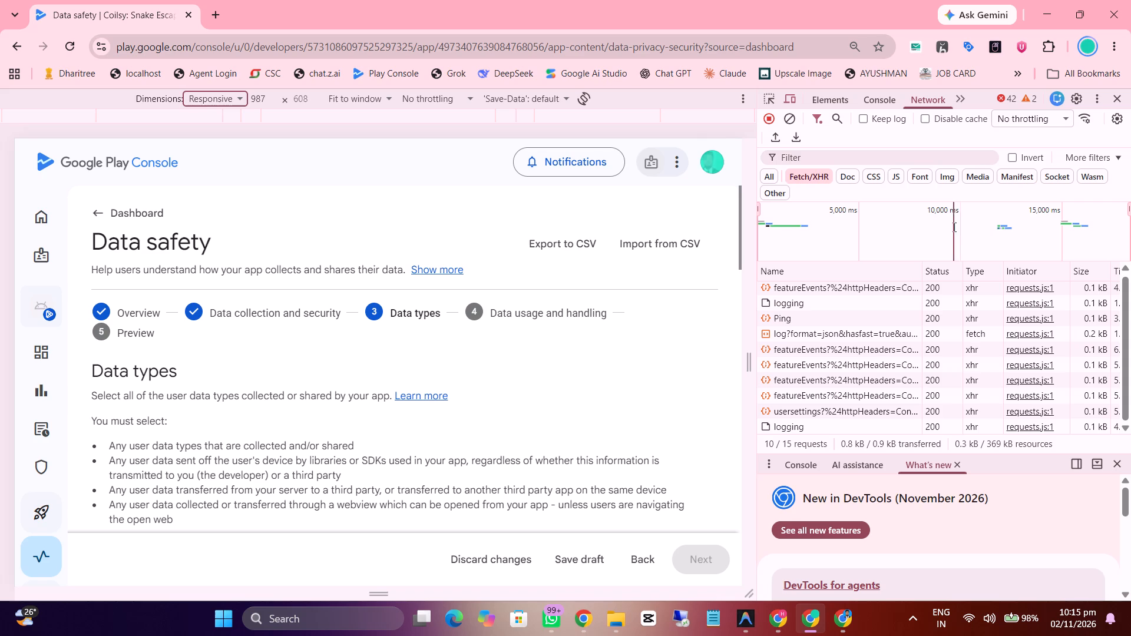
Run the DevTools command to capture a full size screenshot of the Data types page.
key("ctrl+shift+p")
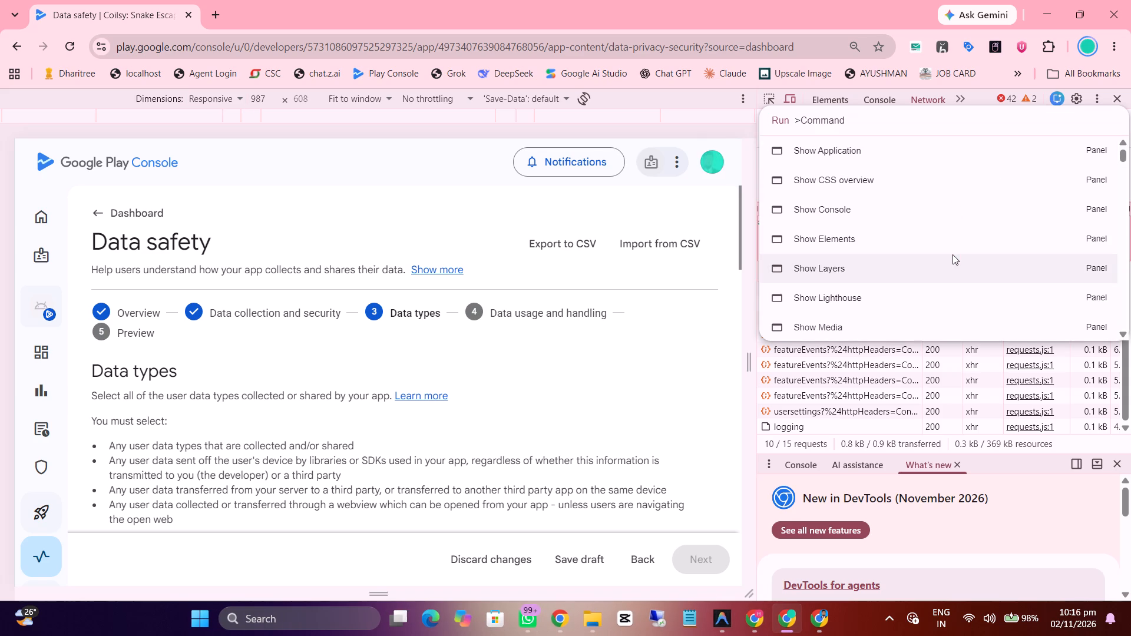
type("captu")
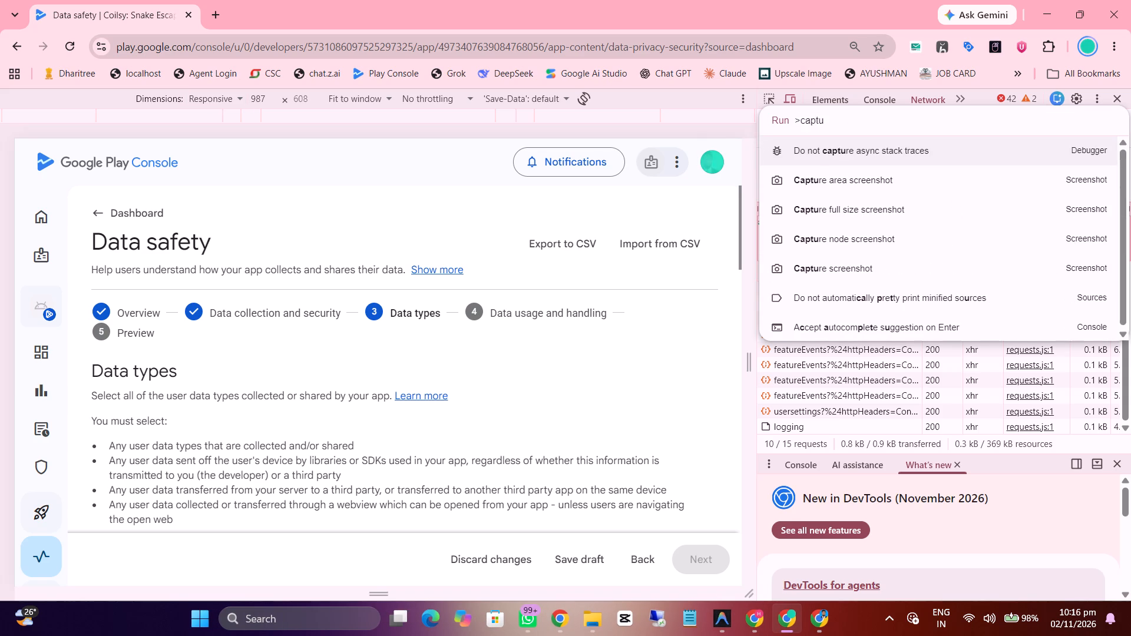
left_click(913, 210)
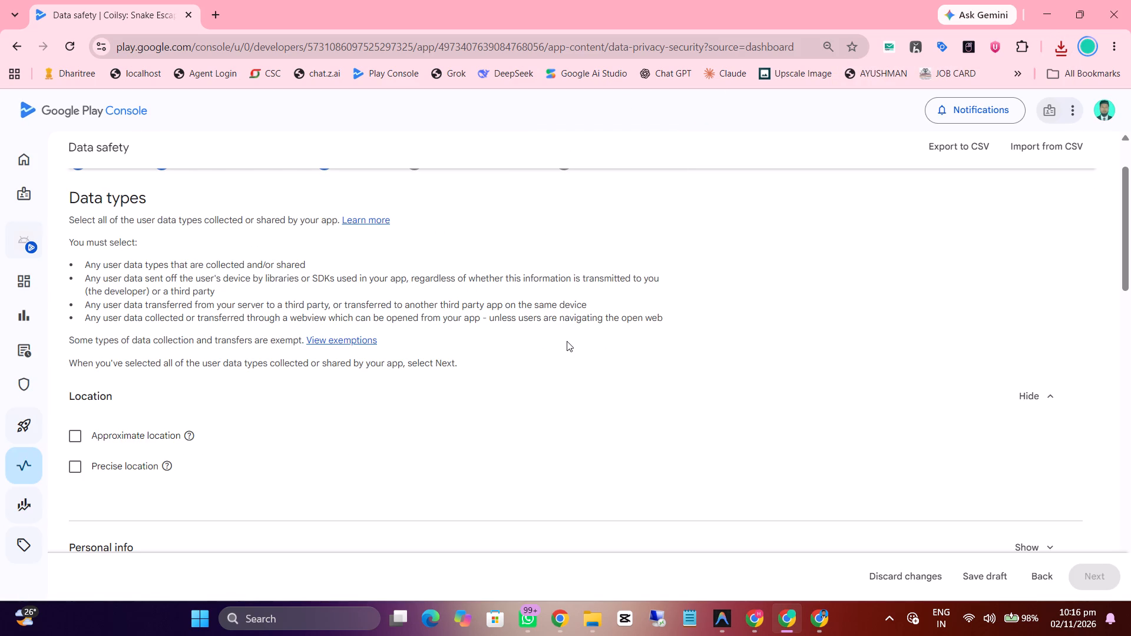
Capture the Data types instructions and Location options, and send this snip to ChatGPT in place of the attached full-page screenshot.
key("Print")
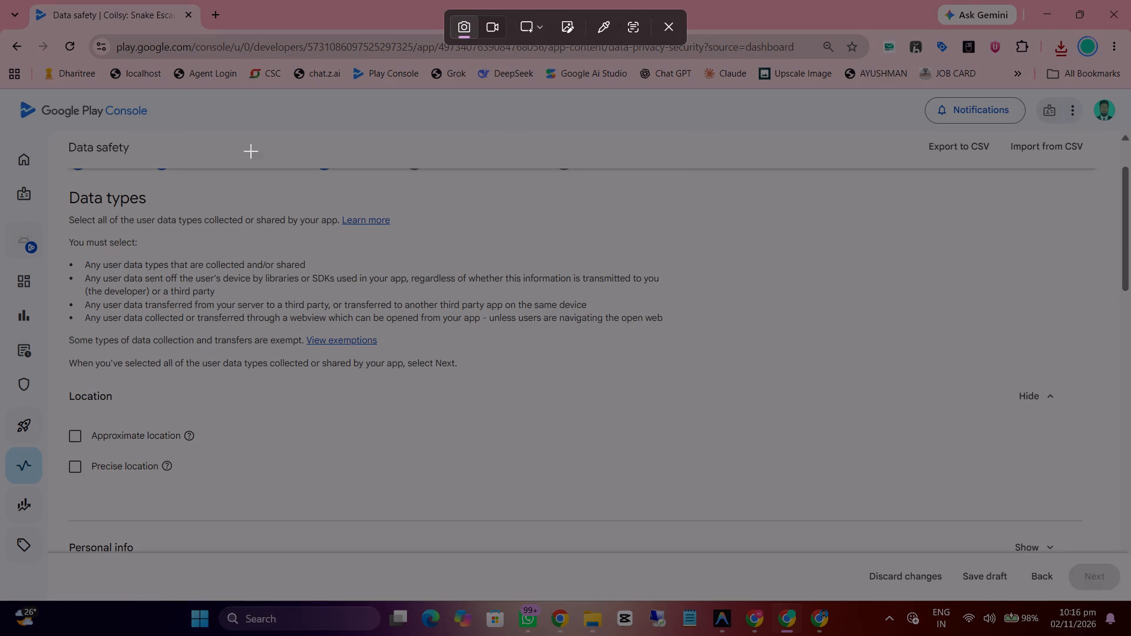
left_click_drag(57, 184, 656, 493)
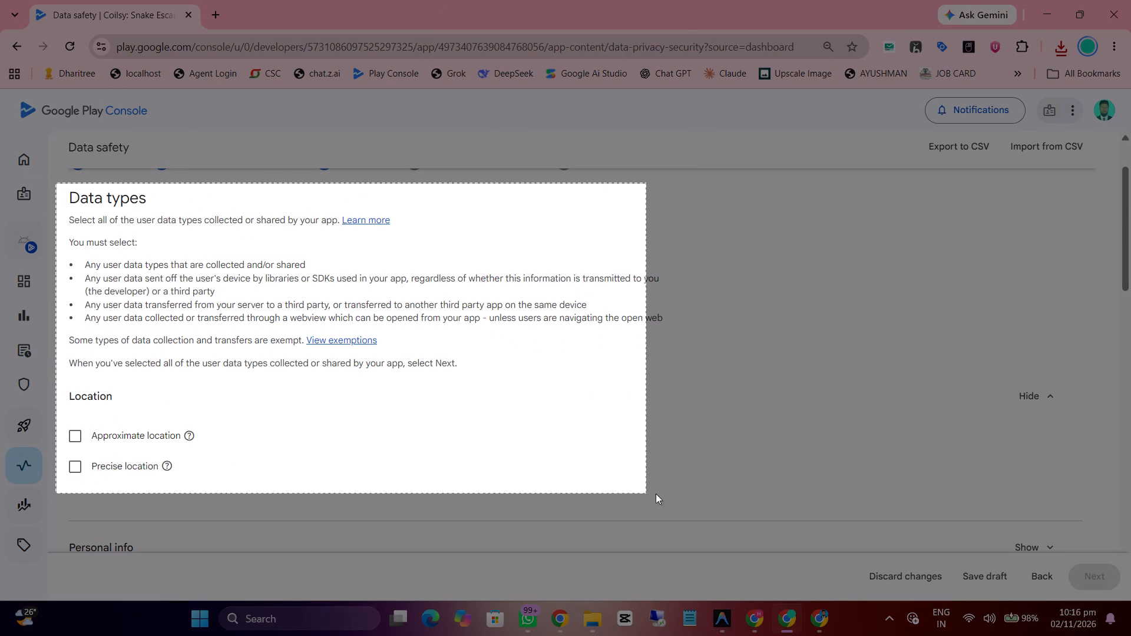
left_click_drag(656, 493, 752, 491)
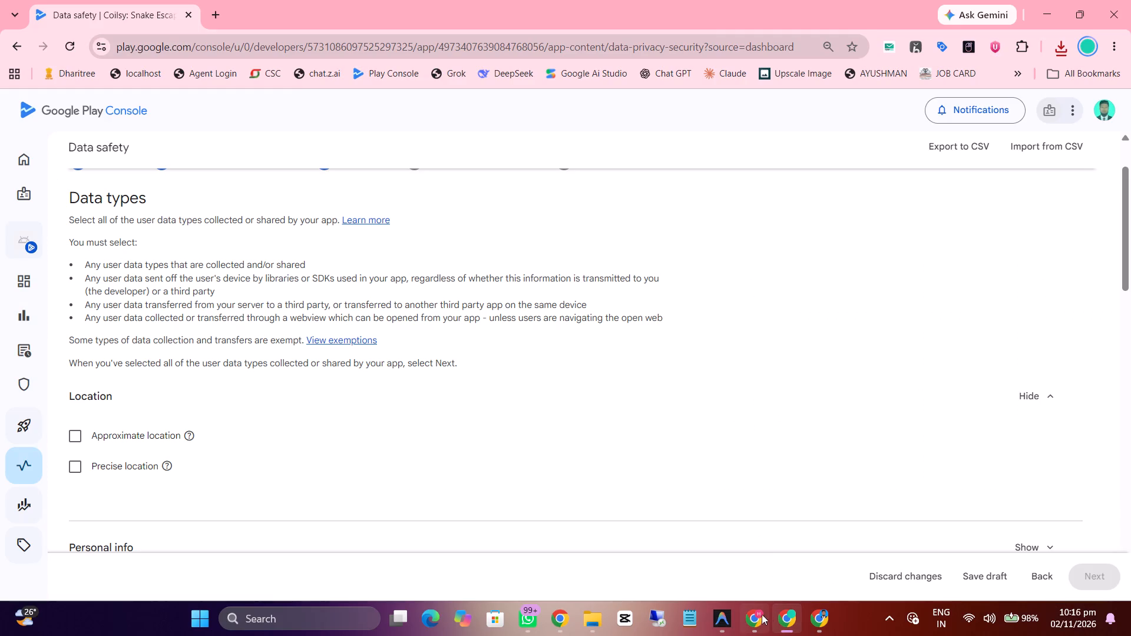
left_click(760, 620)
left_click(511, 433)
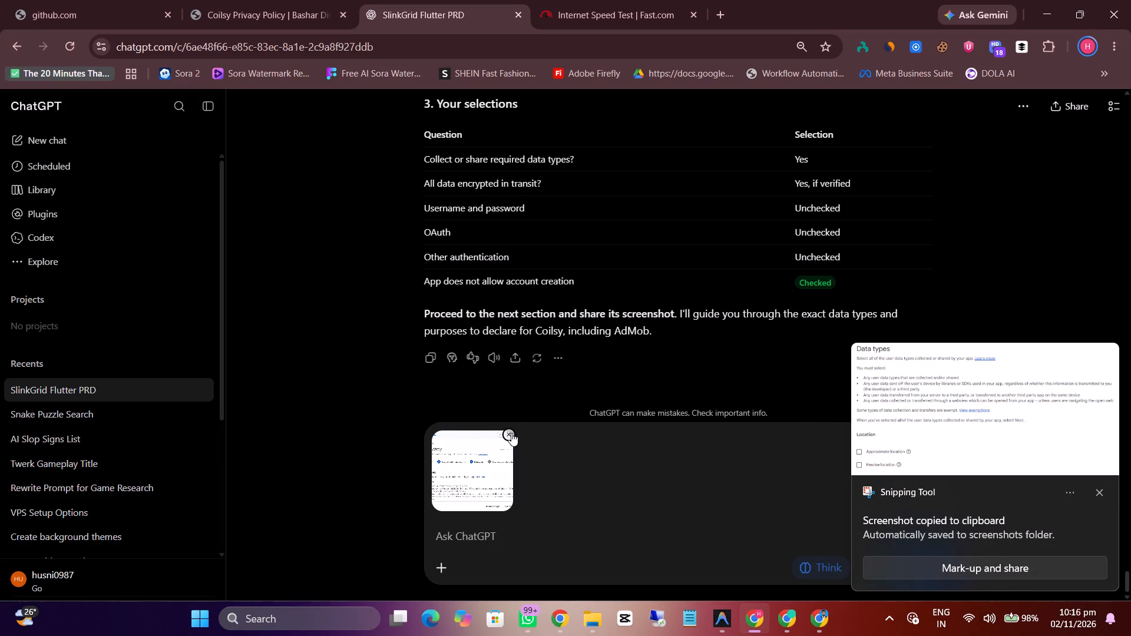
key("ctrl+v")
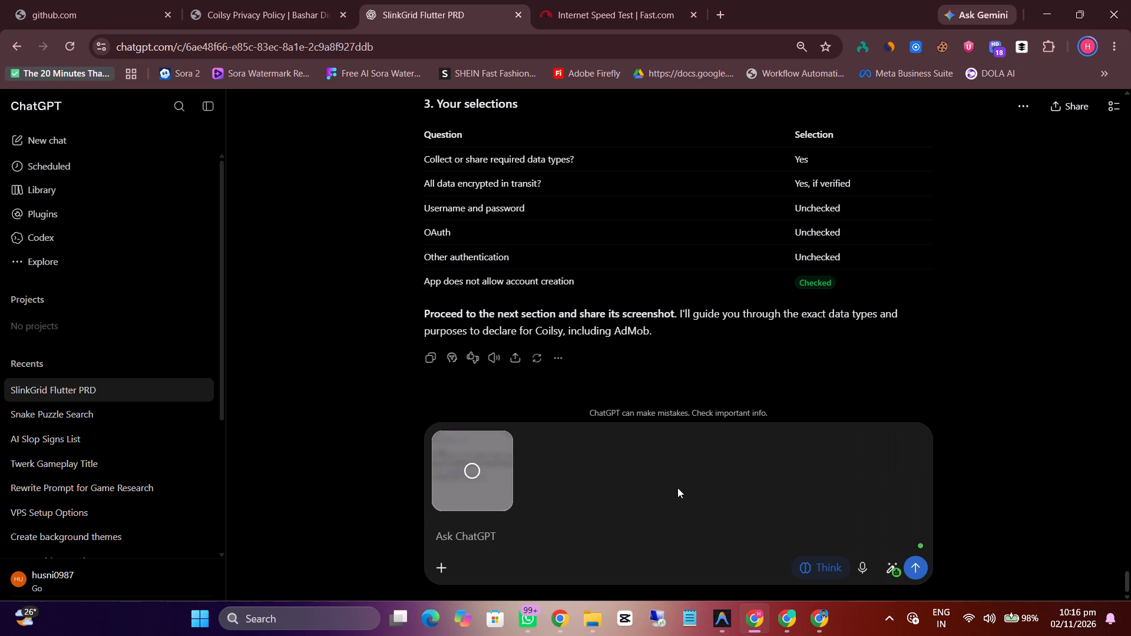
key("Return")
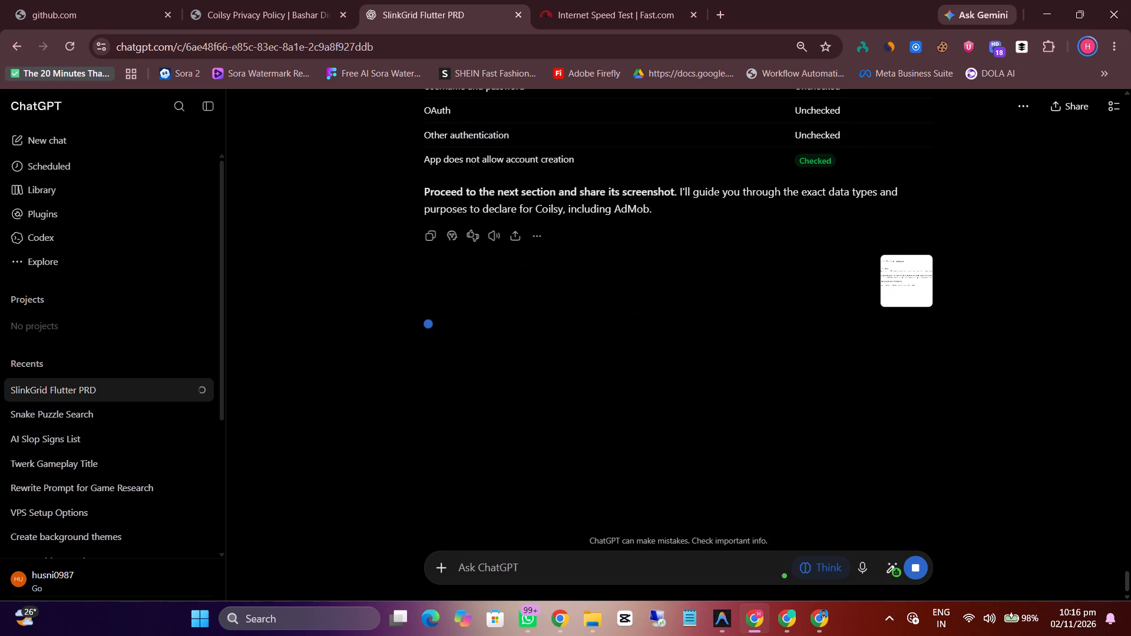
In Play Console, examine the Data types categories, expanding Personal info, Financial info, Messages and App activity to see their options.
left_click(793, 621)
scroll(396, 476, "down", 2)
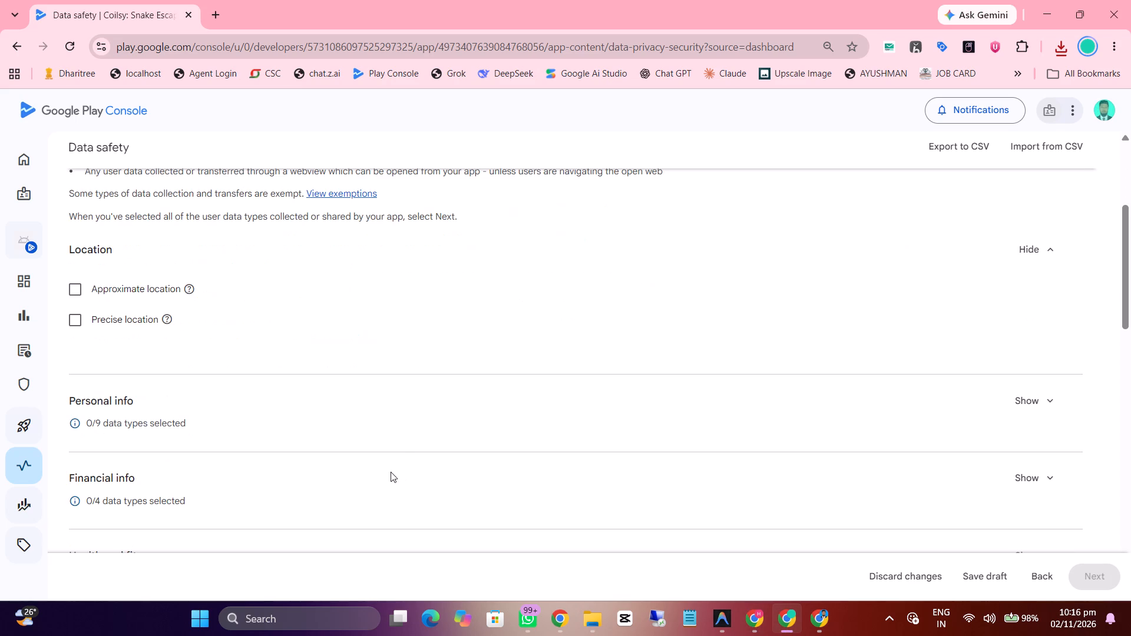
left_click(402, 430)
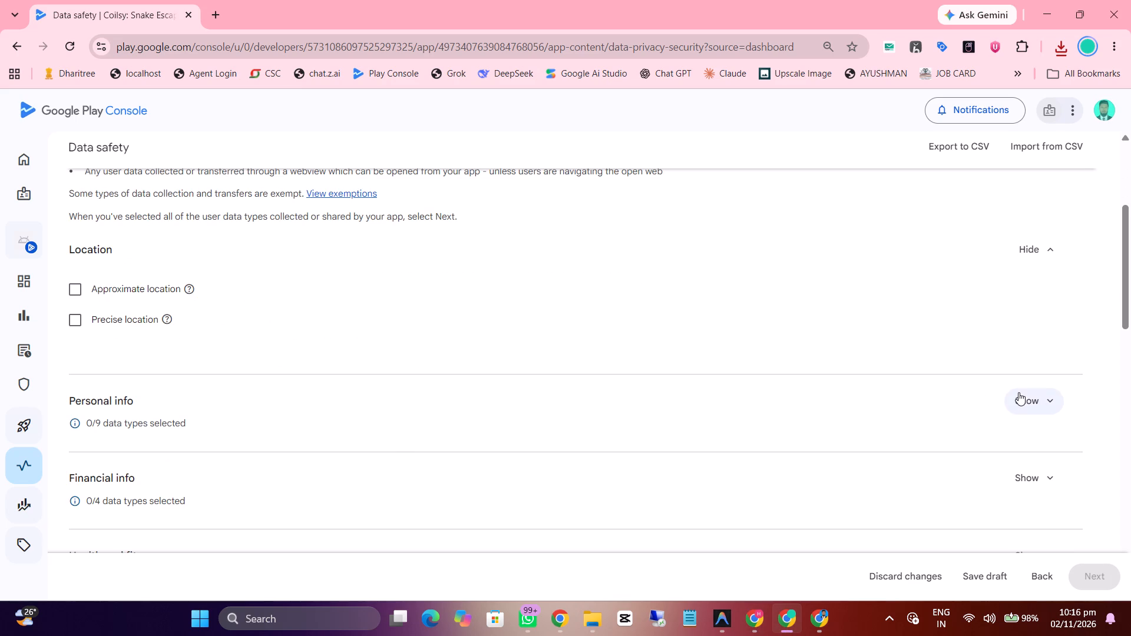
left_click(1018, 392)
scroll(590, 432, "up", 1)
scroll(590, 432, "down", 2)
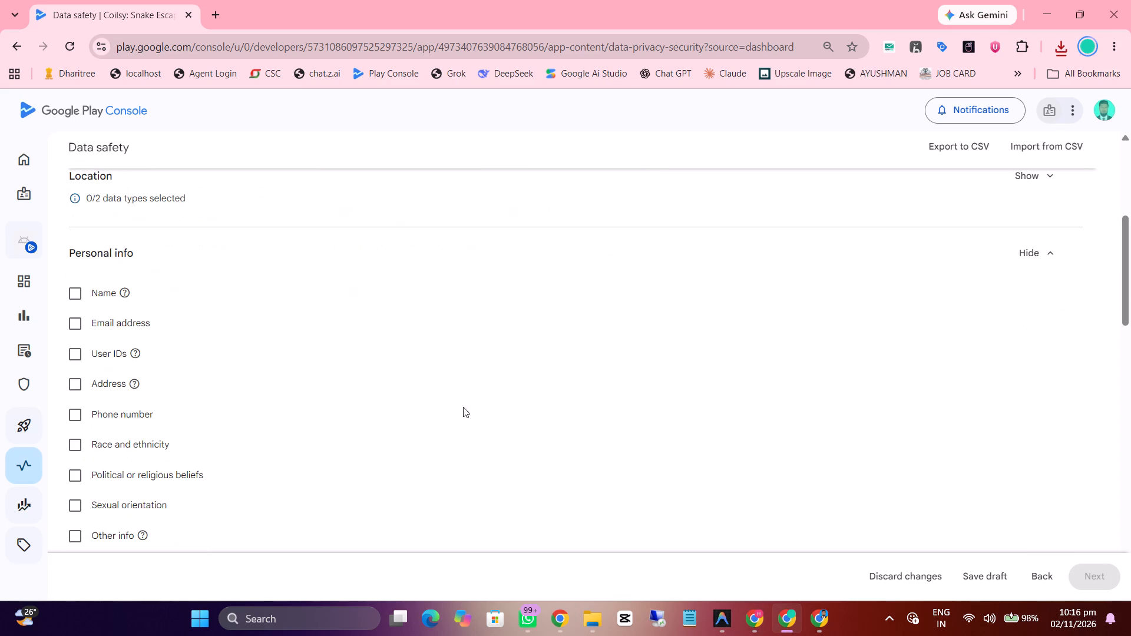
scroll(91, 247, "down", 1)
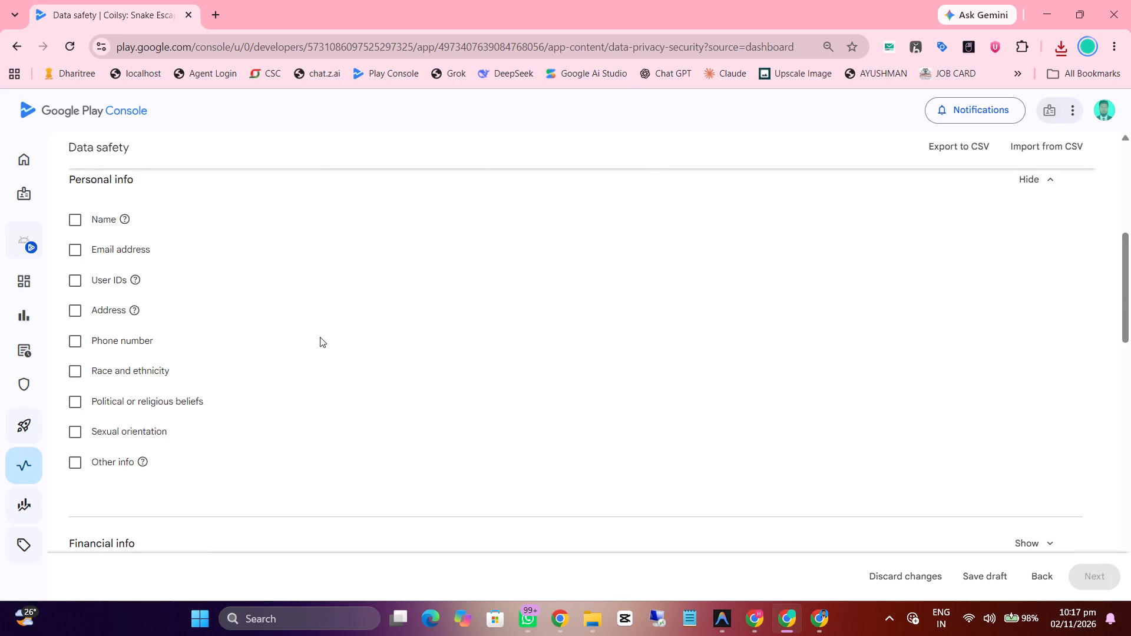
scroll(319, 336, "up", 1)
scroll(319, 336, "down", 1)
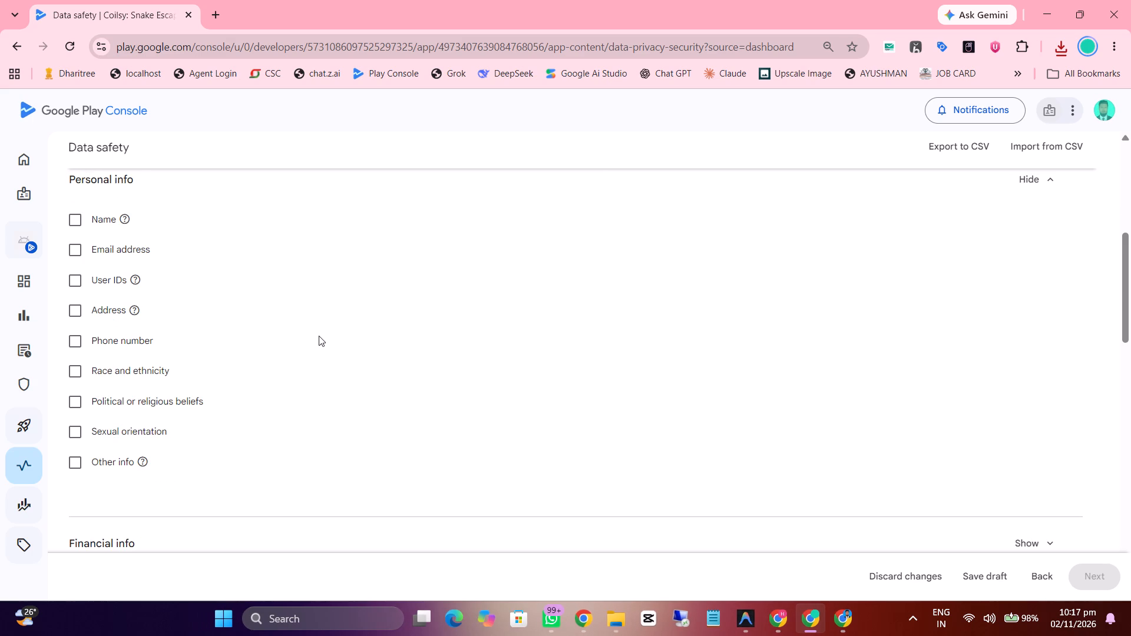
scroll(328, 456, "down", 1)
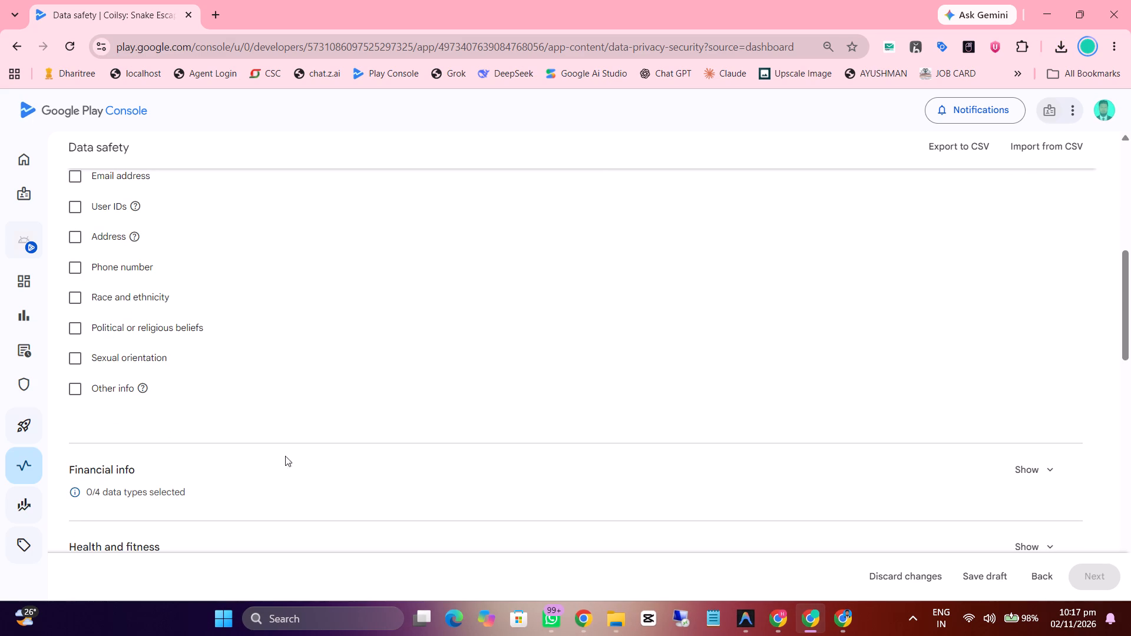
left_click(1026, 468)
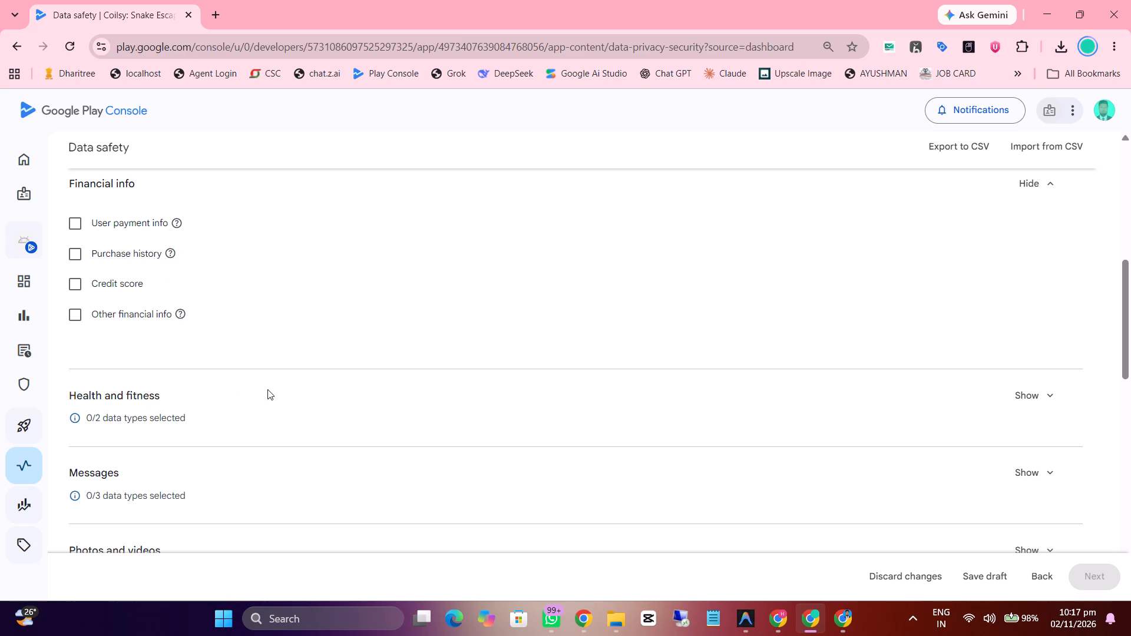
scroll(434, 467, "down", 2)
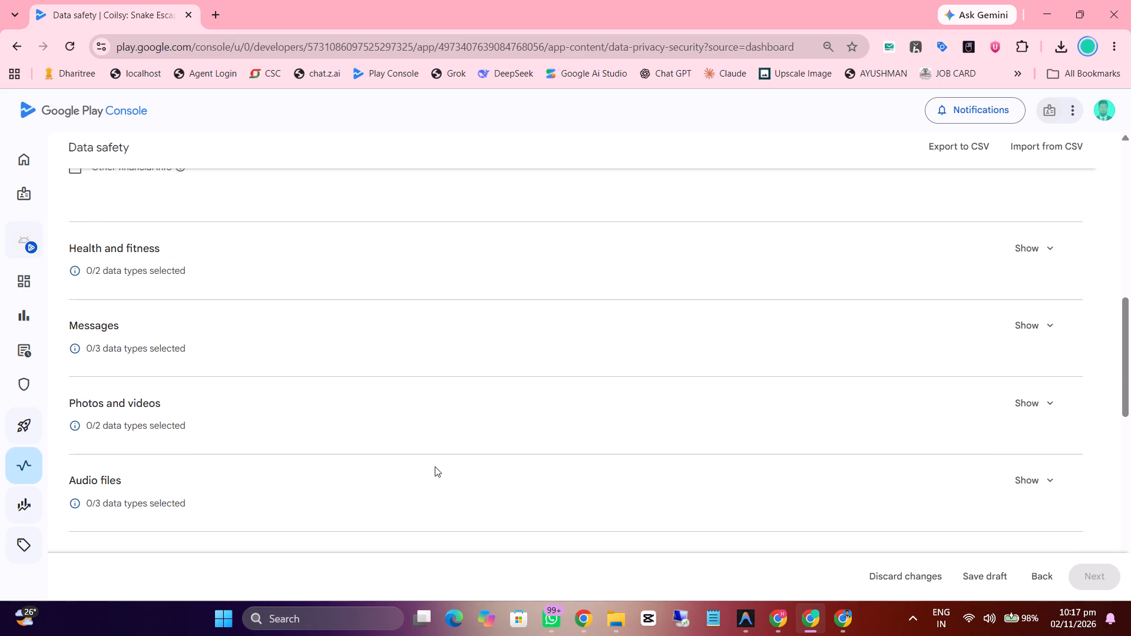
left_click(1016, 330)
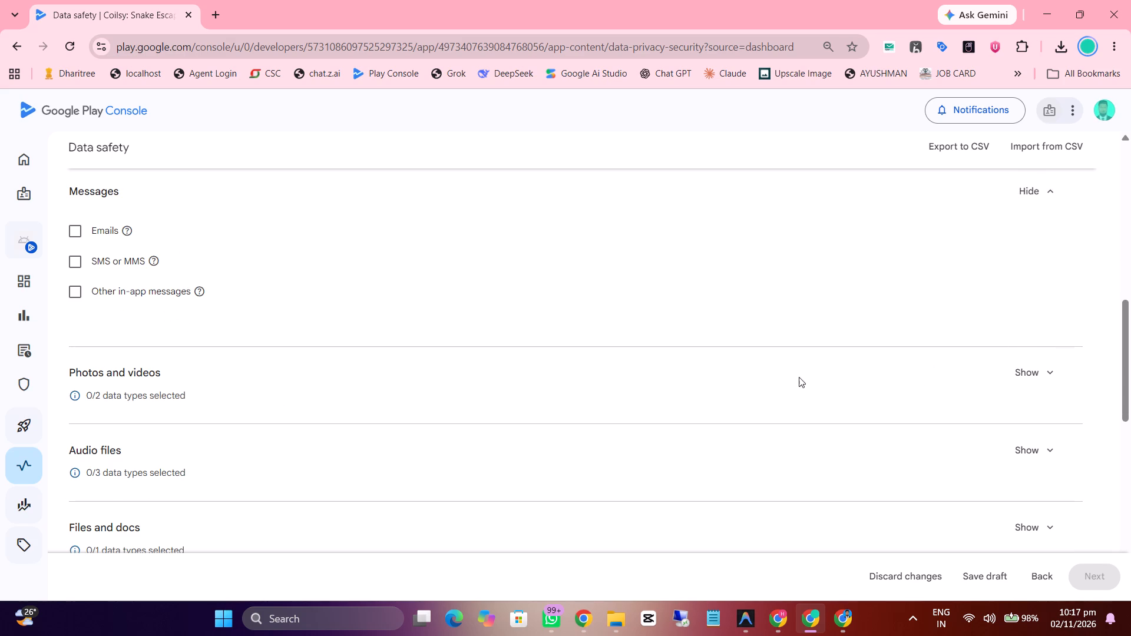
scroll(613, 377, "down", 1)
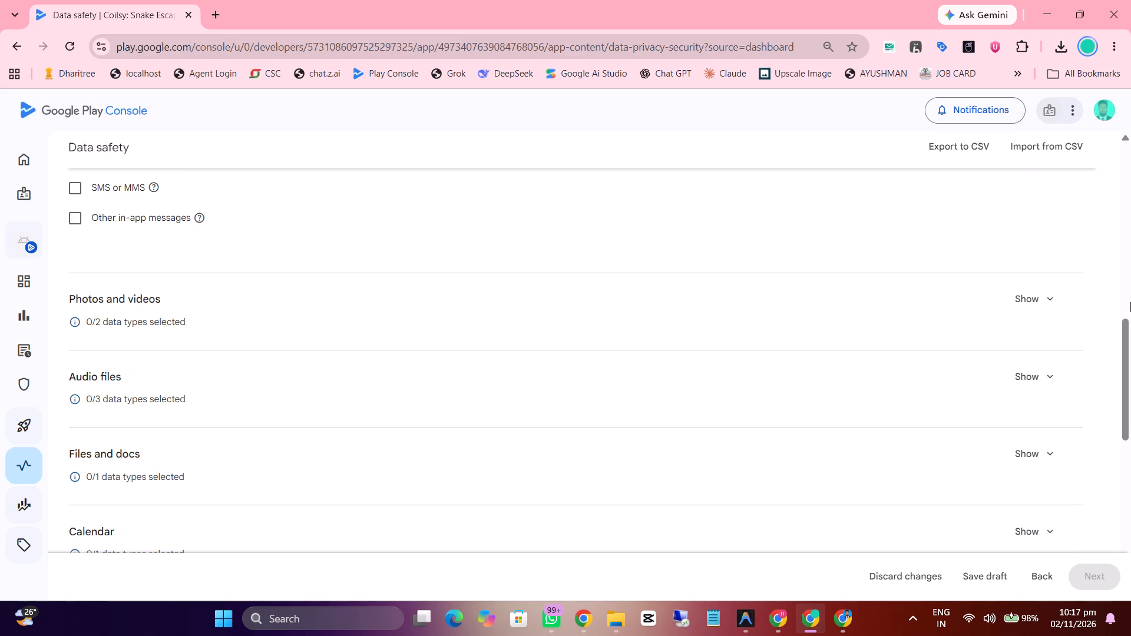
scroll(1026, 385, "down", 1)
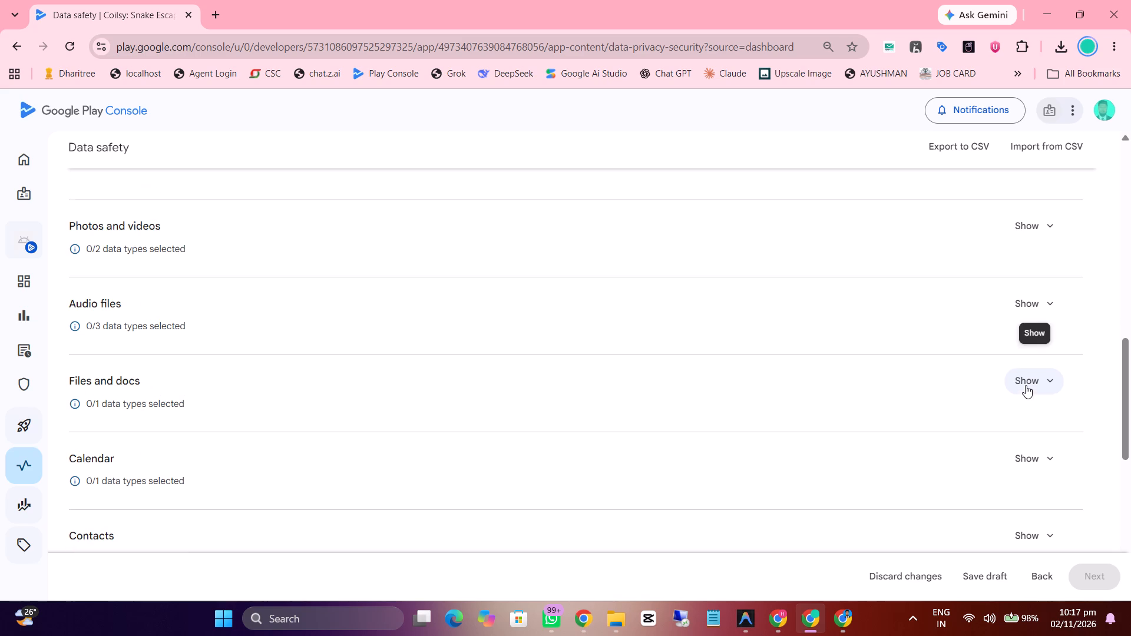
scroll(867, 446, "down", 1)
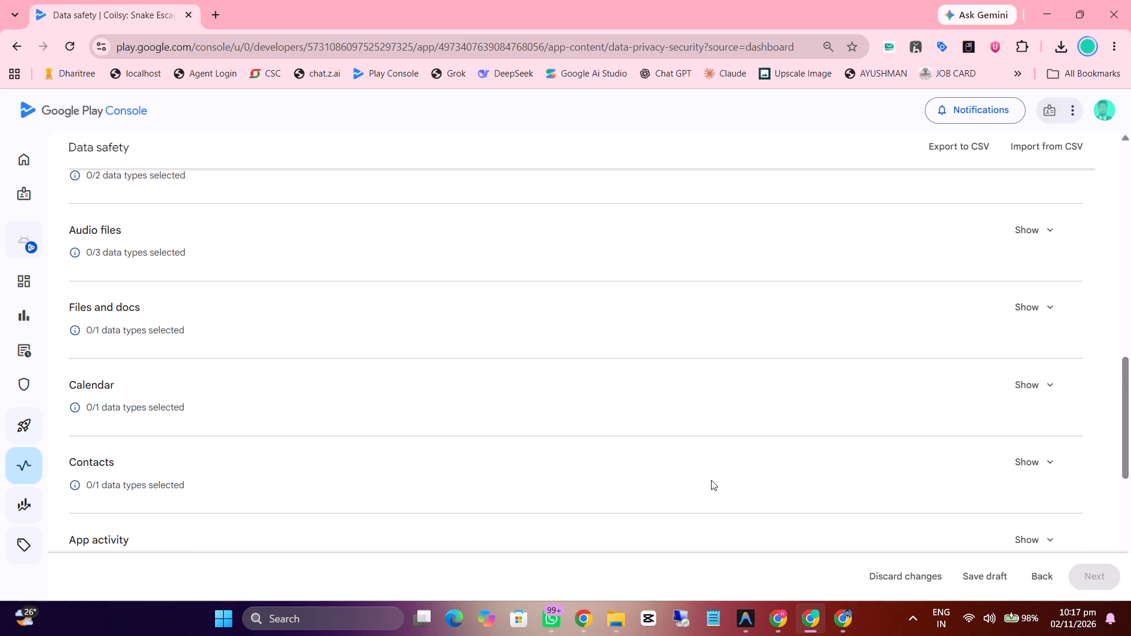
scroll(711, 480, "down", 2)
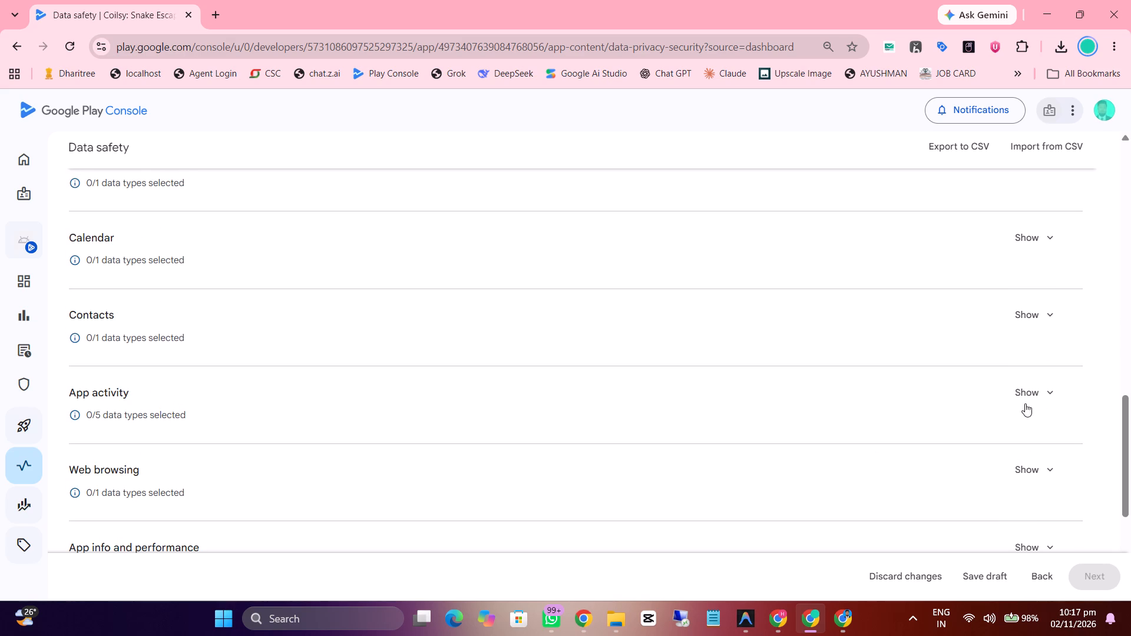
left_click(1025, 400)
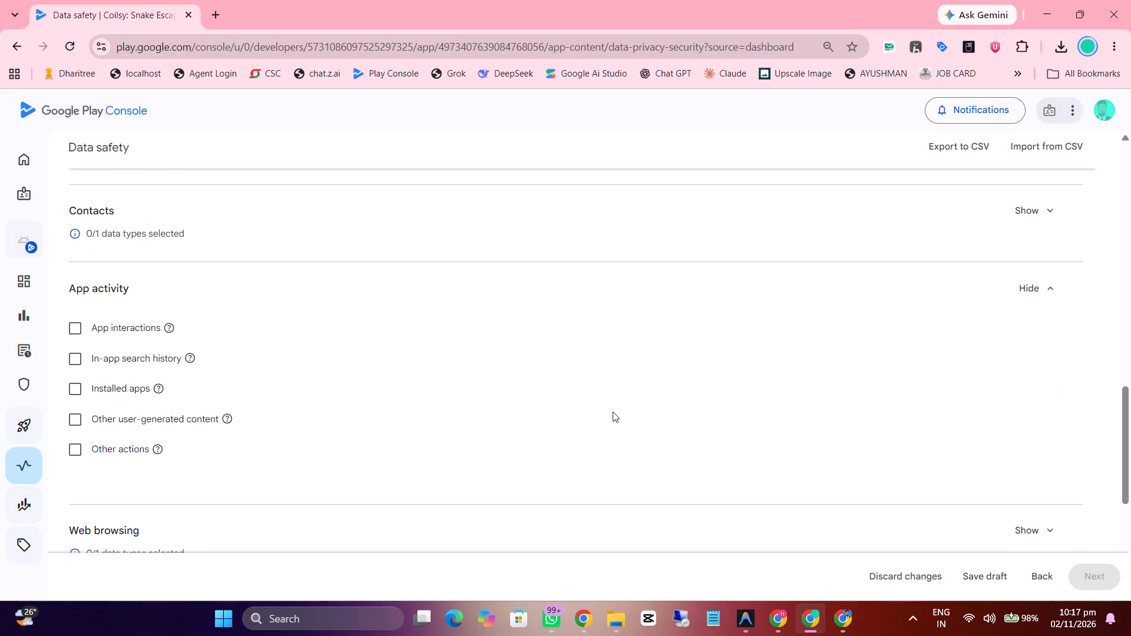
scroll(613, 412, "up", 1)
scroll(613, 411, "down", 1)
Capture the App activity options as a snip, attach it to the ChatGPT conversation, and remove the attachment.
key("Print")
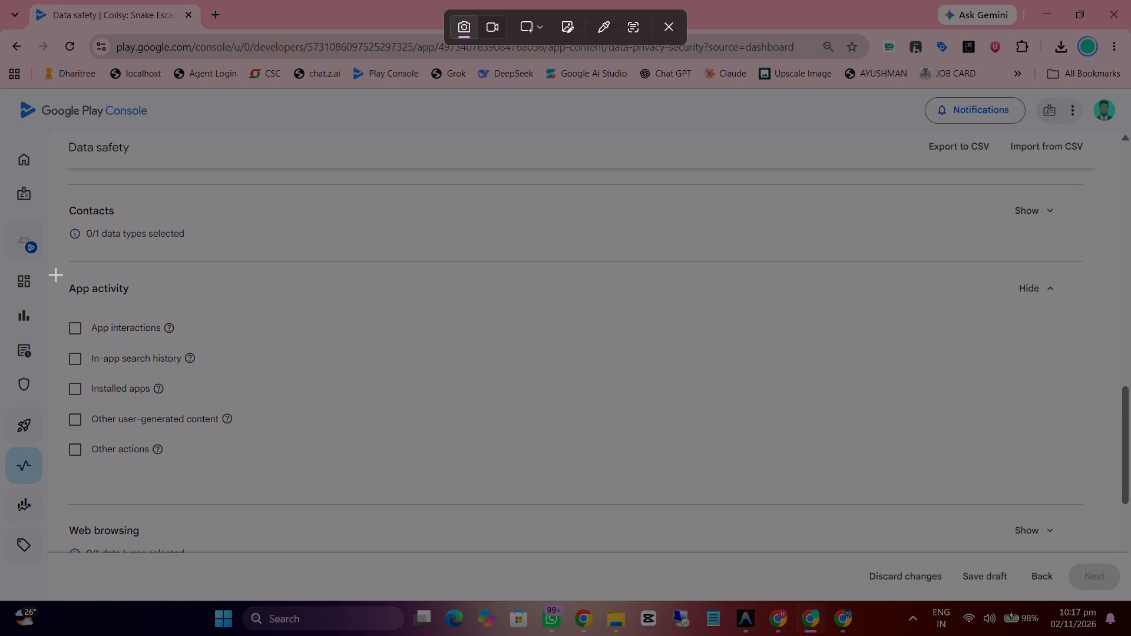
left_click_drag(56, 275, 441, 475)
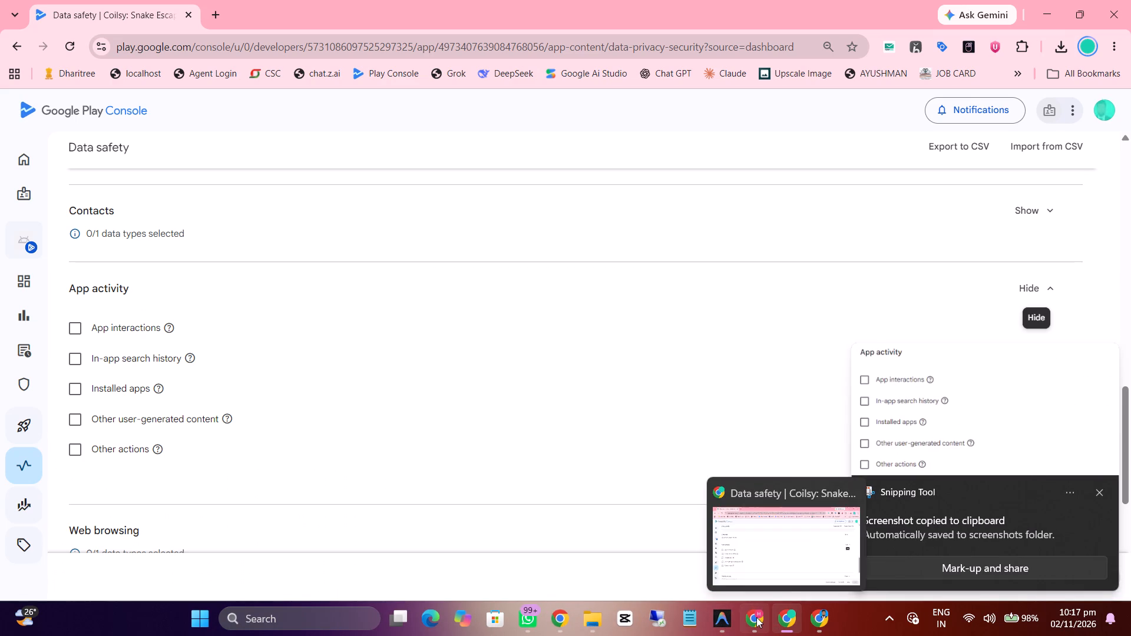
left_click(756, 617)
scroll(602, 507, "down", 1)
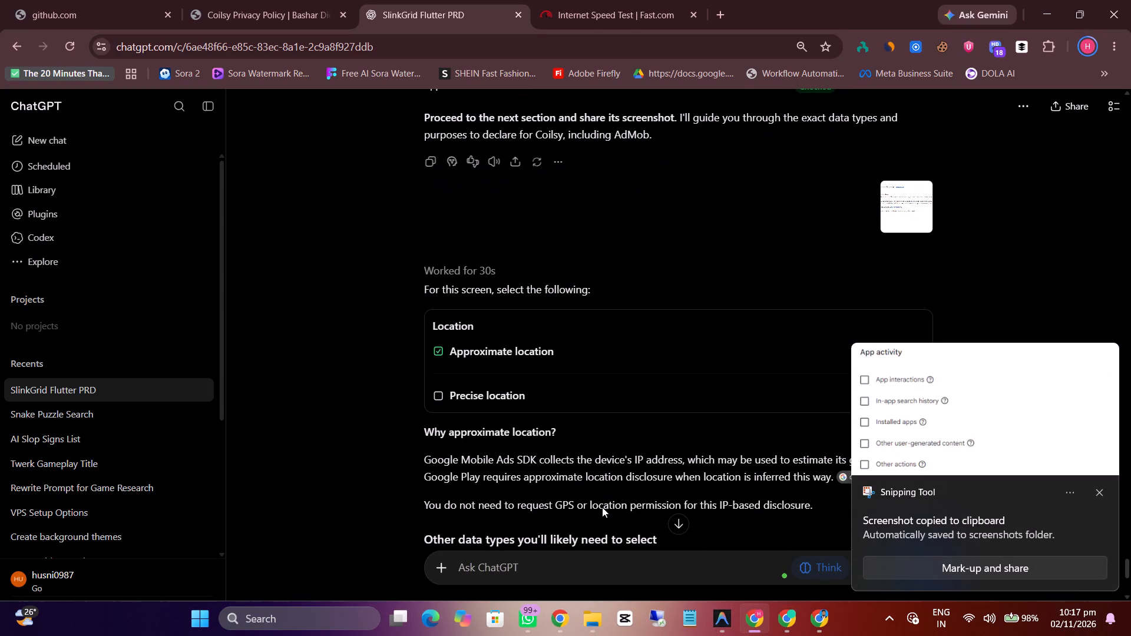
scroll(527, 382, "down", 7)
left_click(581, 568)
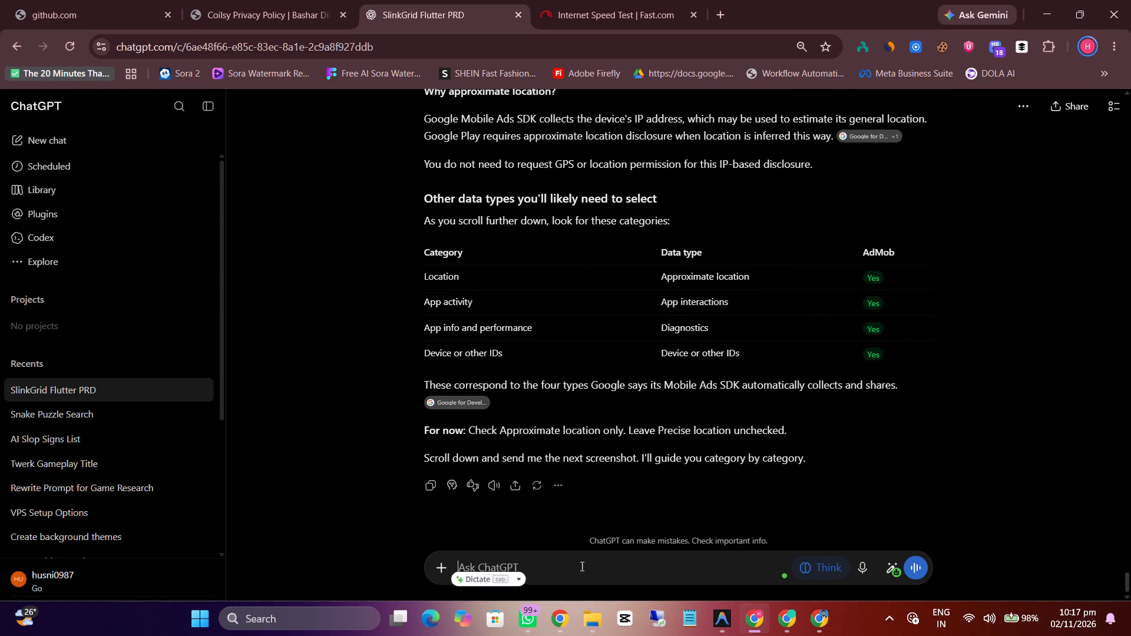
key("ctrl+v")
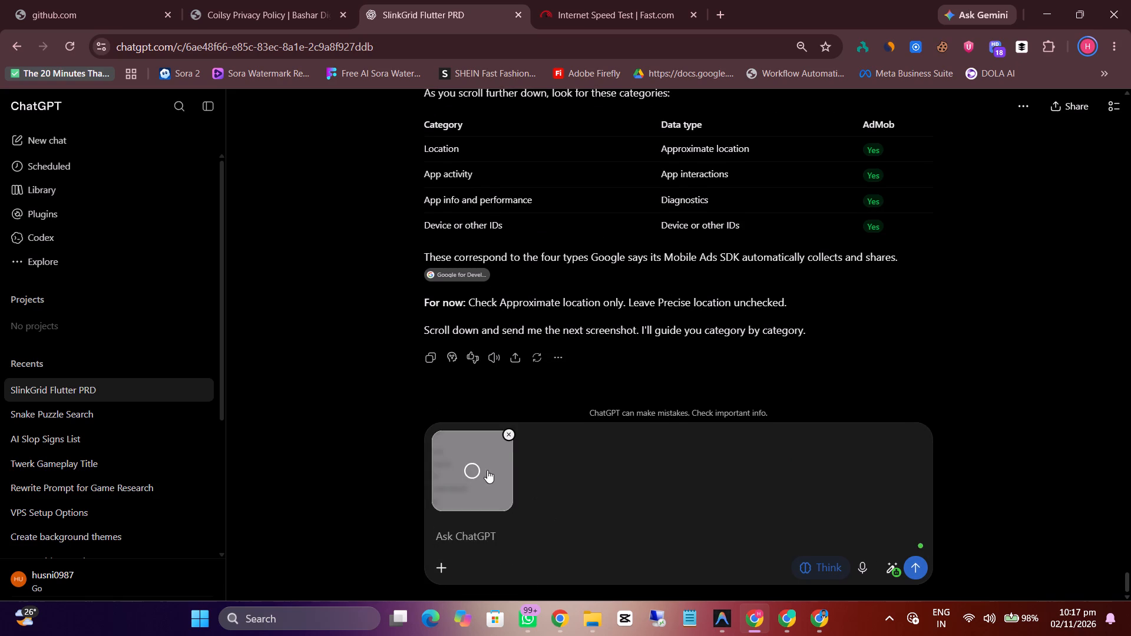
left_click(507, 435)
left_click(796, 622)
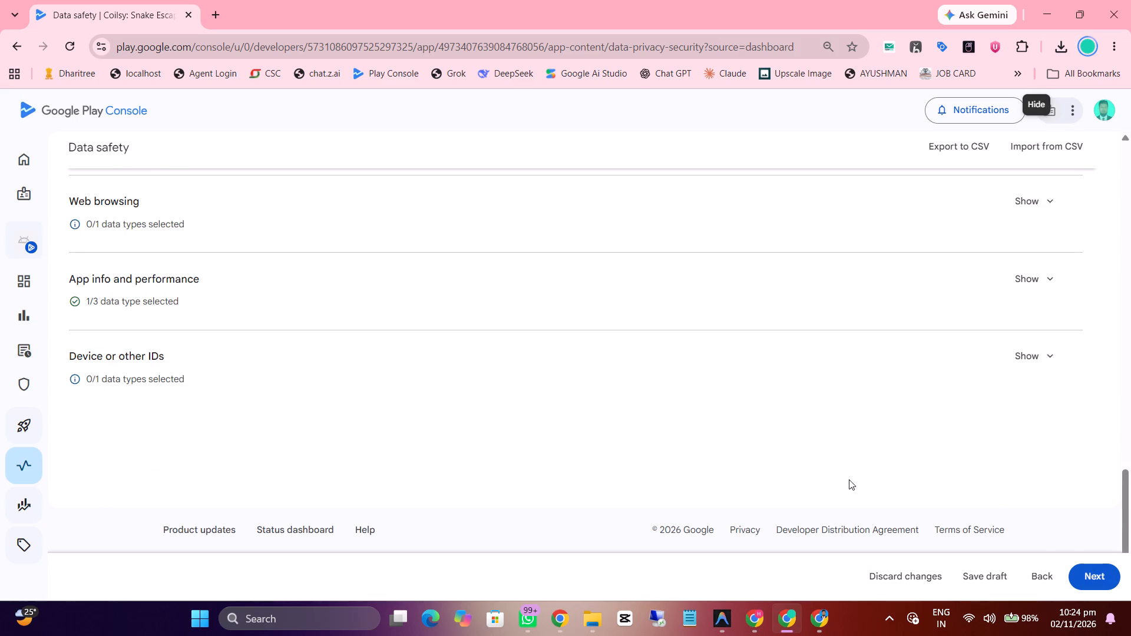
left_click(1033, 359)
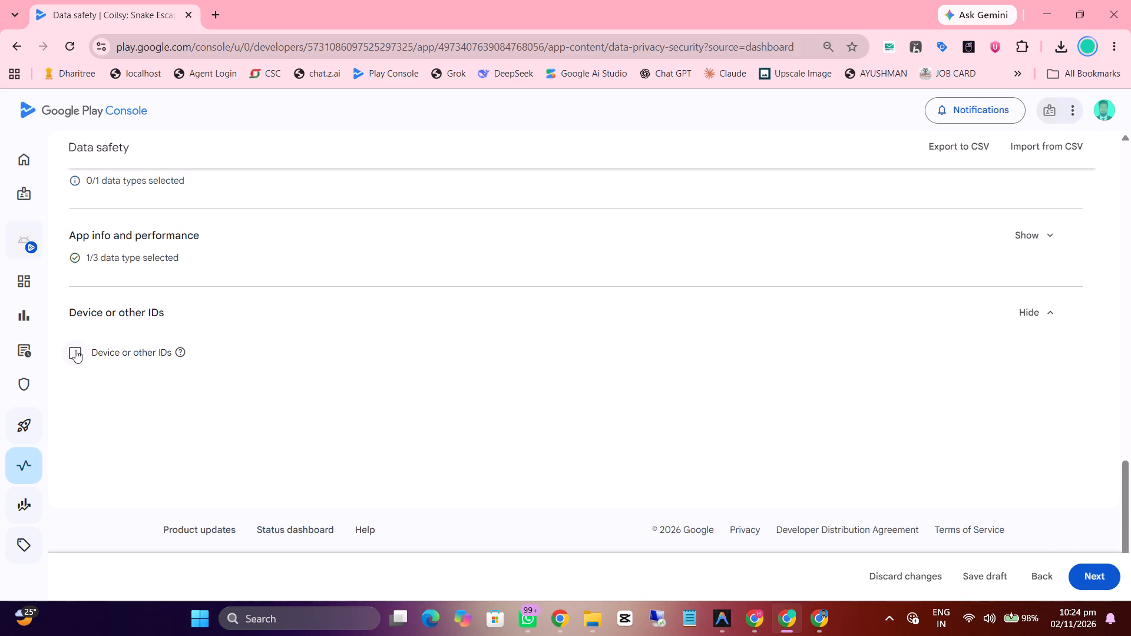
left_click(75, 350)
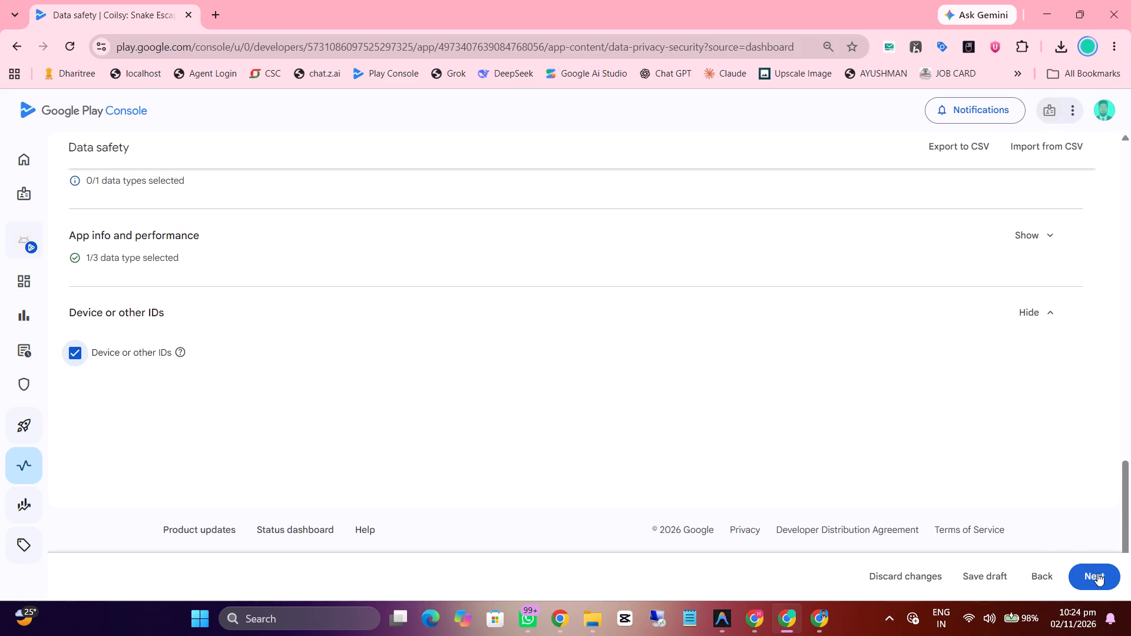
left_click(1093, 577)
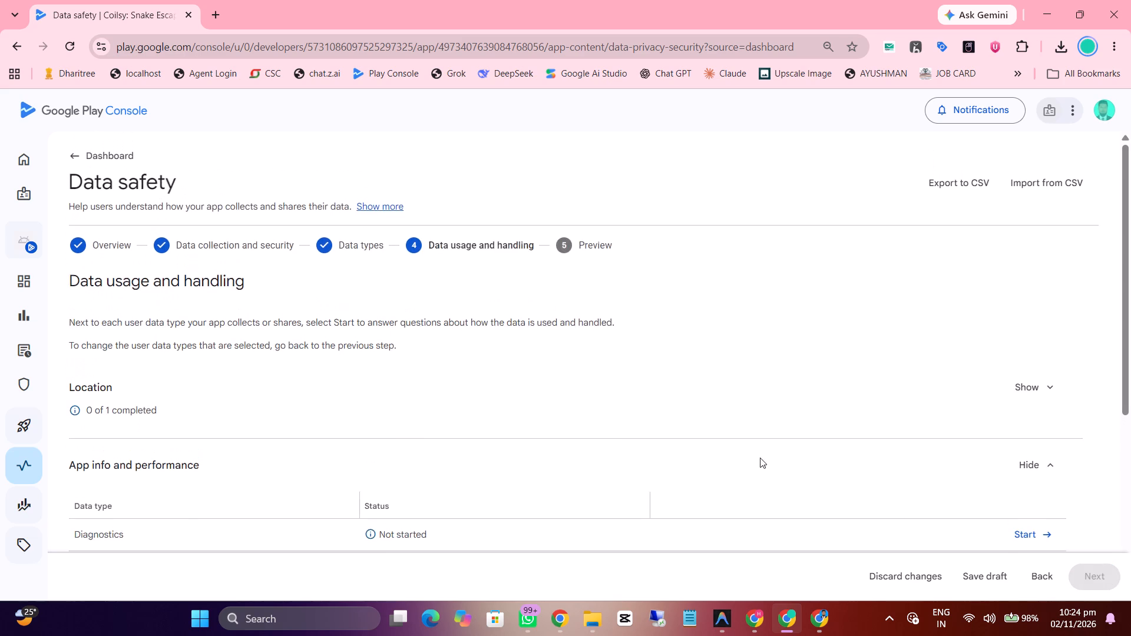
scroll(732, 423, "down", 4)
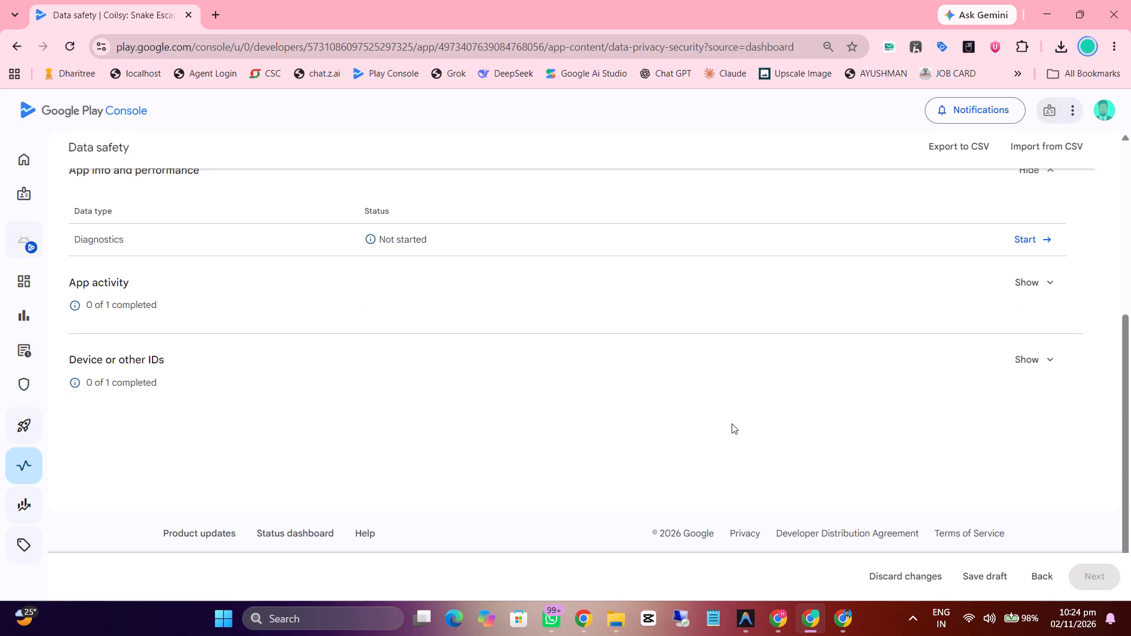
scroll(732, 423, "up", 2)
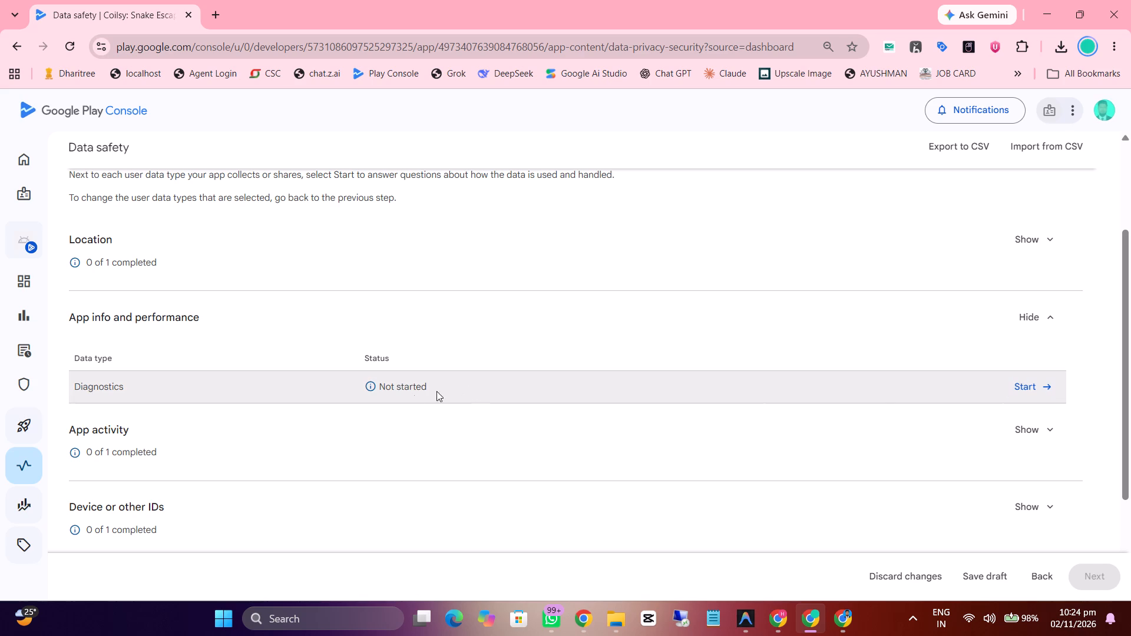
Expand the Location section in Data usage and handling and start the Approximate location questions.
left_click(395, 390)
scroll(824, 289, "up", 2)
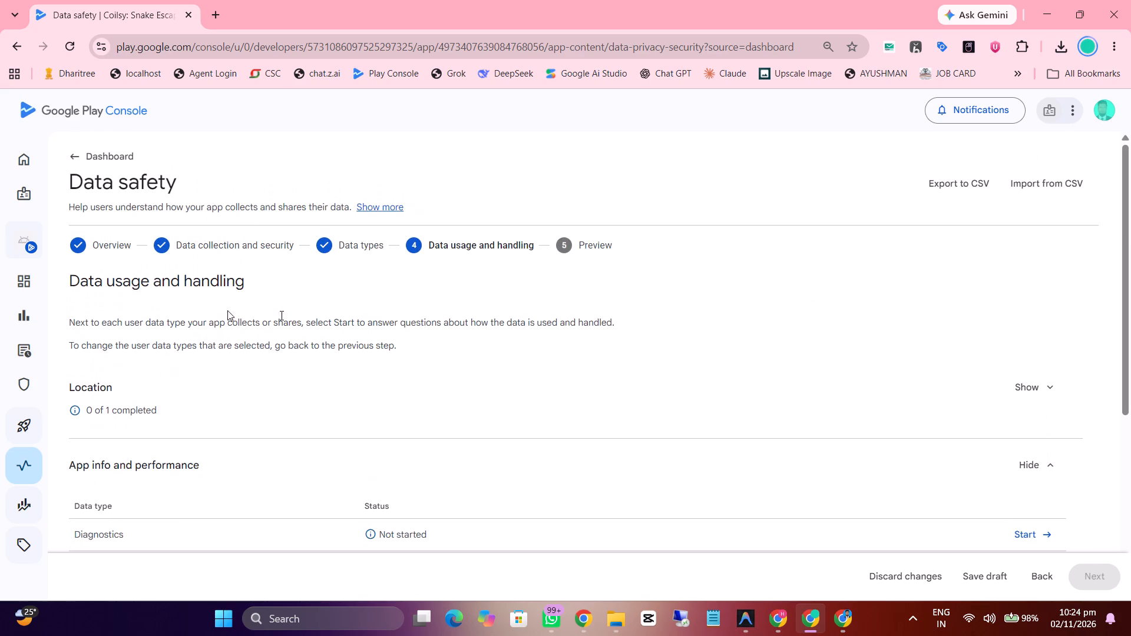
left_click(1029, 383)
scroll(938, 397, "down", 1)
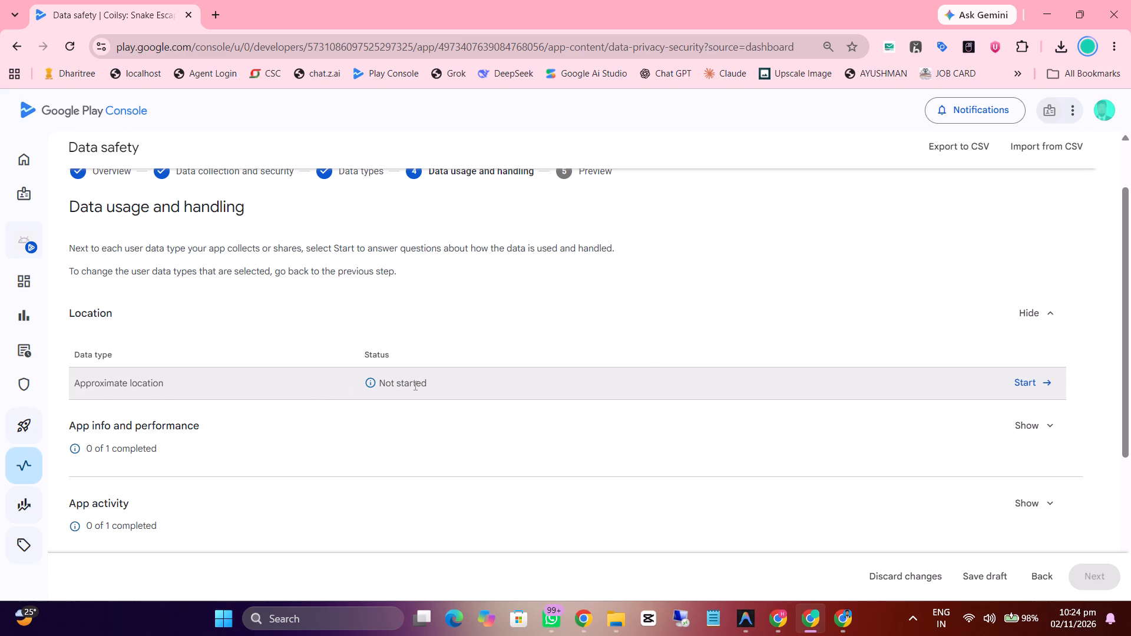
left_click(1035, 375)
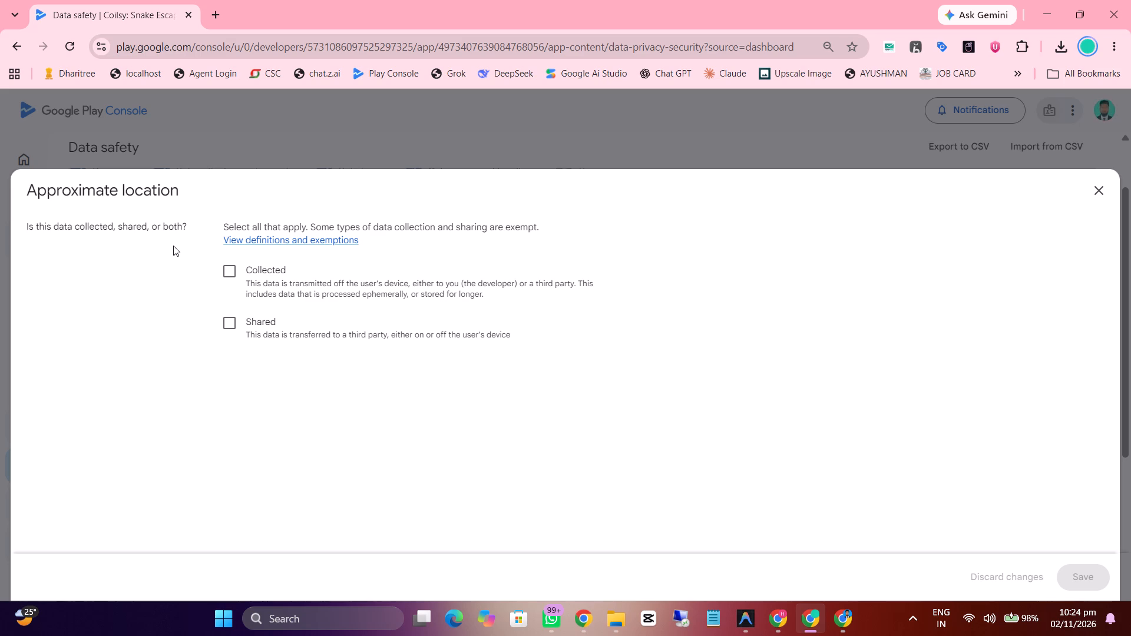
key("super+Print")
left_click(786, 627)
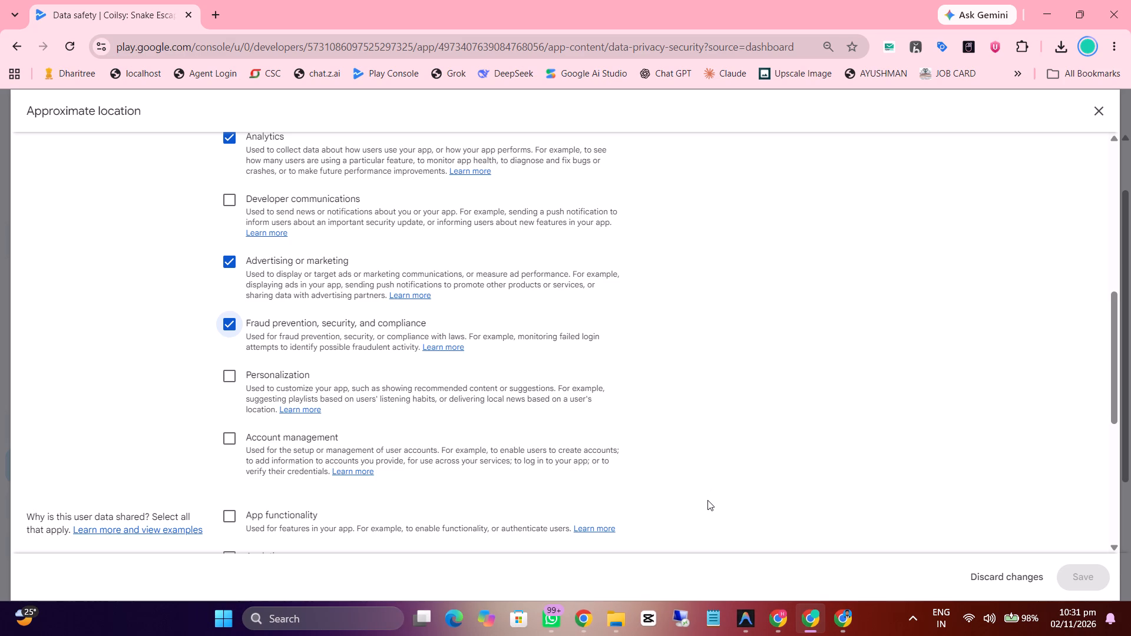
left_click(782, 624)
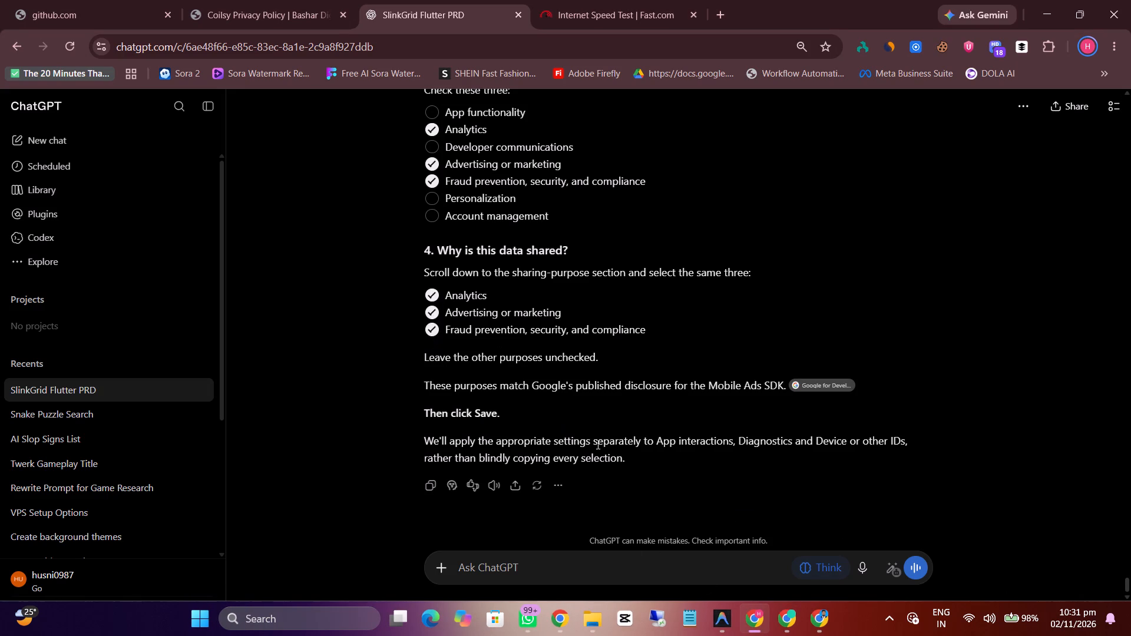
left_click(784, 619)
scroll(471, 453, "down", 1)
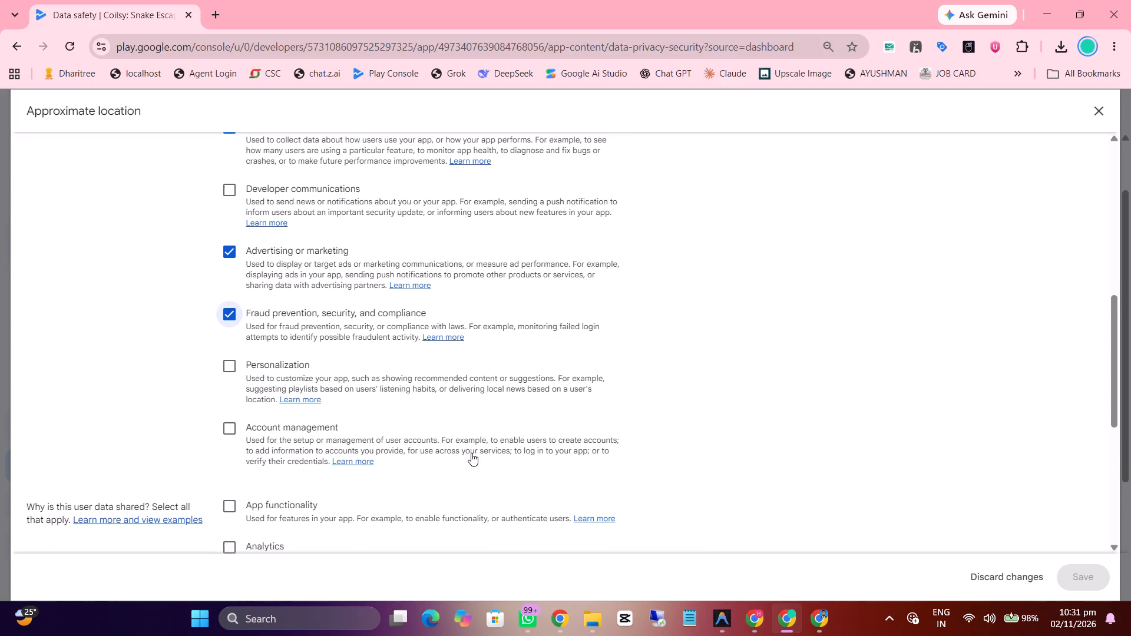
scroll(471, 453, "down", 3)
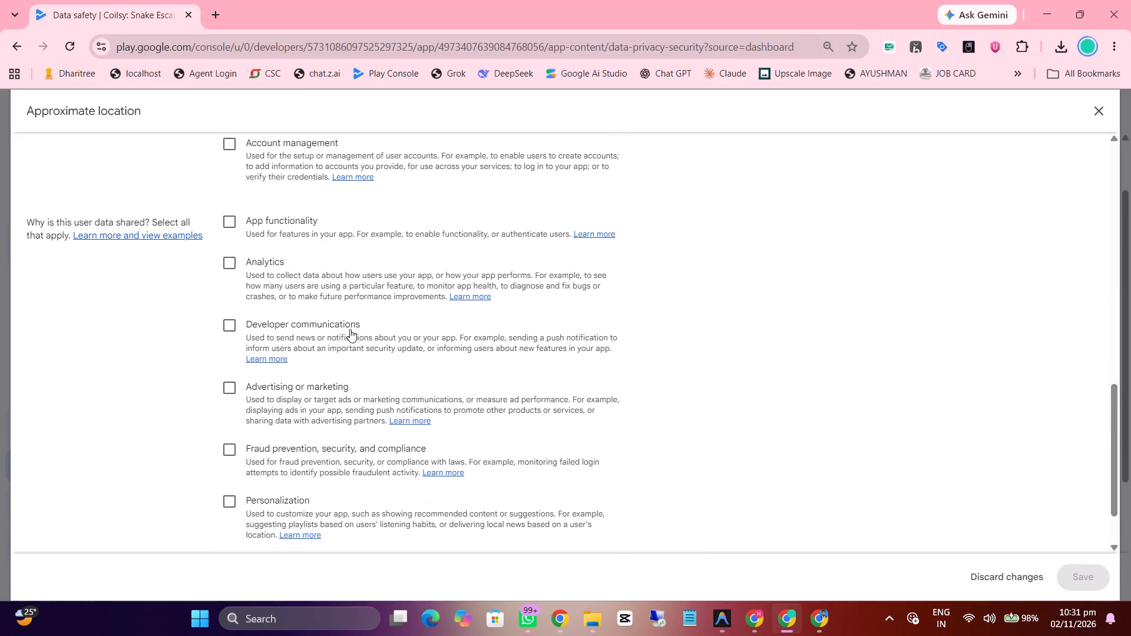
left_click(231, 261)
scroll(241, 302, "down", 1)
scroll(252, 366, "down", 1)
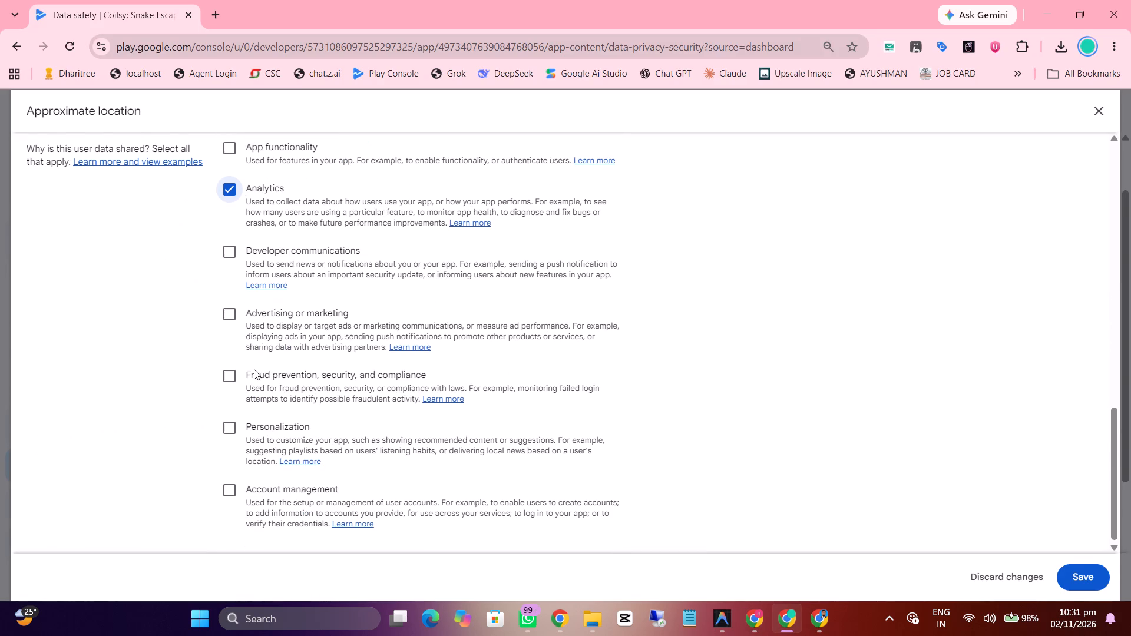
scroll(254, 369, "down", 1)
left_click(226, 319)
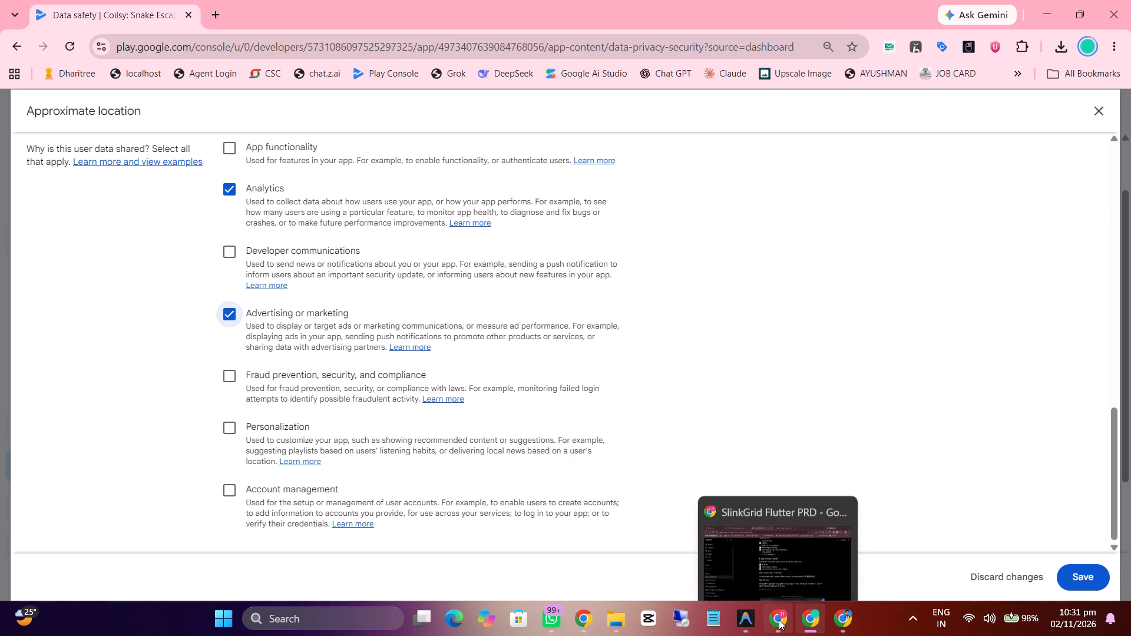
left_click(779, 620)
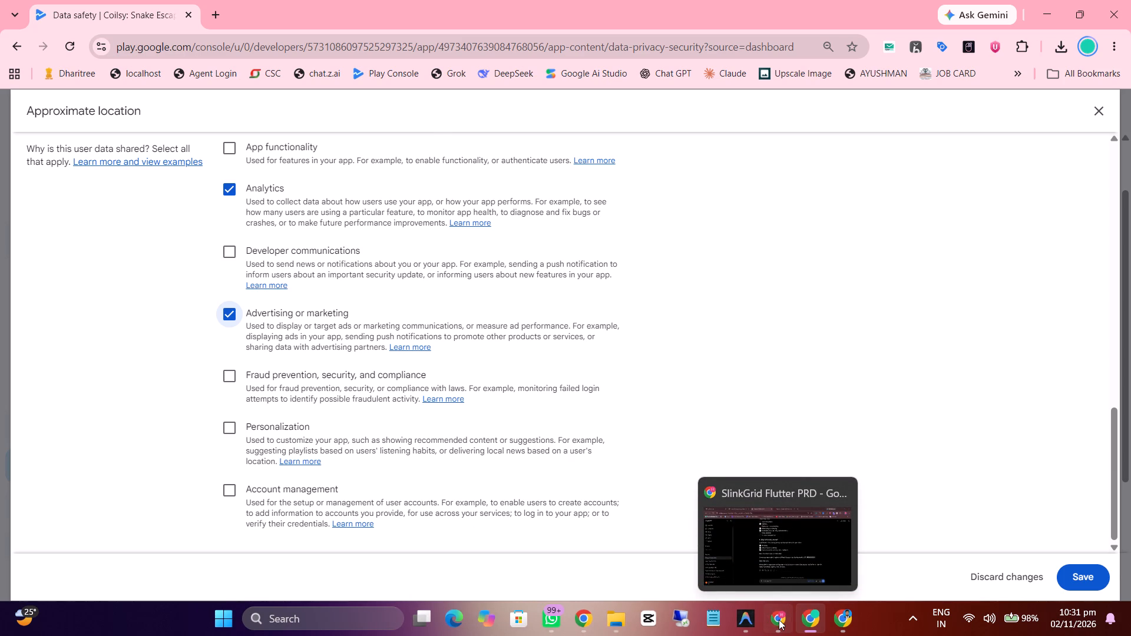
left_click(788, 618)
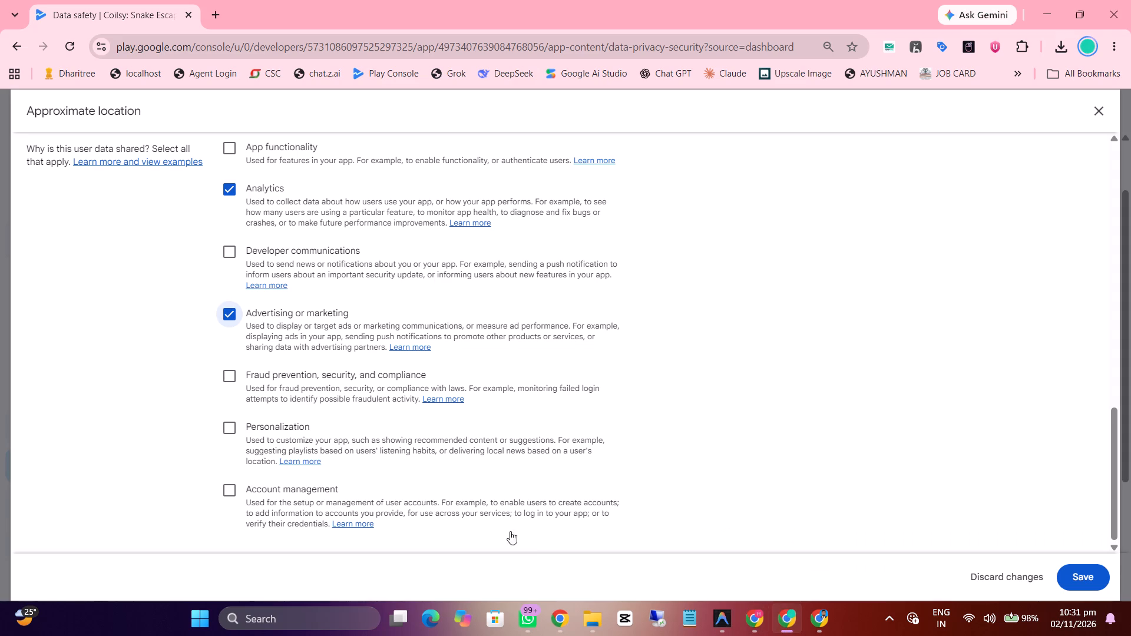
left_click(234, 379)
scroll(522, 463, "up", 2)
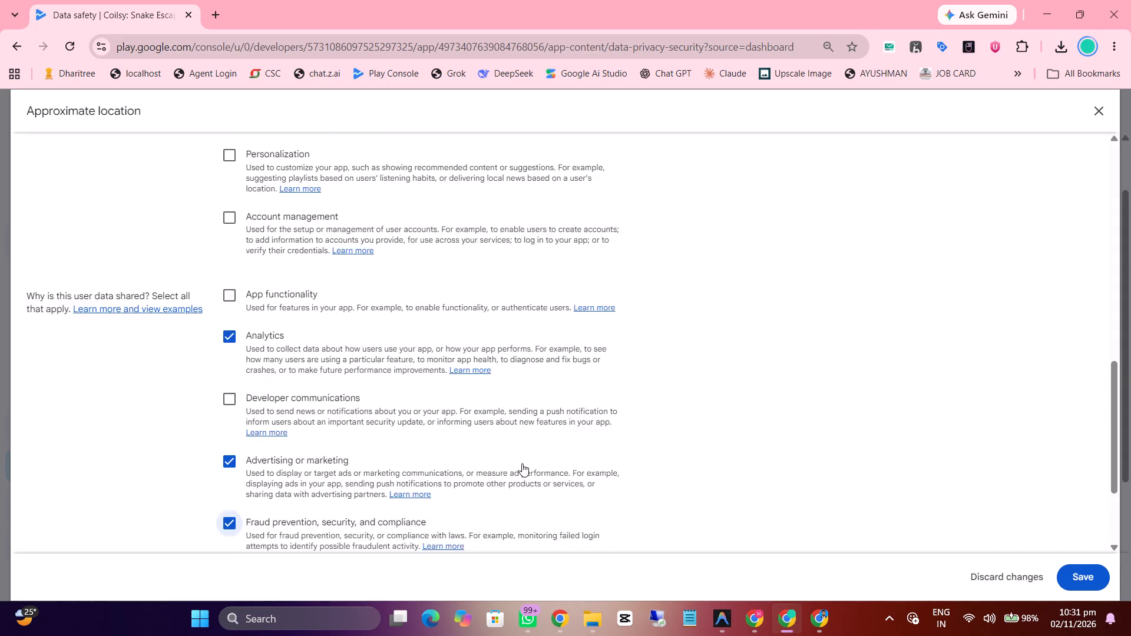
Review the selected Approximate location answers and save them.
scroll(522, 463, "up", 6)
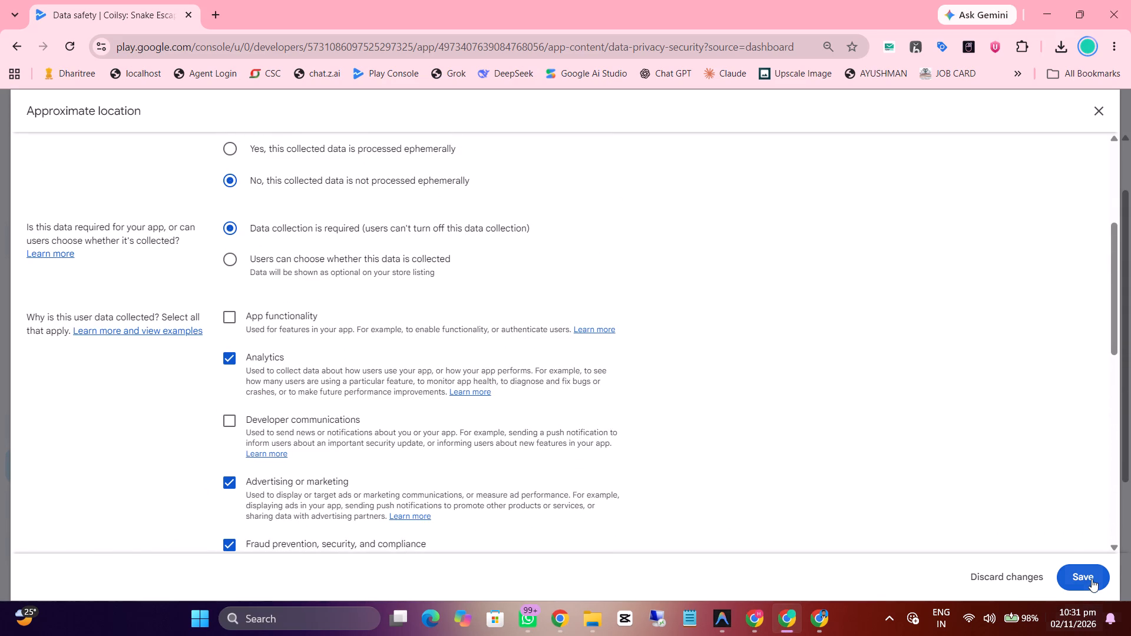
left_click(1086, 570)
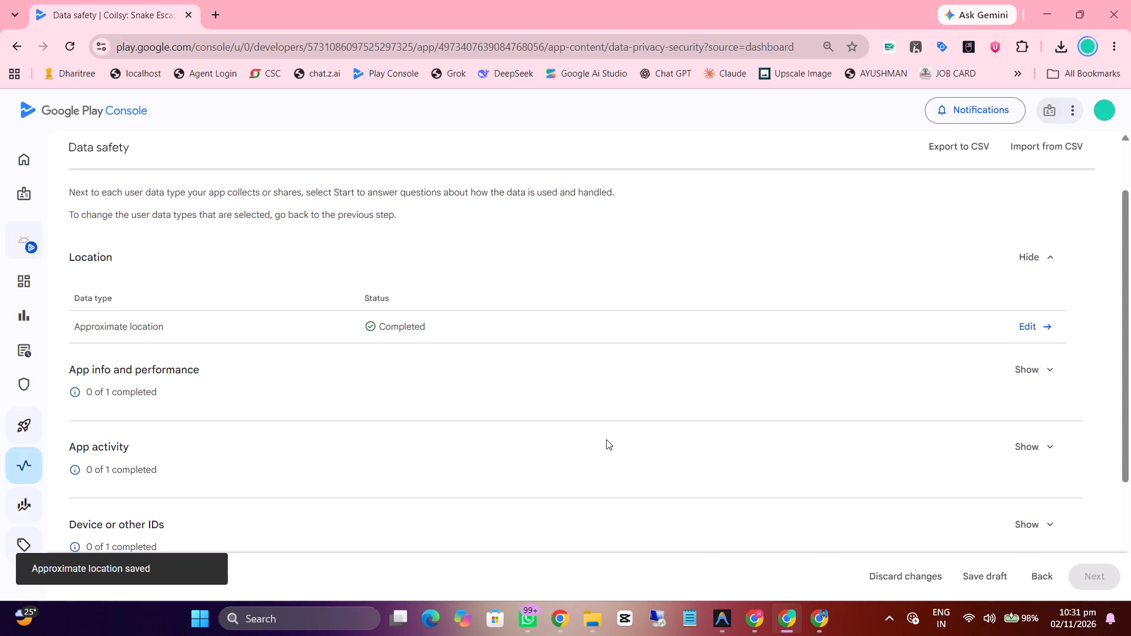
Expand the App info and performance section, look at the Diagnostics questions, and close them unanswered.
scroll(606, 439, "down", 2)
scroll(606, 439, "up", 2)
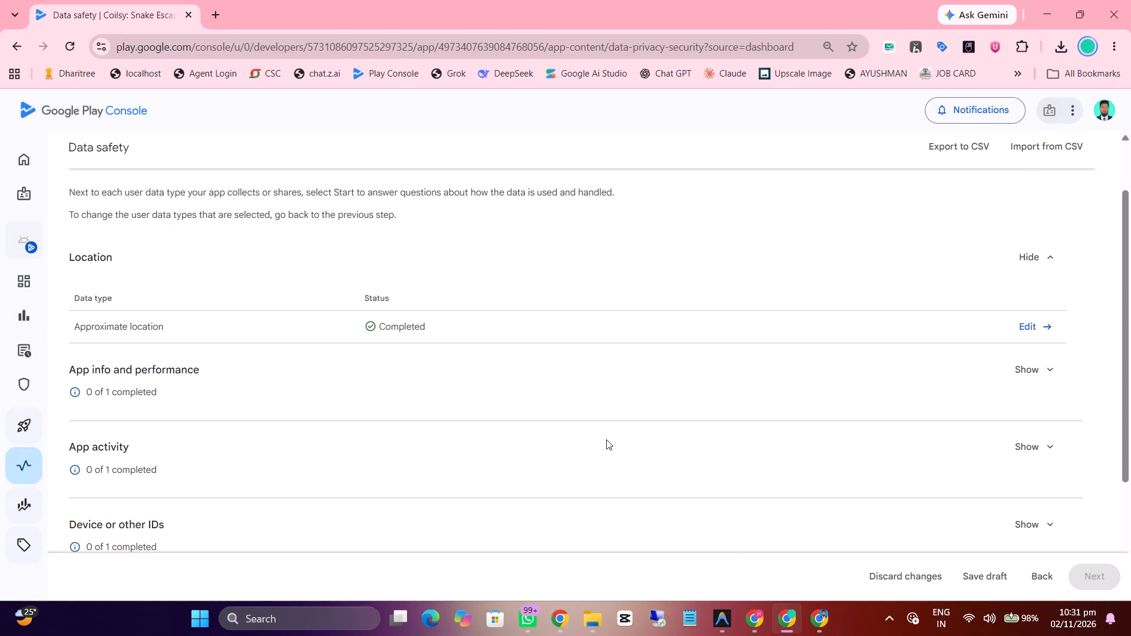
scroll(704, 390, "down", 2)
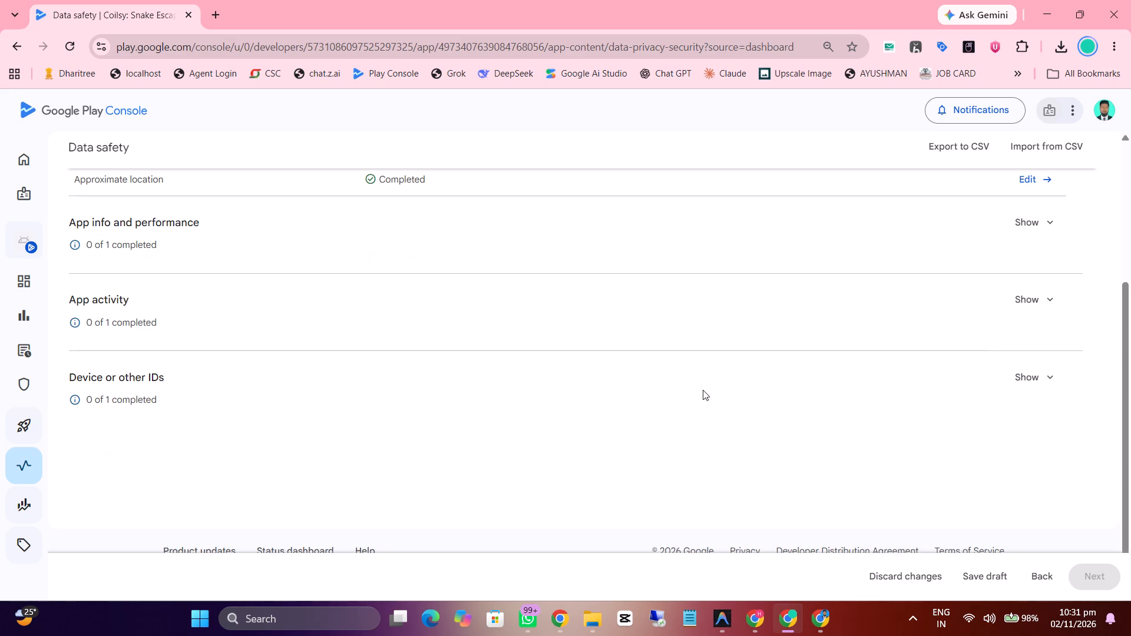
scroll(703, 390, "up", 1)
left_click(1039, 302)
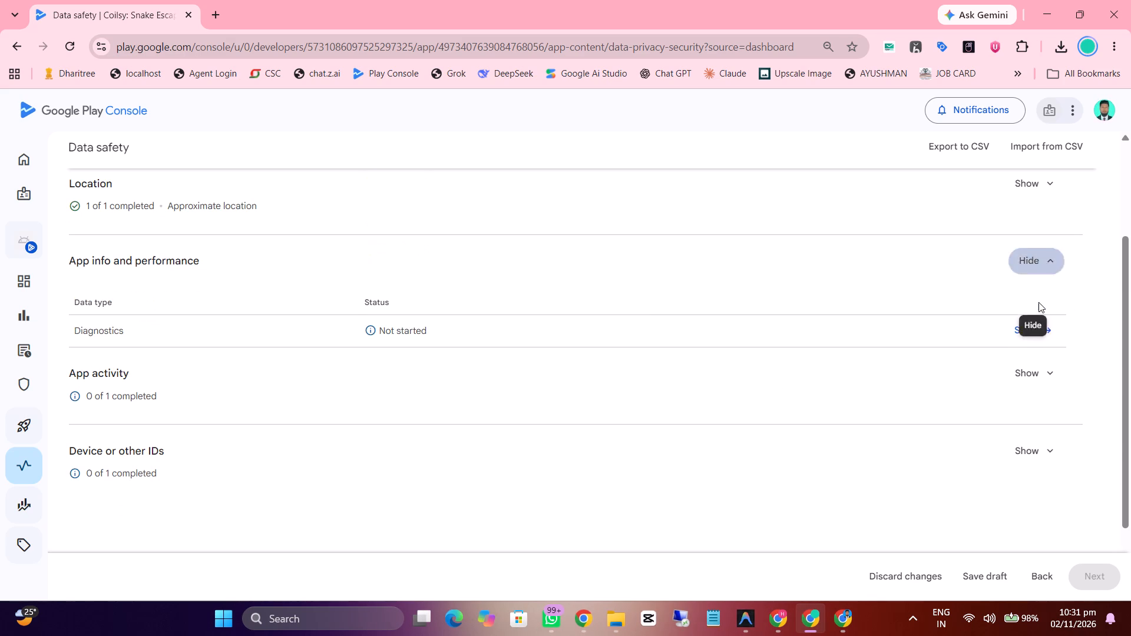
left_click(1025, 327)
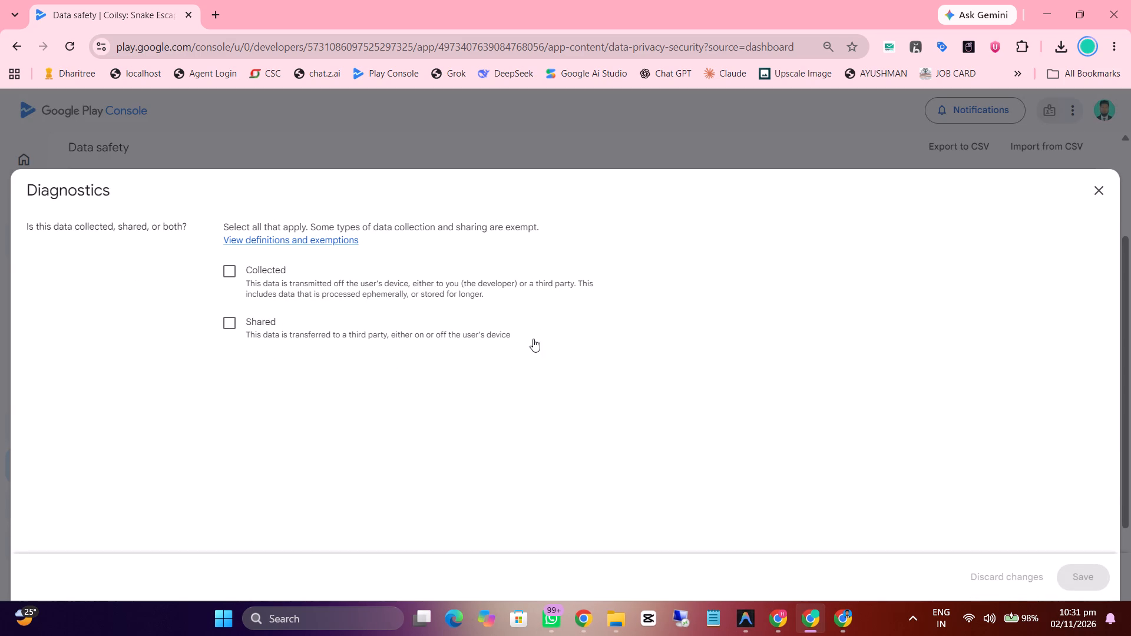
left_click(1096, 198)
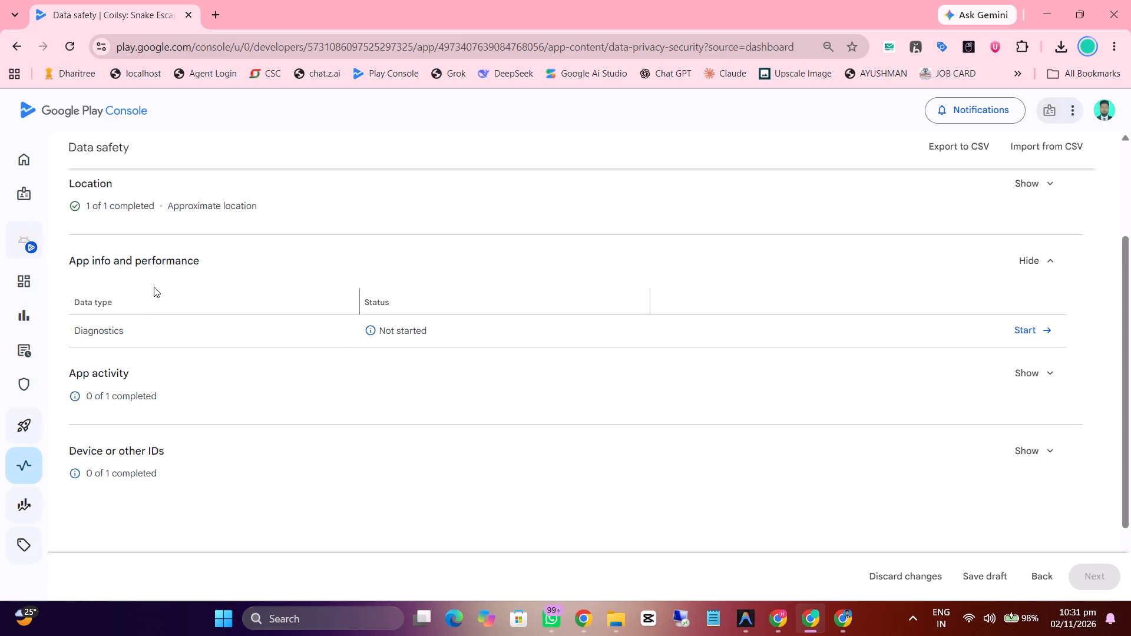
Copy the App info and performance heading together with its Diagnostics row and status.
scroll(197, 316, "up", 1)
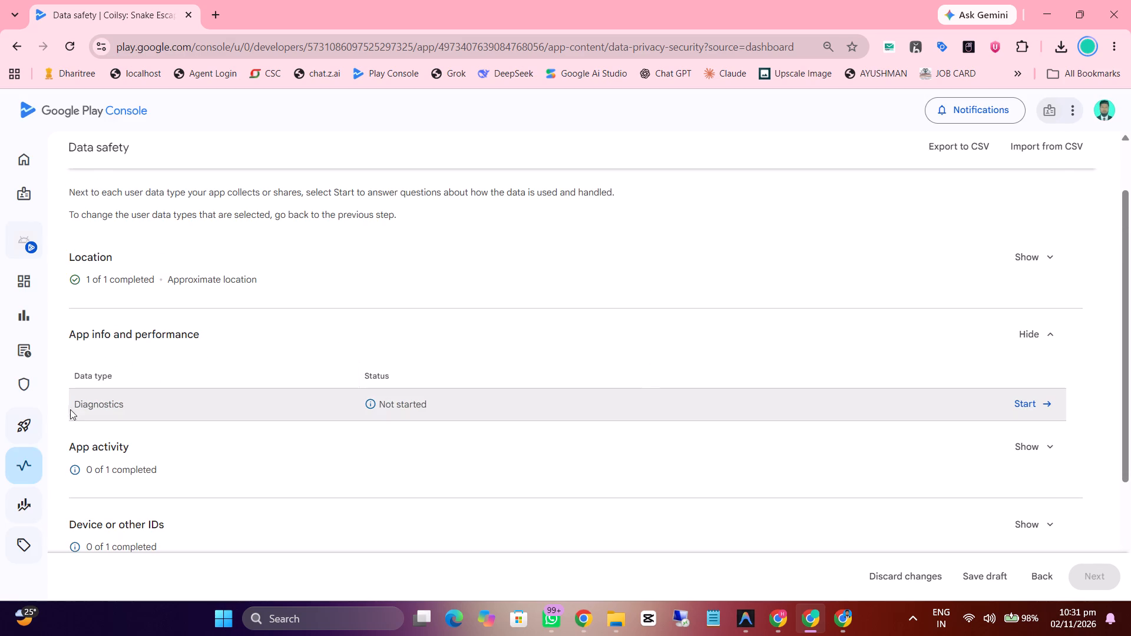
left_click_drag(61, 329, 224, 405)
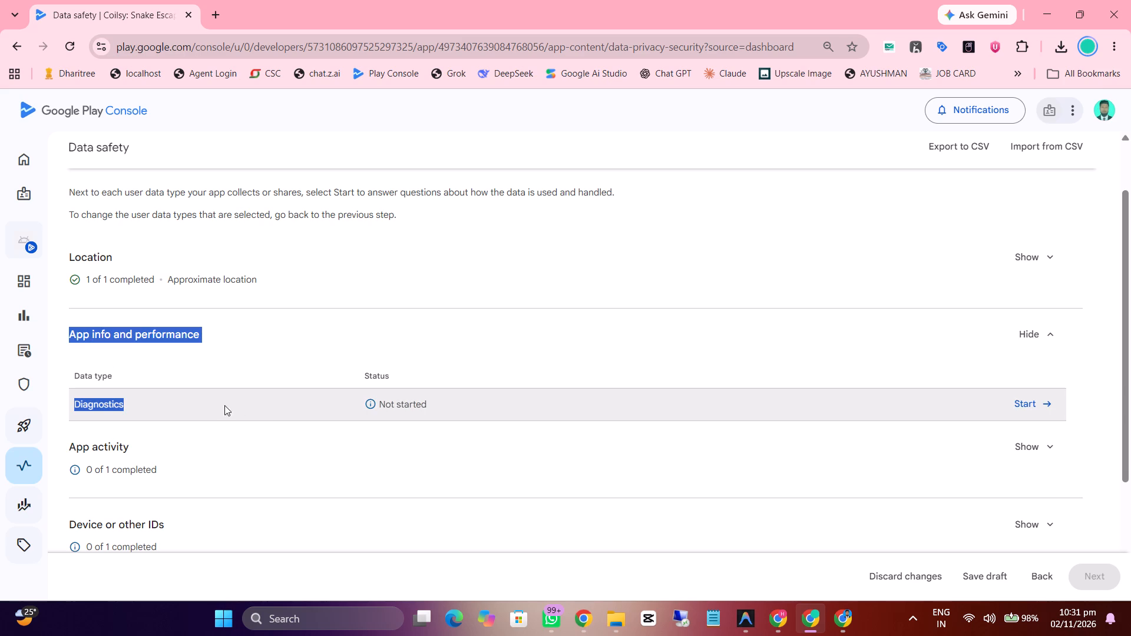
left_click_drag(224, 405, 540, 410)
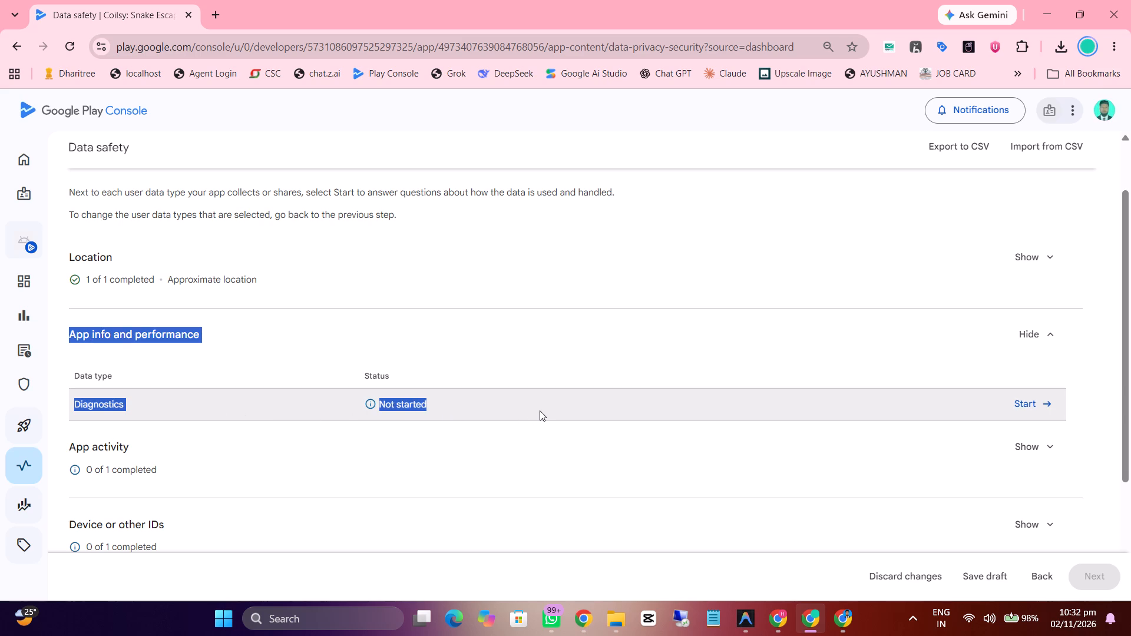
key("ctrl+c")
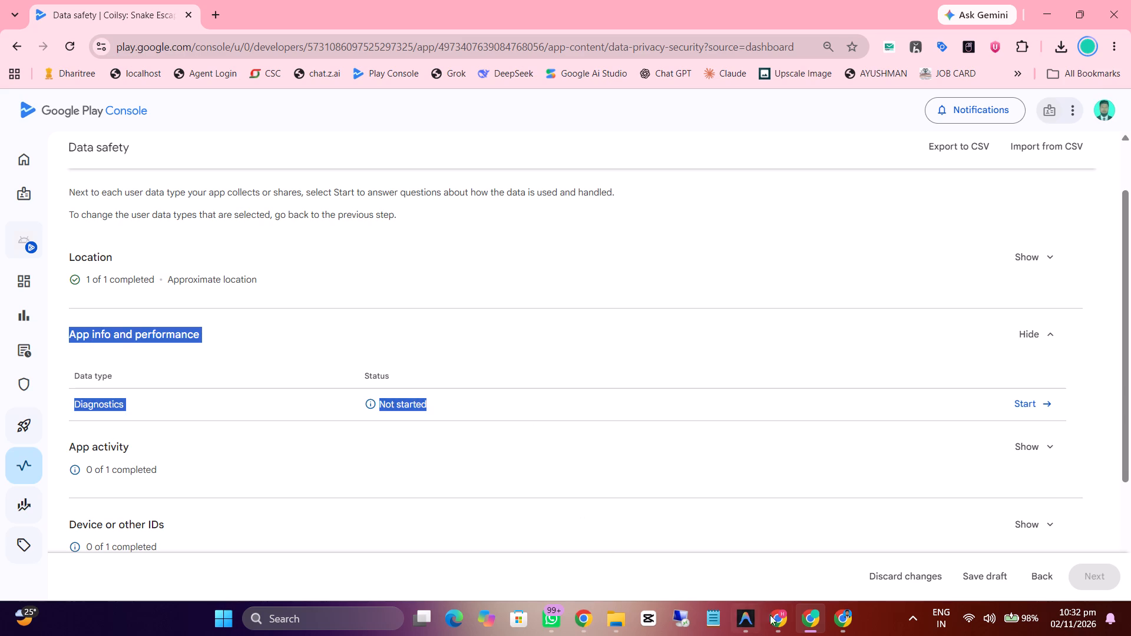
left_click(779, 618)
left_click(548, 571)
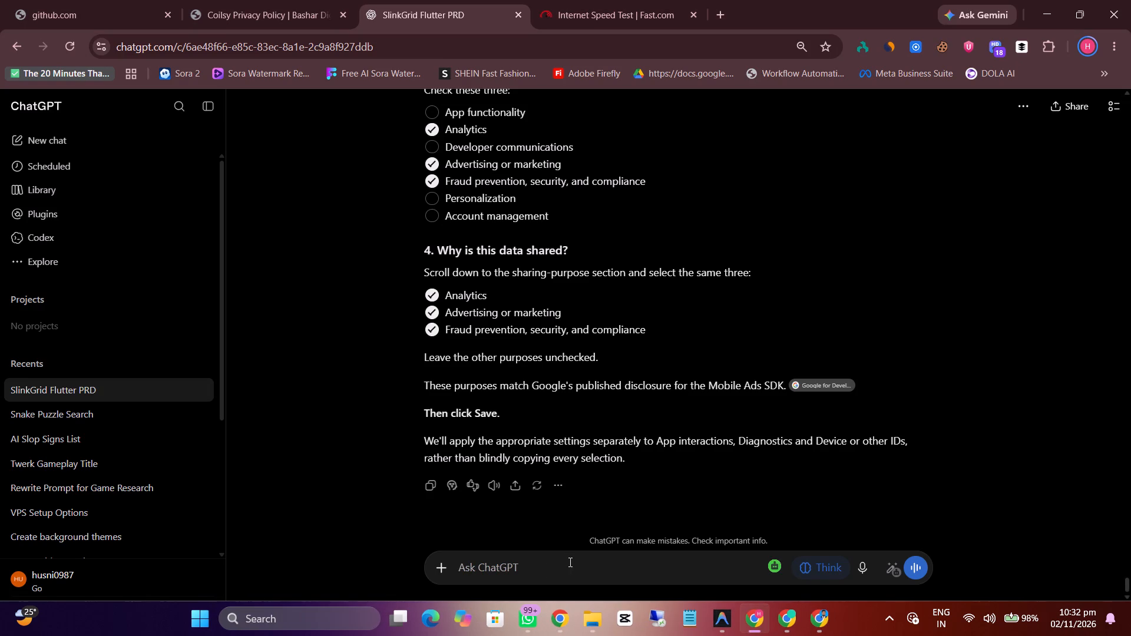
type("Sa")
key("BackSpace")
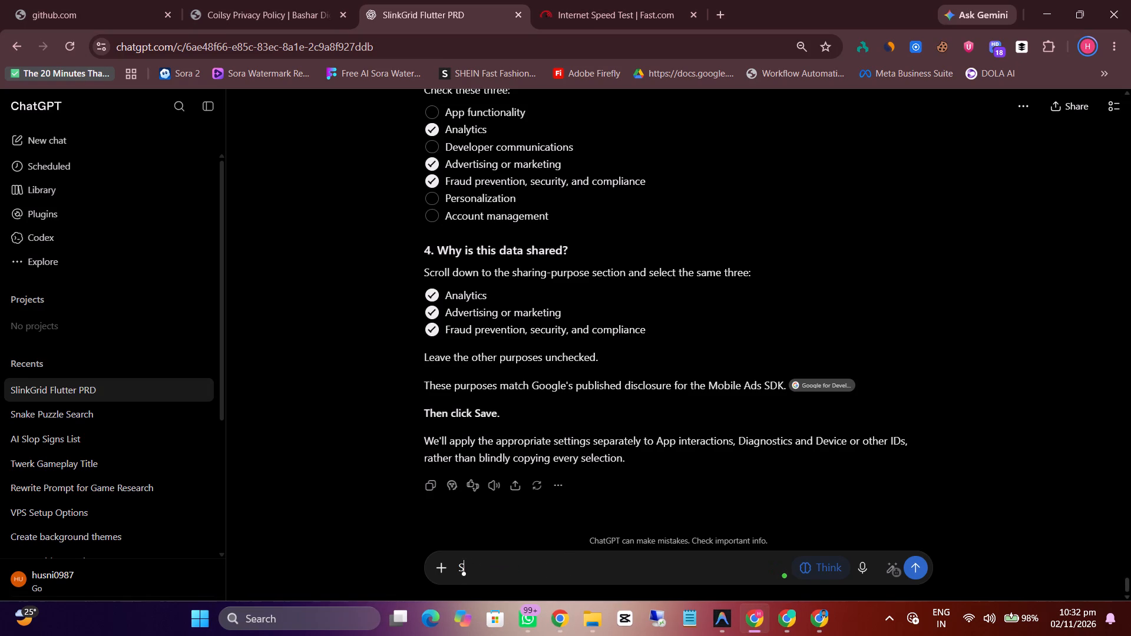
type("tarting this")
key("space")
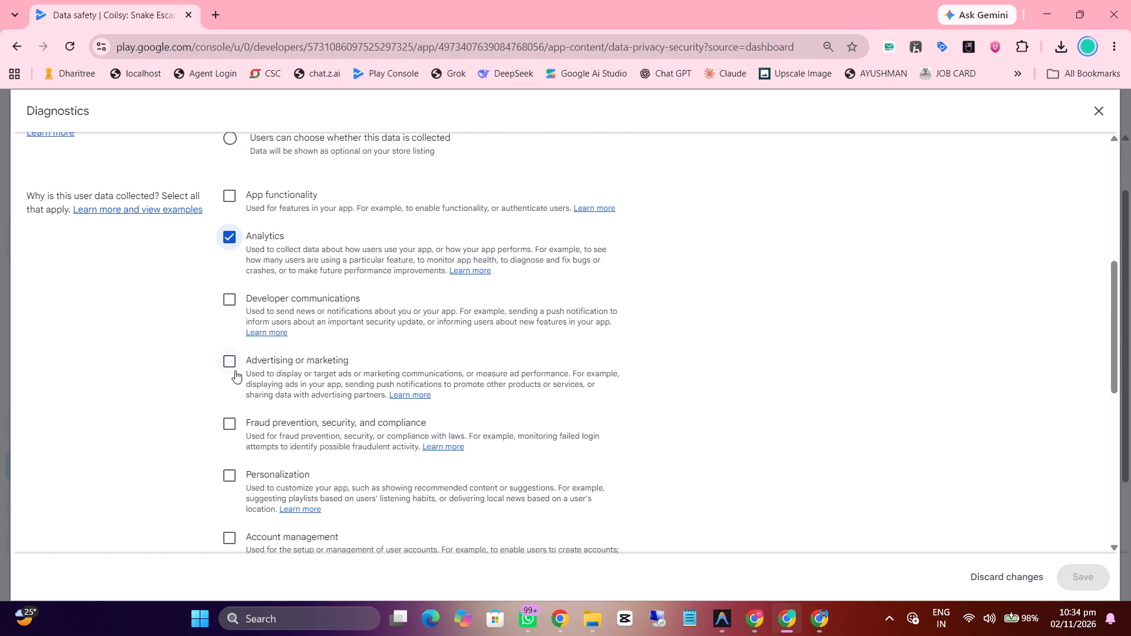
left_click(232, 365)
left_click(228, 426)
Select Analytics, Advertising or marketing, and Fraud prevention, security, and compliance as Diagnostics sharing purposes, and save the answers.
scroll(240, 425, "down", 3)
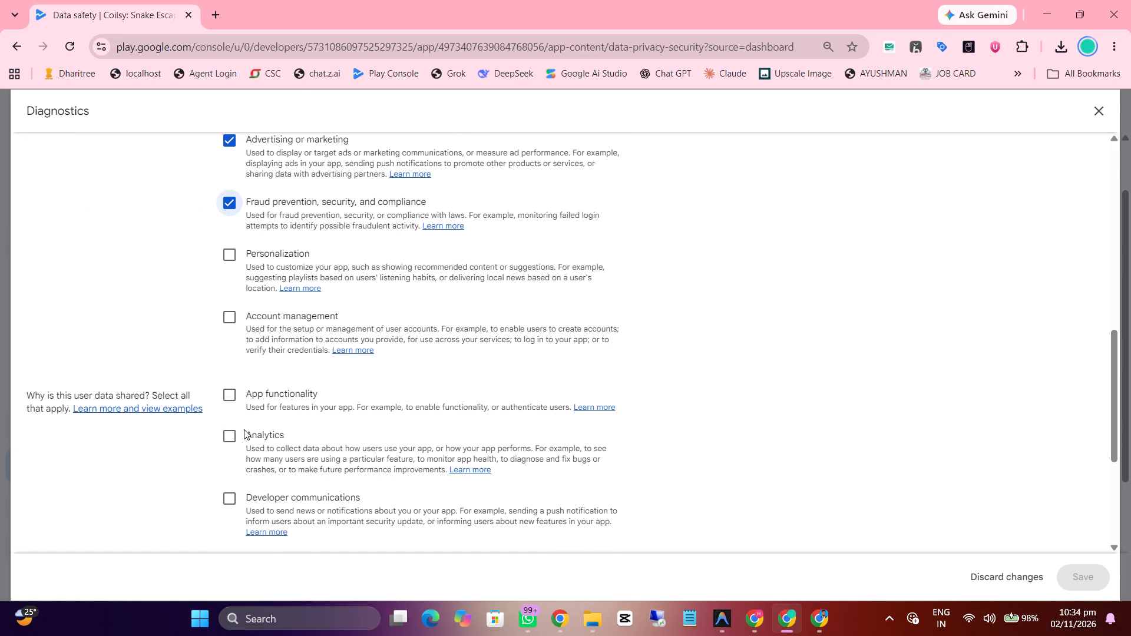
left_click(240, 432)
scroll(239, 432, "down", 3)
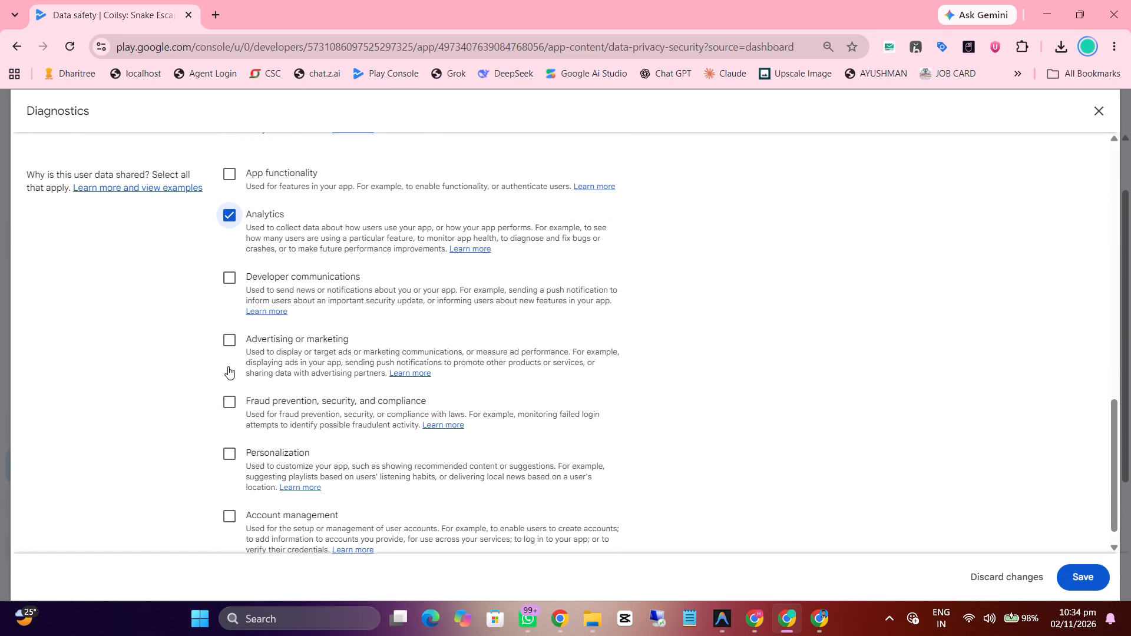
left_click(228, 339)
scroll(238, 469, "down", 1)
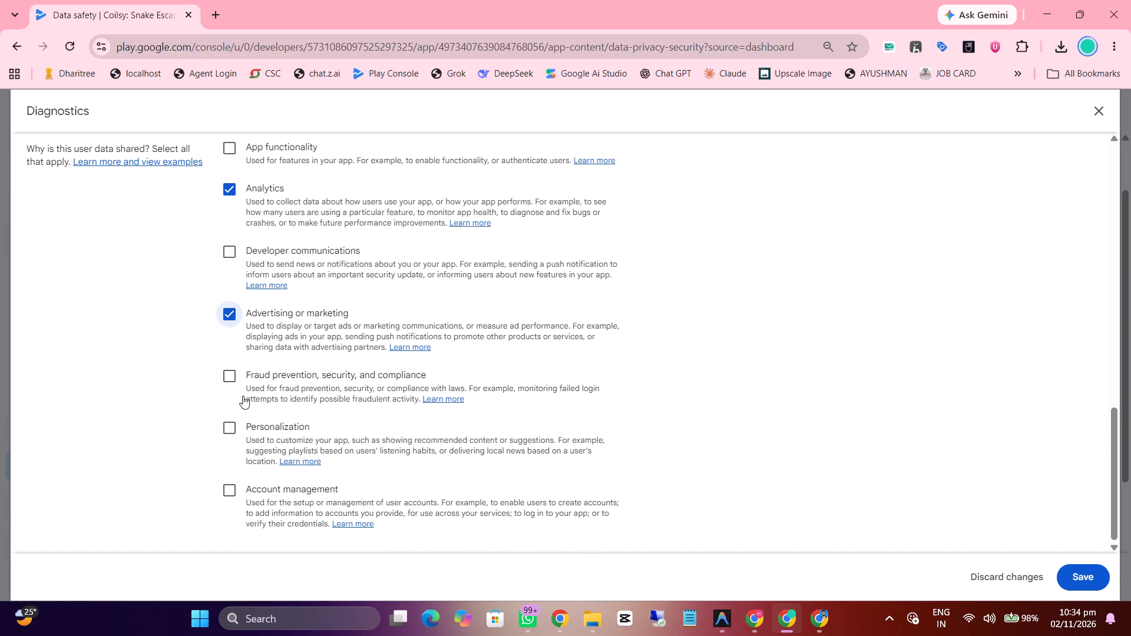
left_click(232, 377)
left_click(1090, 580)
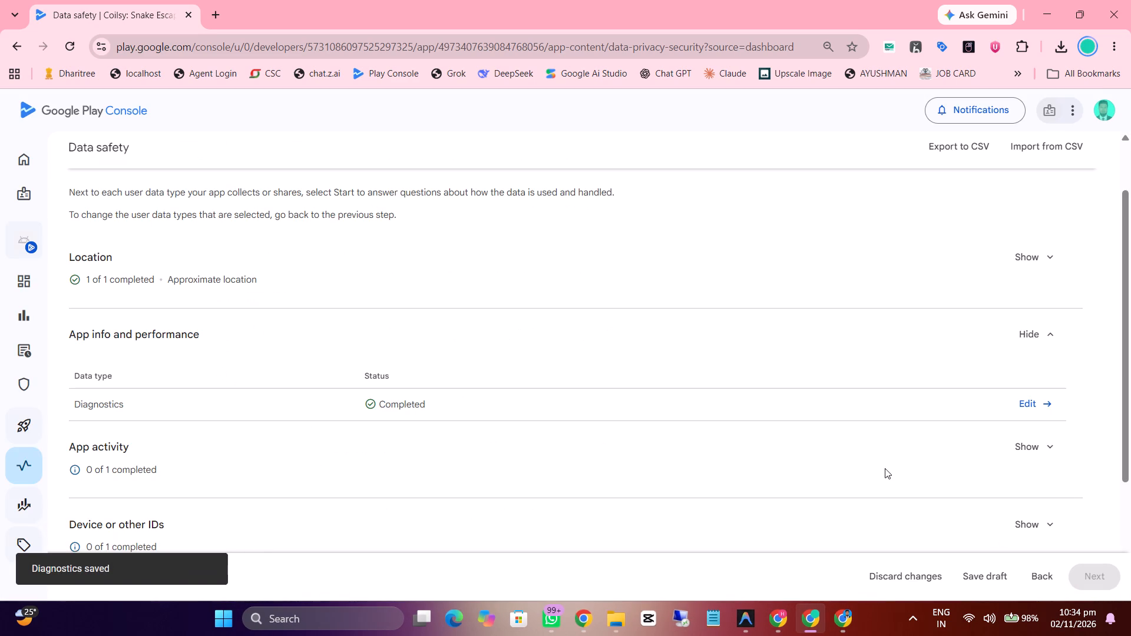
Start the App interactions questions under App activity and mark the data Collected, Shared, not processed ephemerally, and required.
scroll(786, 437, "down", 1)
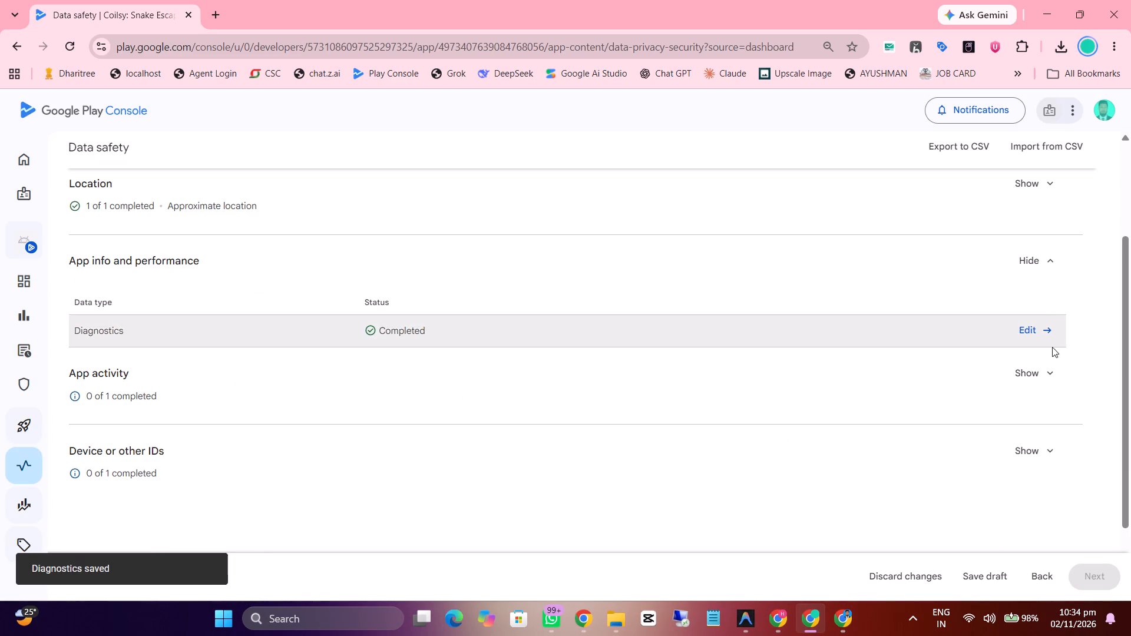
left_click(1039, 366)
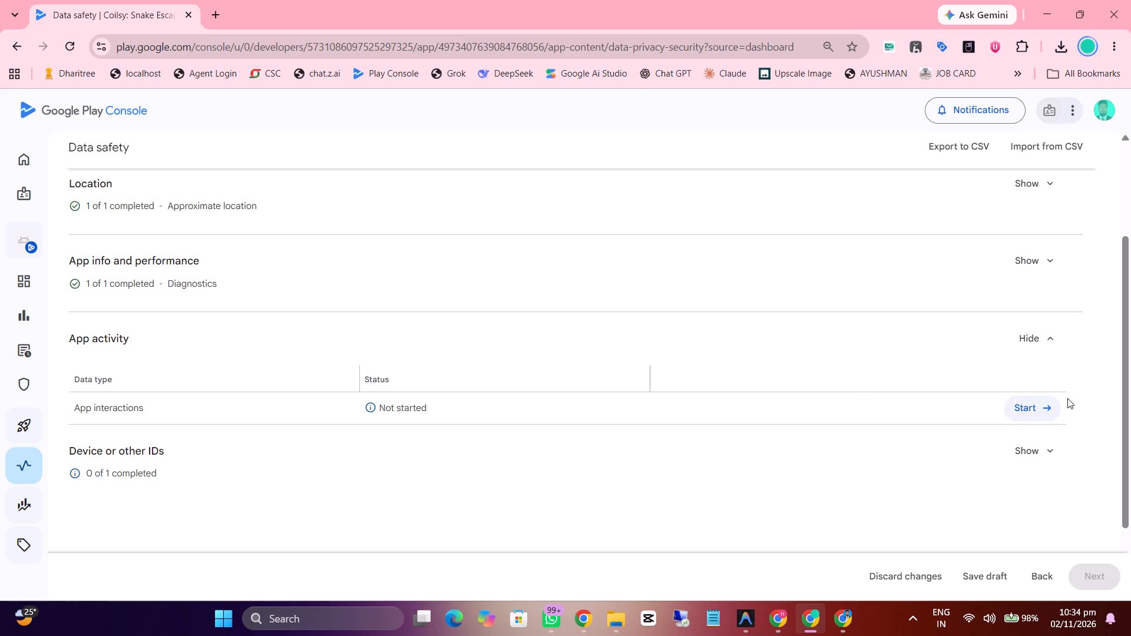
left_click(1039, 407)
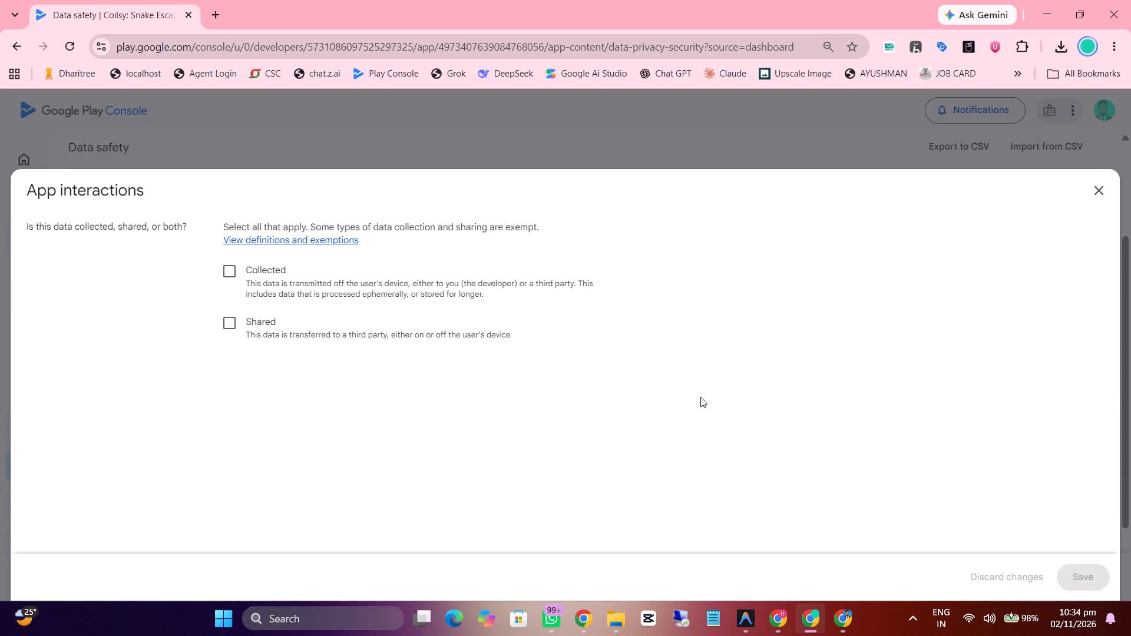
left_click(221, 266)
left_click(233, 323)
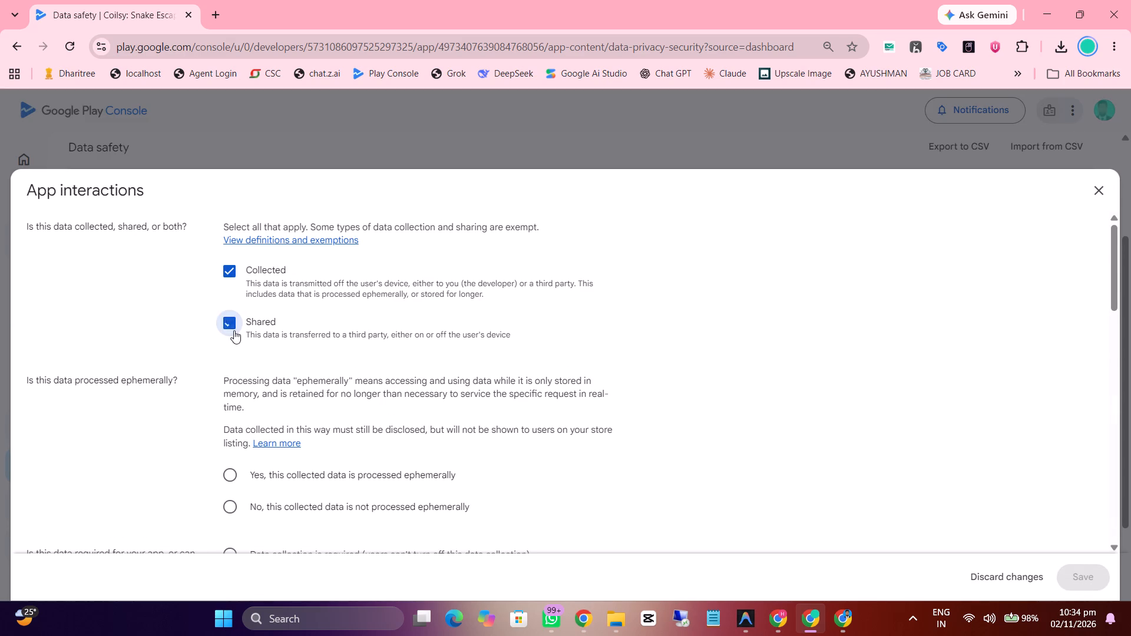
scroll(234, 330, "down", 1)
left_click(233, 355)
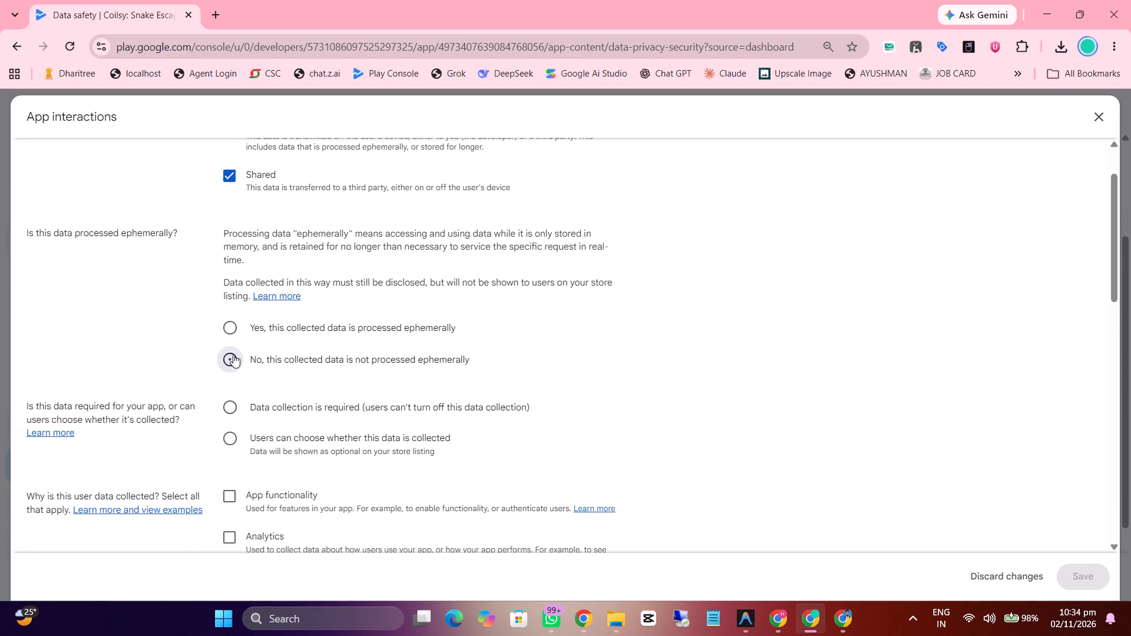
scroll(233, 355, "down", 2)
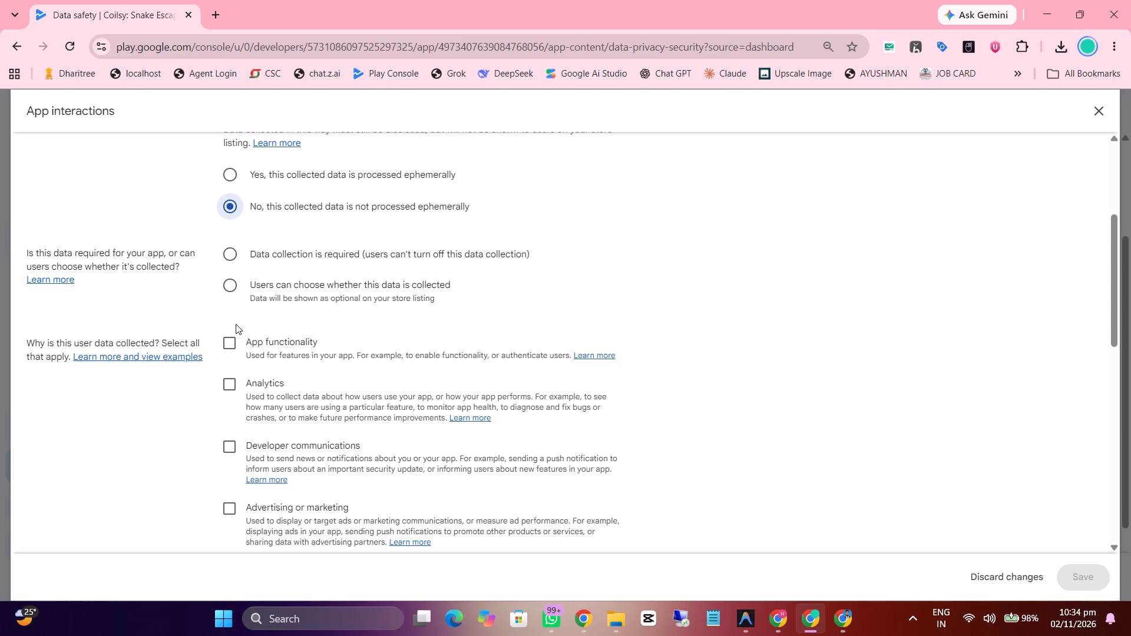
left_click(228, 259)
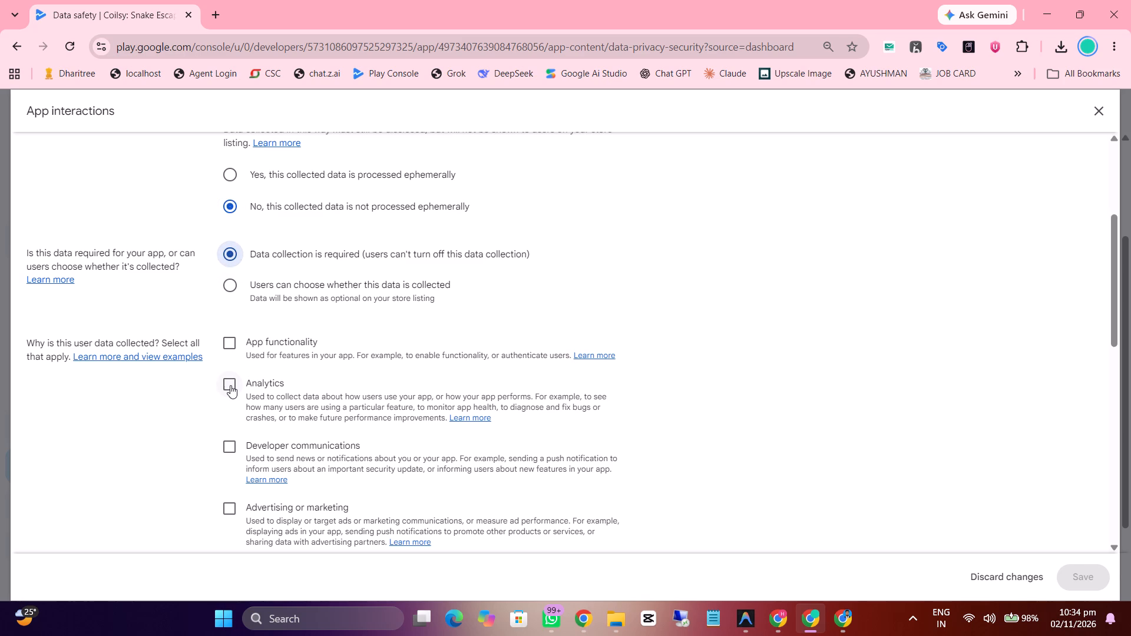
Select Analytics, Advertising or marketing, and Fraud prevention, security, and compliance as the collection purposes for App interactions.
left_click(230, 385)
scroll(231, 383, "down", 2)
left_click(229, 361)
scroll(230, 367, "down", 2)
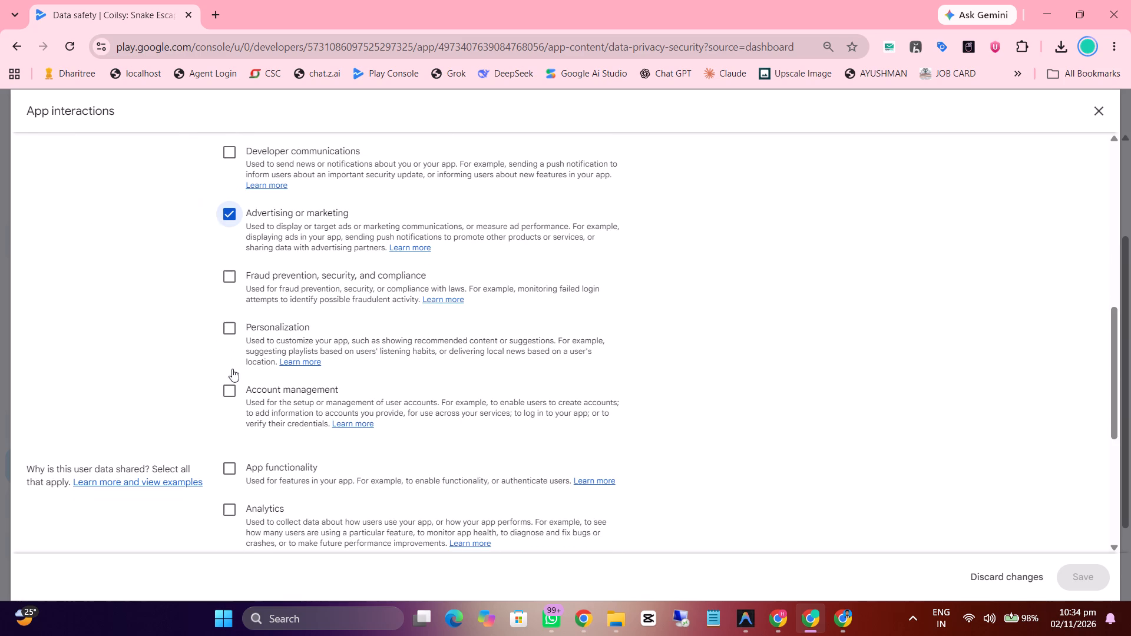
left_click(234, 280)
Select Analytics, Advertising or marketing, and Fraud prevention, security, and compliance as App interactions sharing purposes, and save the answers.
scroll(239, 294, "down", 1)
scroll(256, 364, "down", 2)
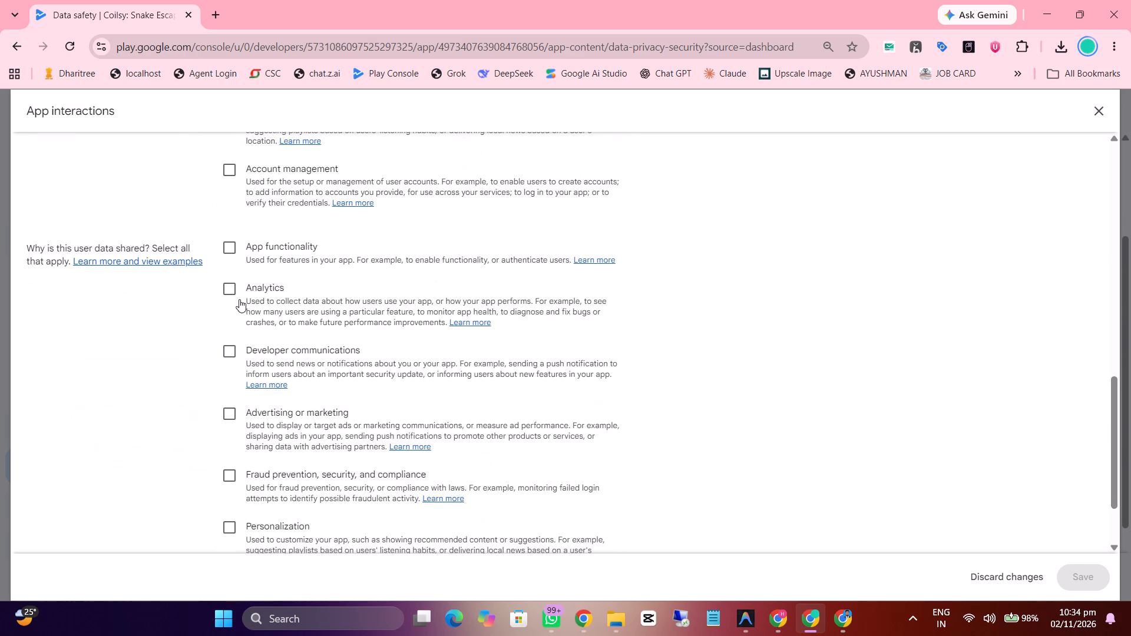
left_click(233, 287)
scroll(251, 376, "down", 2)
left_click(236, 314)
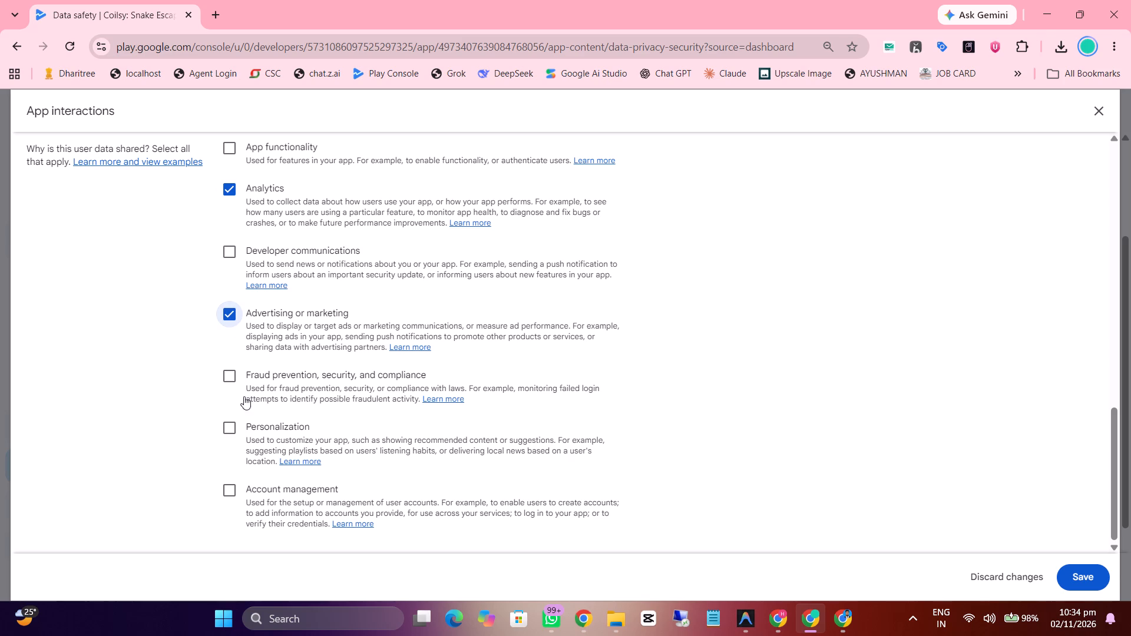
left_click(234, 381)
left_click(1094, 575)
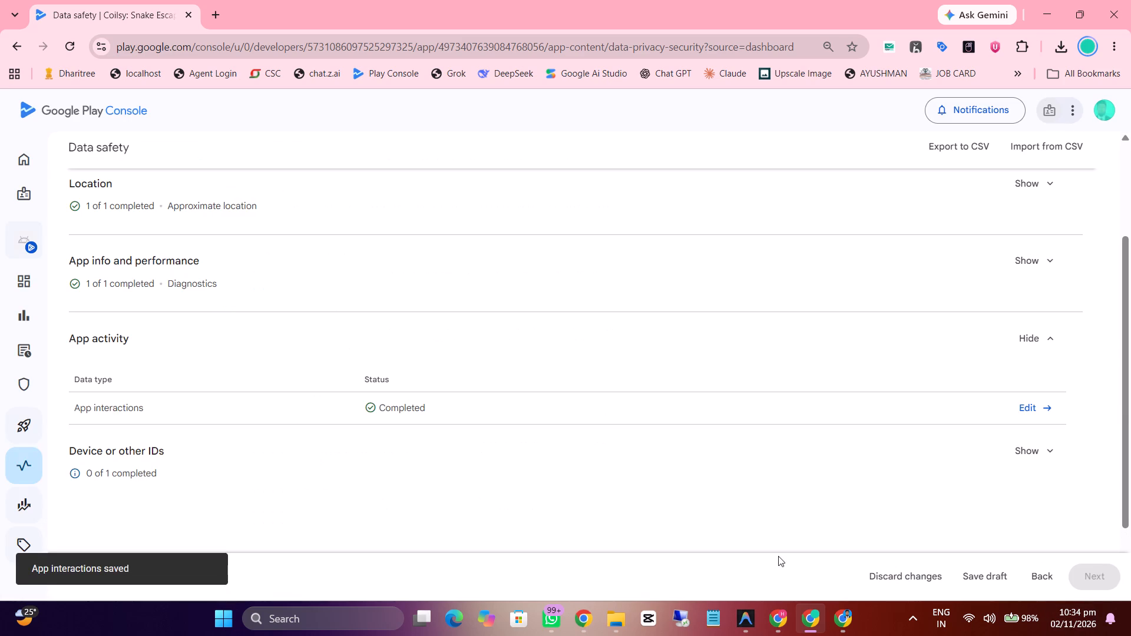
Start the Device or other IDs questions and mark the data Collected, Shared, and not processed ephemerally.
scroll(733, 483, "down", 2)
left_click(1049, 357)
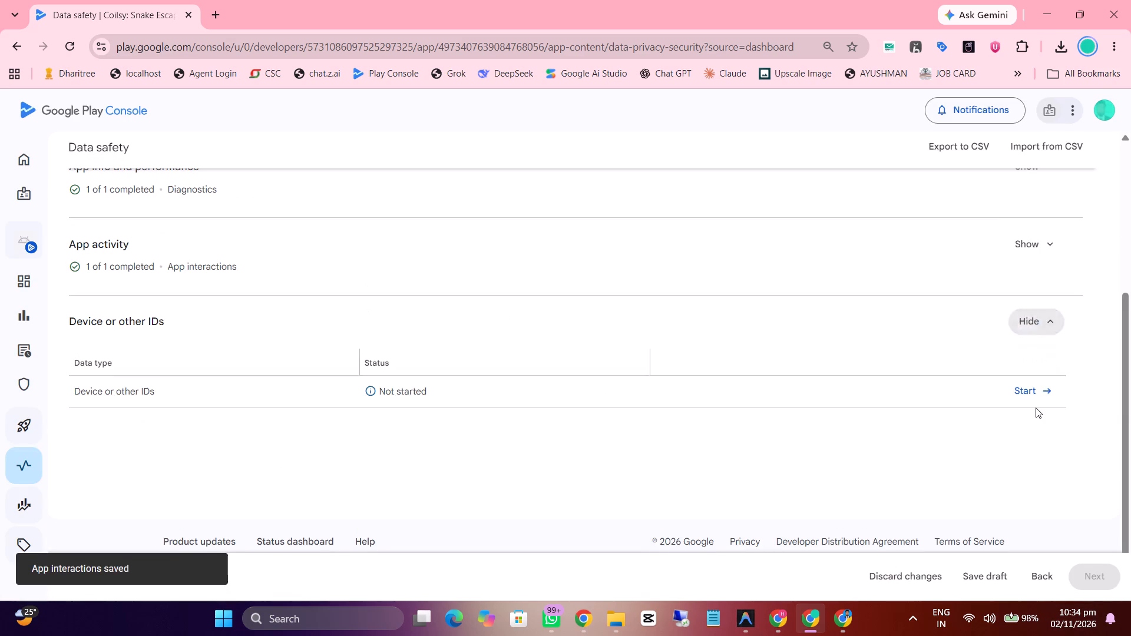
left_click(1031, 397)
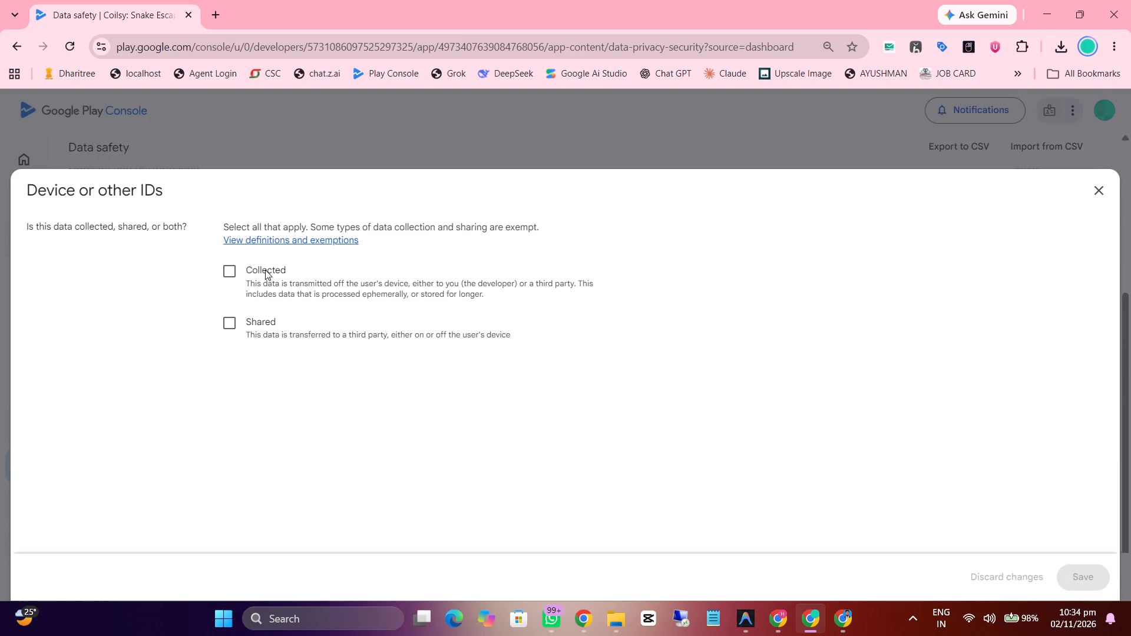
left_click(233, 267)
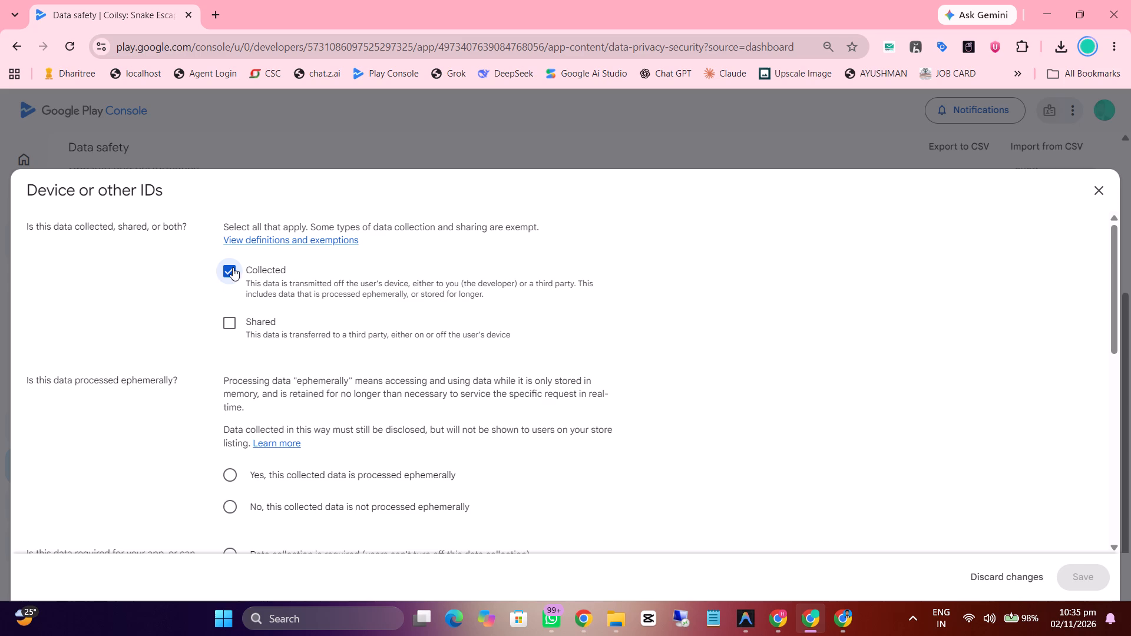
left_click(232, 314)
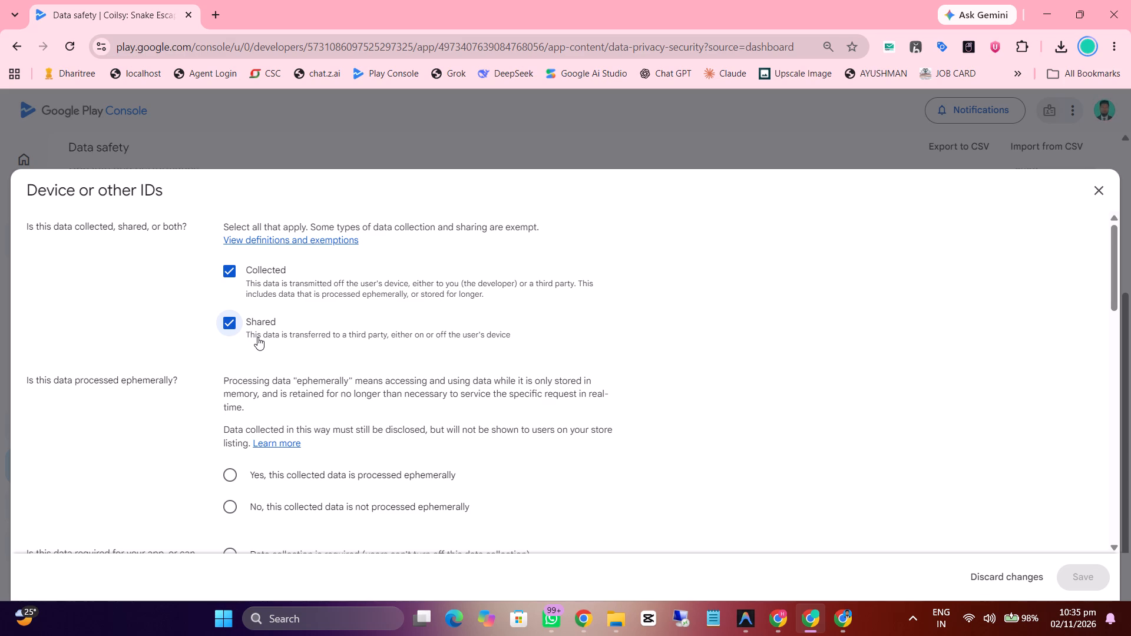
scroll(257, 337, "down", 1)
left_click(231, 357)
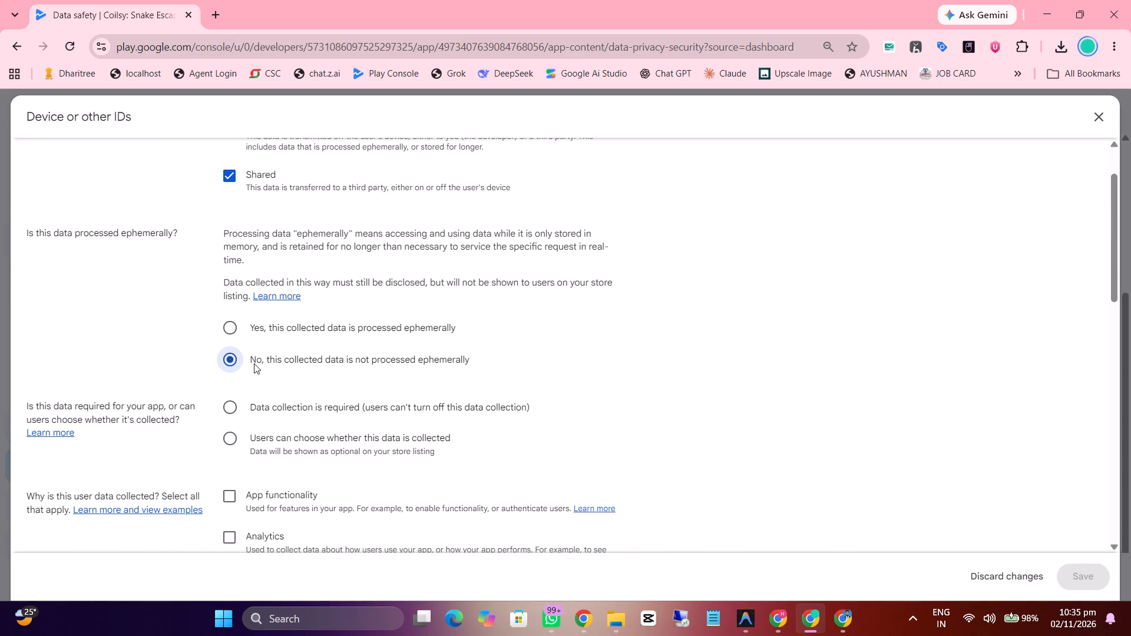
Copy the word "ephemerally" from the selected answer about ephemeral processing.
scroll(254, 363, "down", 2)
left_click_drag(421, 206, 424, 206)
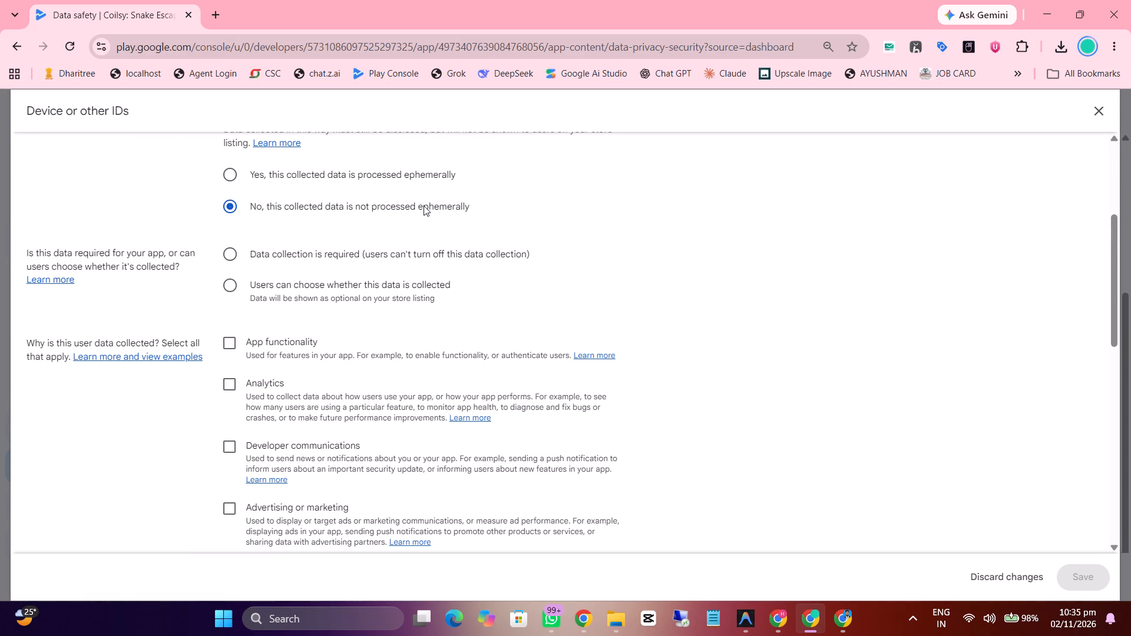
left_click_drag(424, 206, 458, 214)
left_click(416, 208)
left_click_drag(419, 209, 474, 212)
key("ctrl+c")
Search Google in a new browser tab for "ephemerally meaning" and read the definition.
left_click(215, 0)
key("ctrl+v")
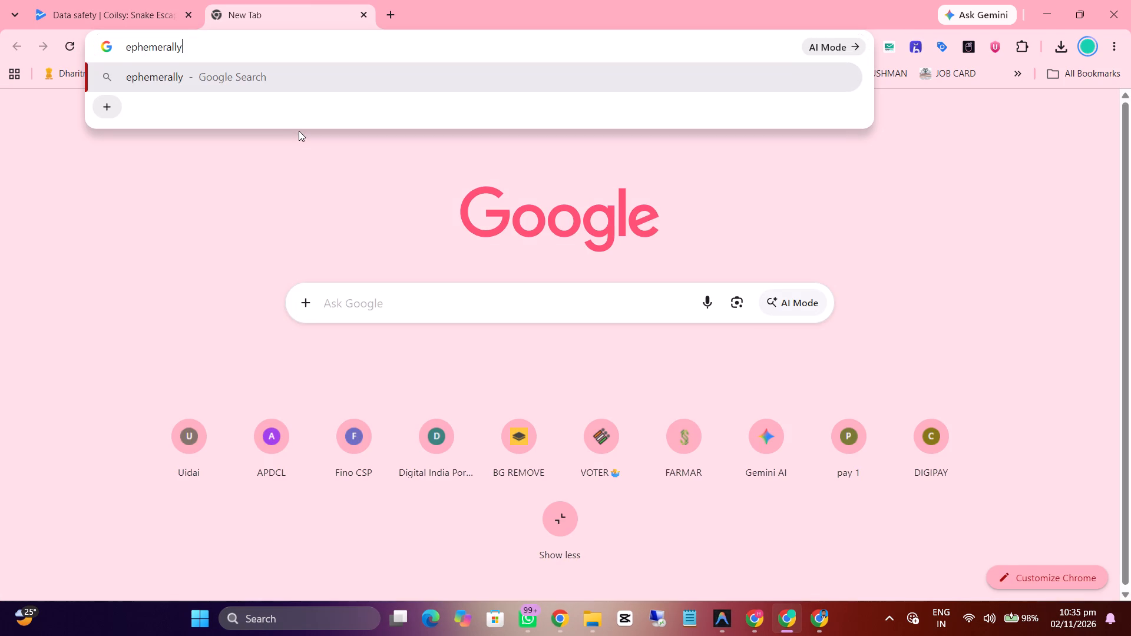
key("space")
type("m")
left_click(292, 108)
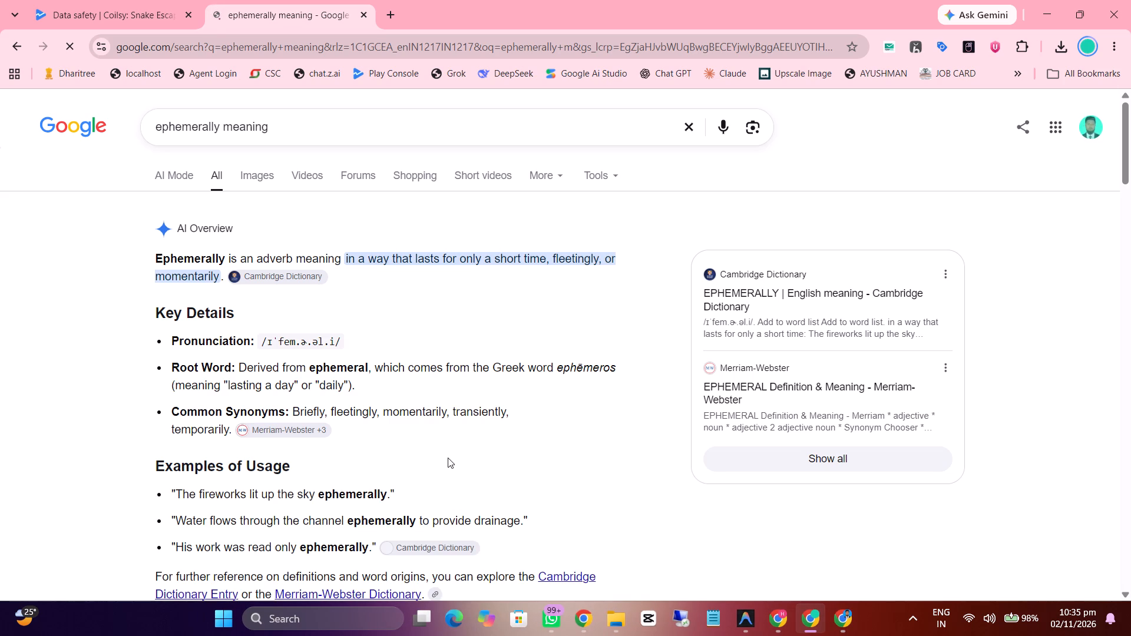
scroll(448, 458, "down", 2)
scroll(352, 381, "up", 3)
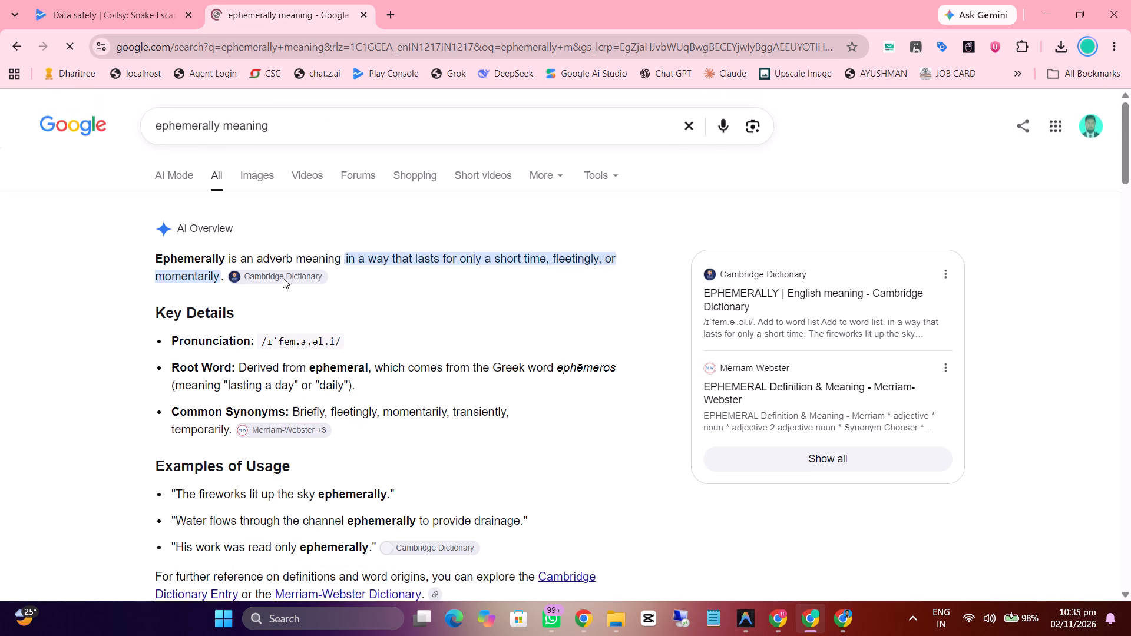
Refine the Google search to "processed ephemerally meaning" and read the explanation.
left_click(156, 122)
type("pro")
type("ce")
type("ssed")
key("space")
key("Return")
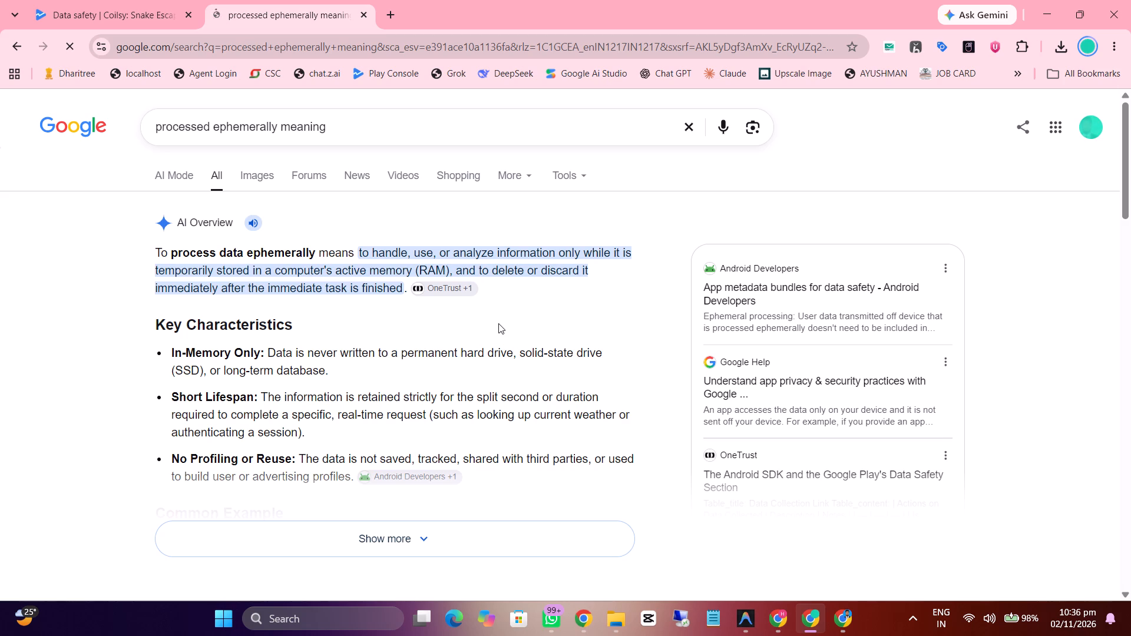
Back in Play Console, mark Device or other IDs collection as required, for Analytics, Advertising or marketing, and Fraud prevention, security, and compliance.
left_click(95, 0)
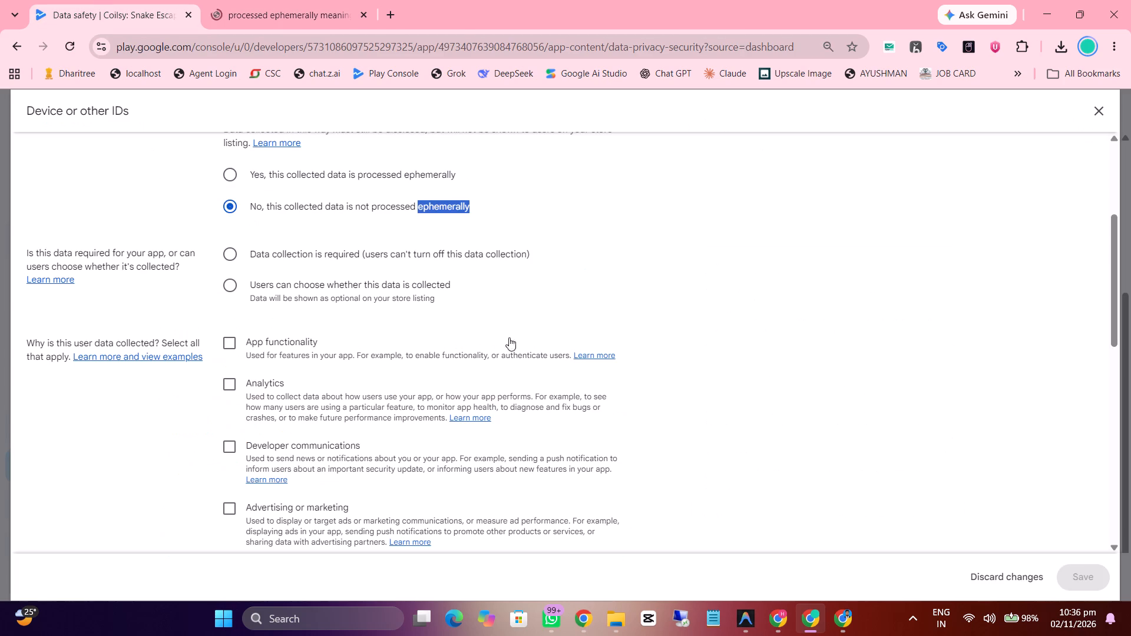
left_click(240, 252)
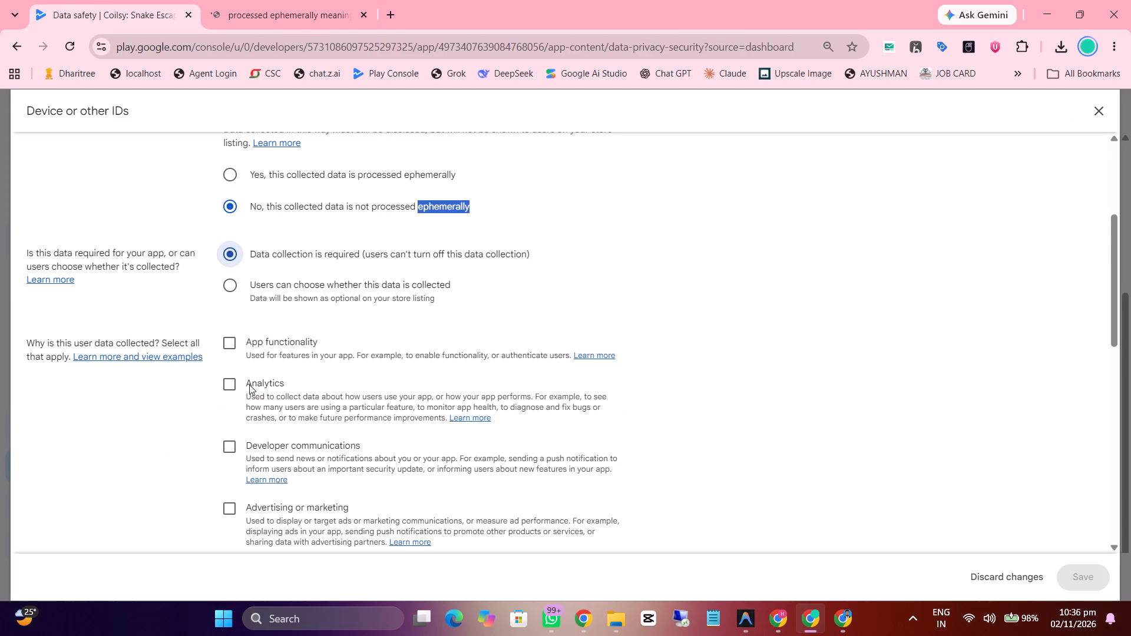
left_click(236, 381)
scroll(270, 402, "down", 2)
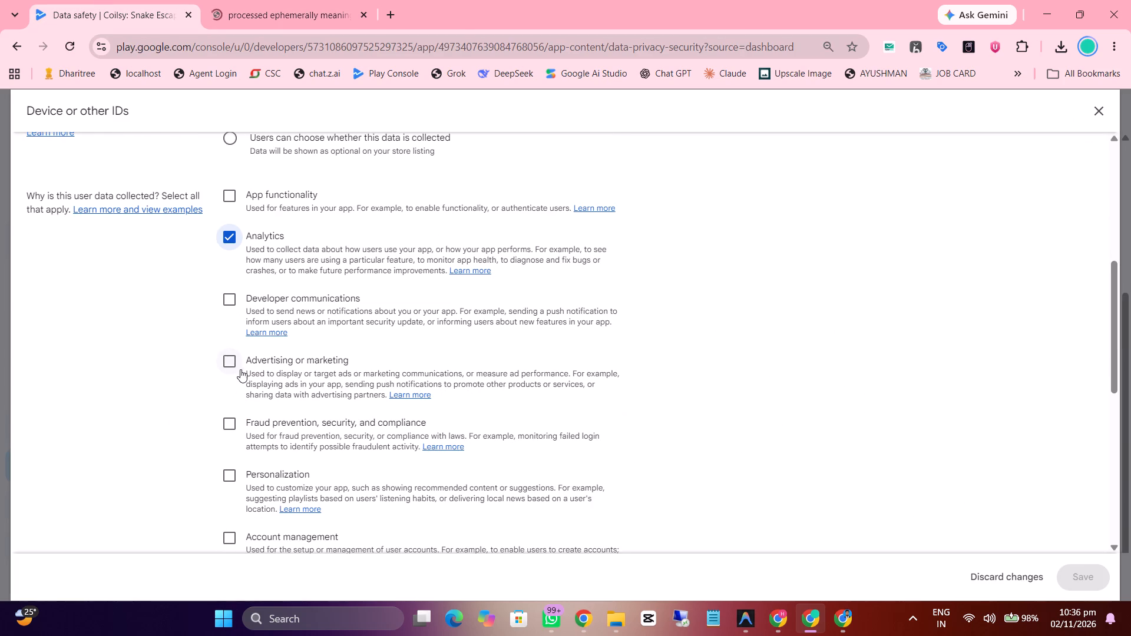
left_click(237, 367)
scroll(237, 366, "down", 1)
left_click(232, 347)
Select Analytics, Advertising or marketing, and Fraud prevention, security, and compliance as Device or other IDs sharing purposes, and save the answers.
scroll(260, 409, "down", 4)
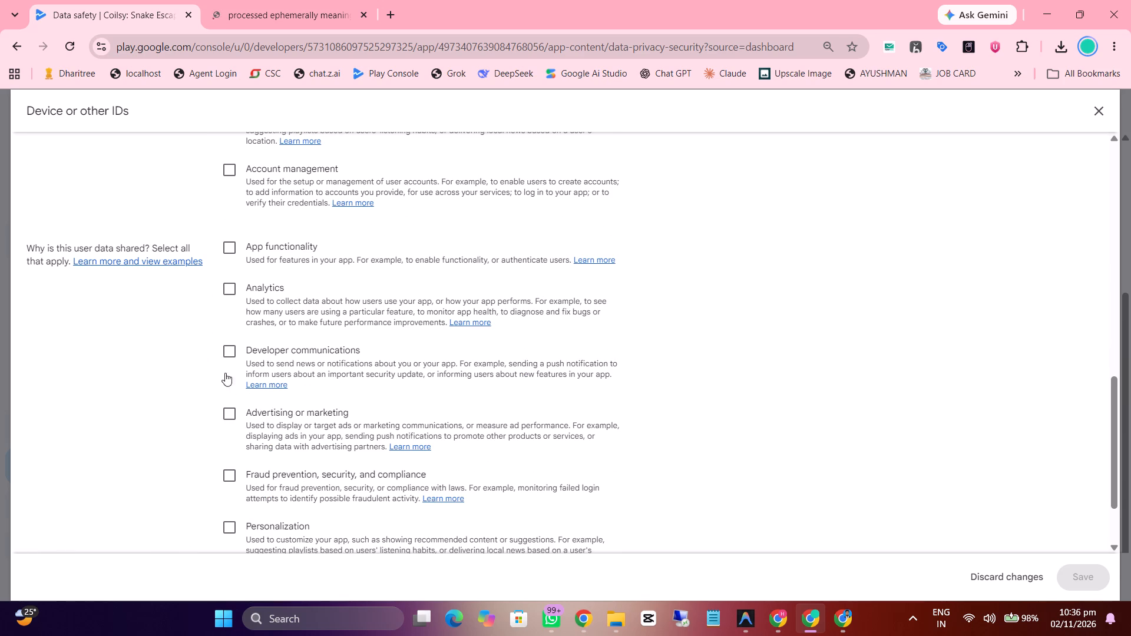
left_click(234, 287)
left_click(219, 411)
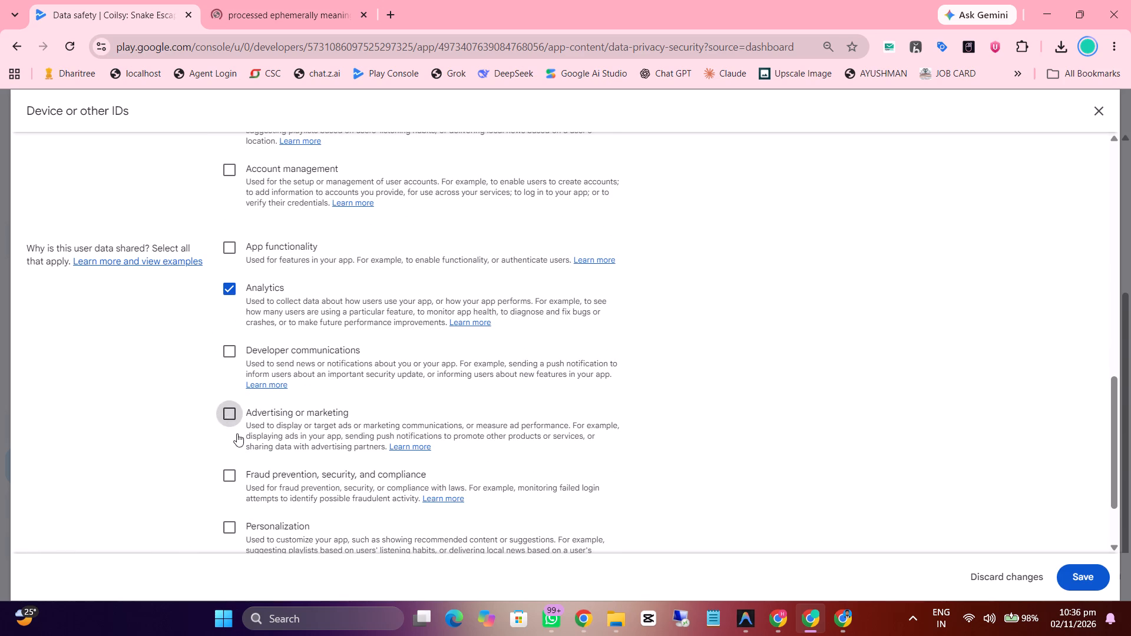
left_click(230, 473)
scroll(307, 452, "down", 6)
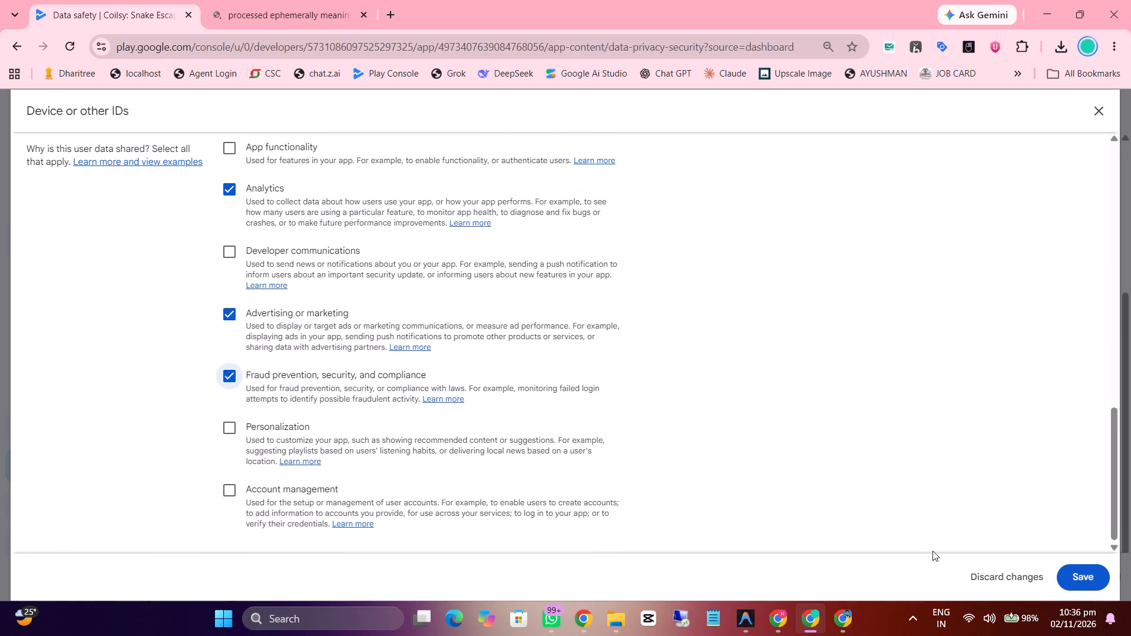
left_click(1092, 578)
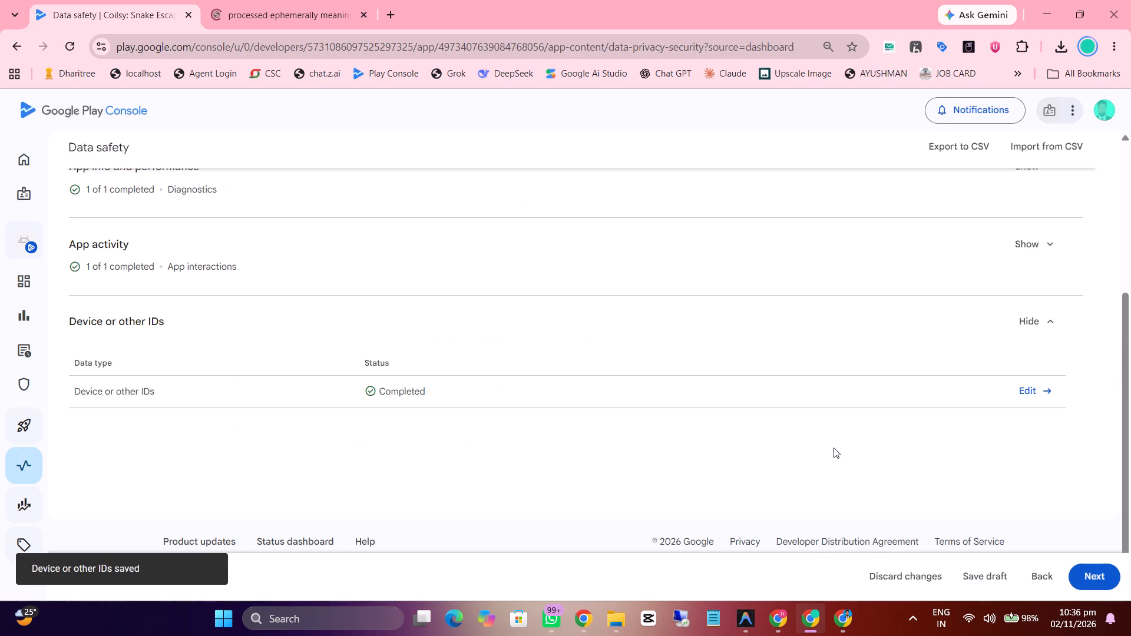
Advance the Data safety form to the store listing preview and save the whole declaration.
scroll(856, 429, "down", 5)
left_click(1102, 578)
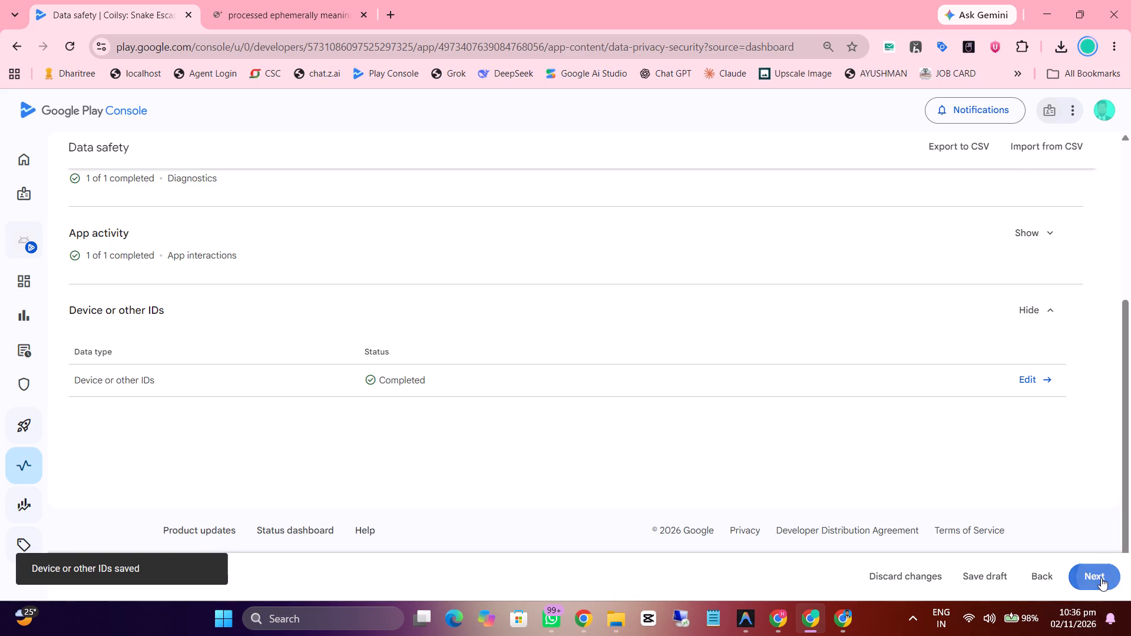
scroll(715, 435, "down", 4)
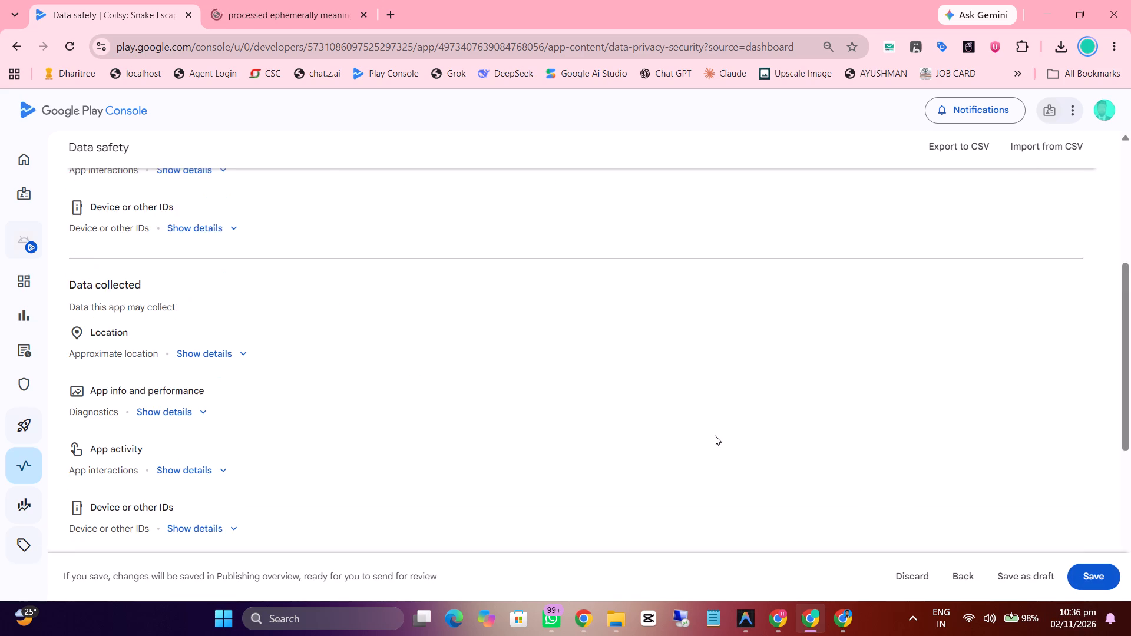
scroll(715, 435, "down", 6)
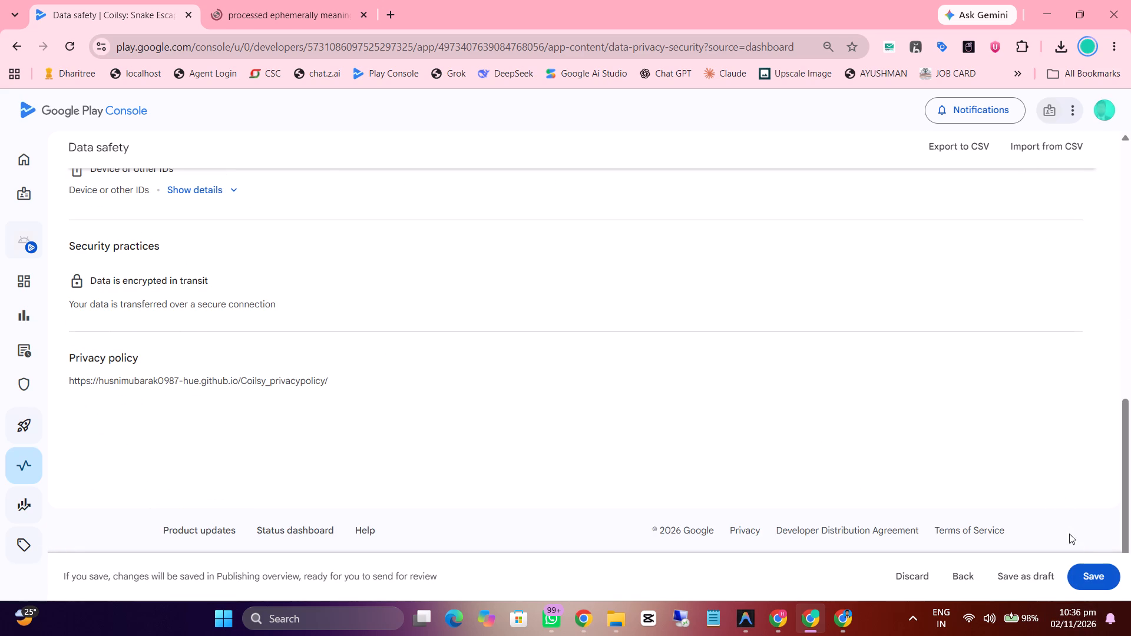
left_click(1087, 575)
Review the Data safety store listing preview, covering shared data, collected data, security practices and privacy policy.
scroll(558, 424, "up", 2)
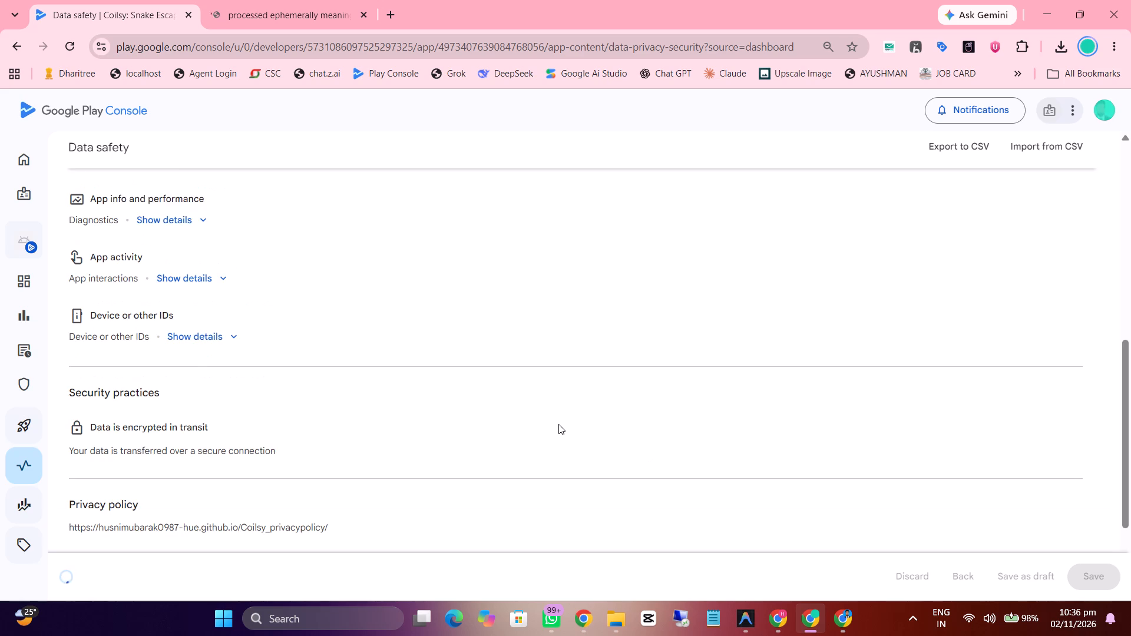
scroll(558, 424, "up", 7)
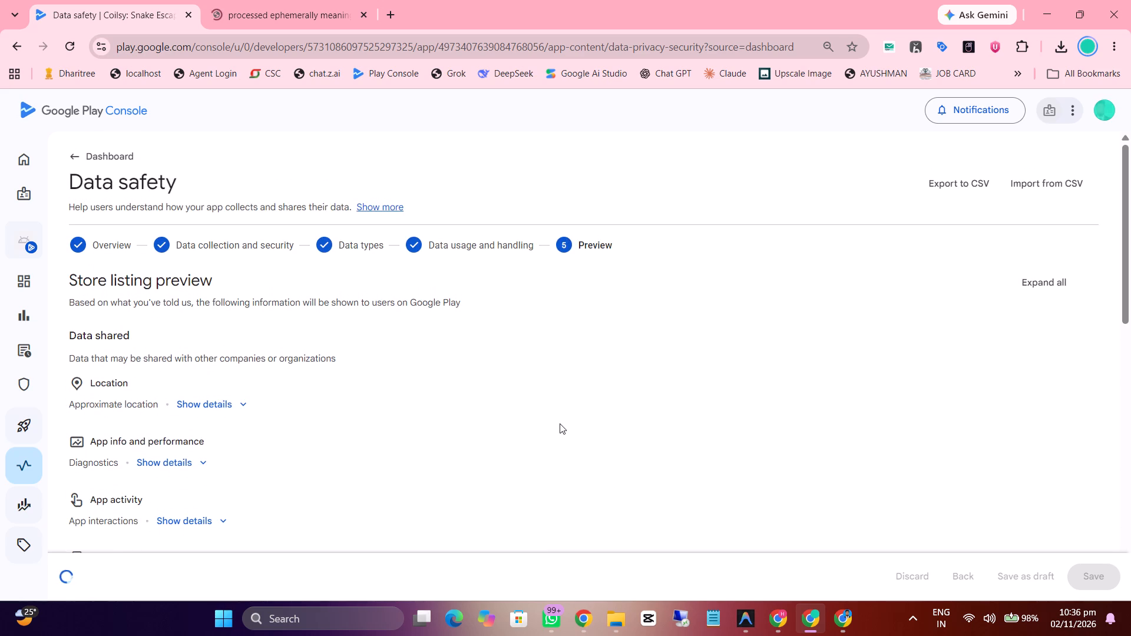
scroll(560, 423, "down", 12)
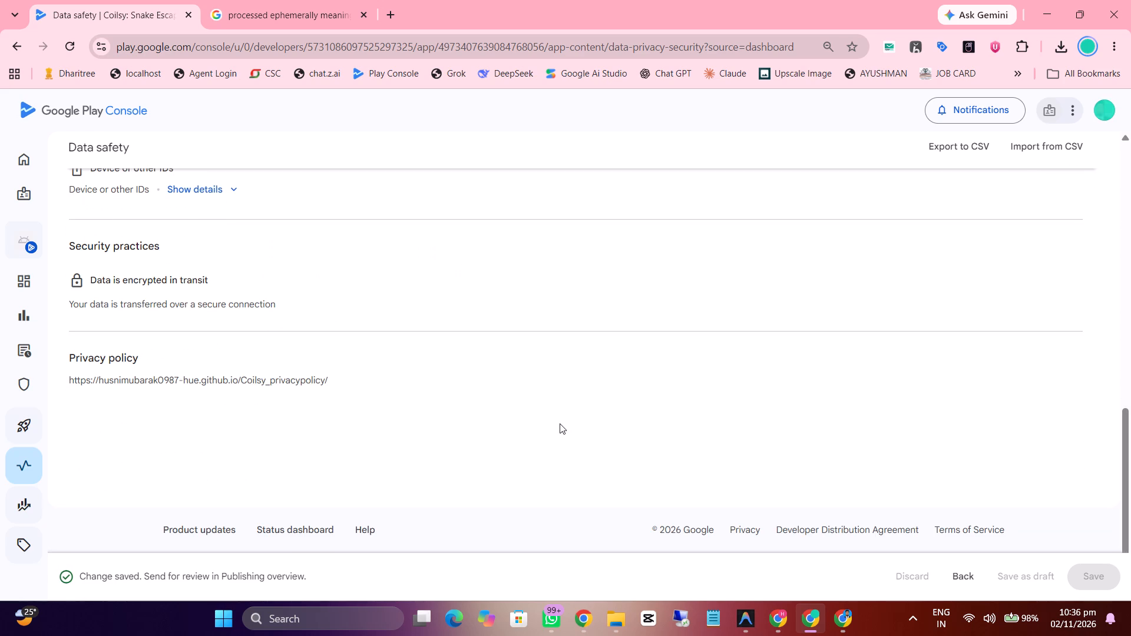
scroll(560, 423, "up", 11)
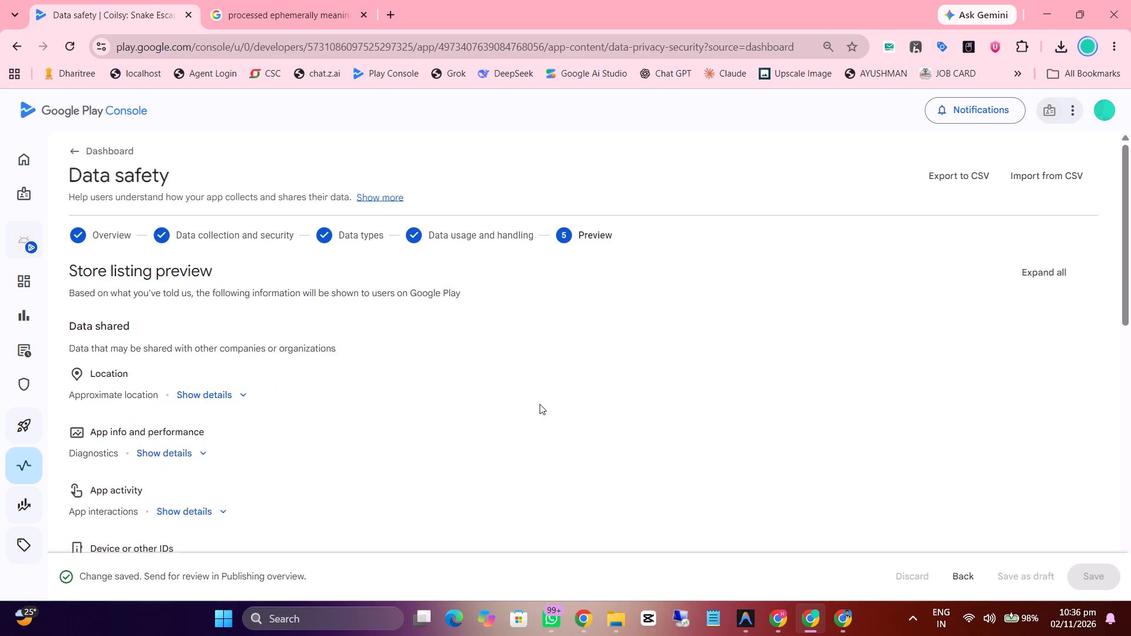
scroll(540, 404, "up", 2)
Open the Government apps task from the dashboard, answer No to being developed for a government, and save.
left_click(105, 158)
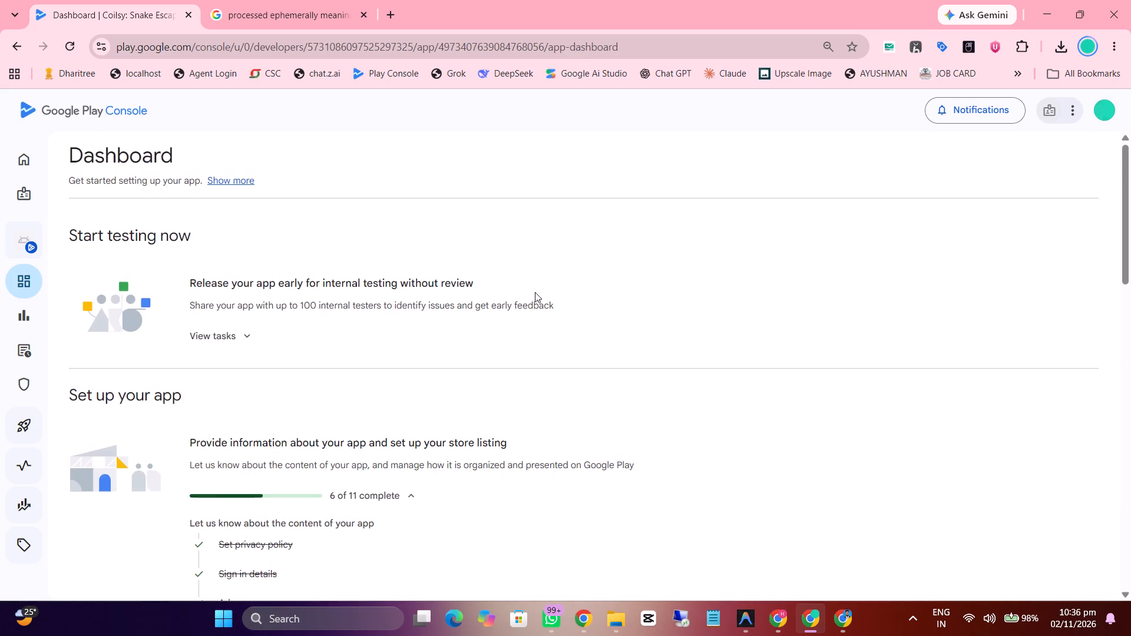
scroll(534, 292, "down", 5)
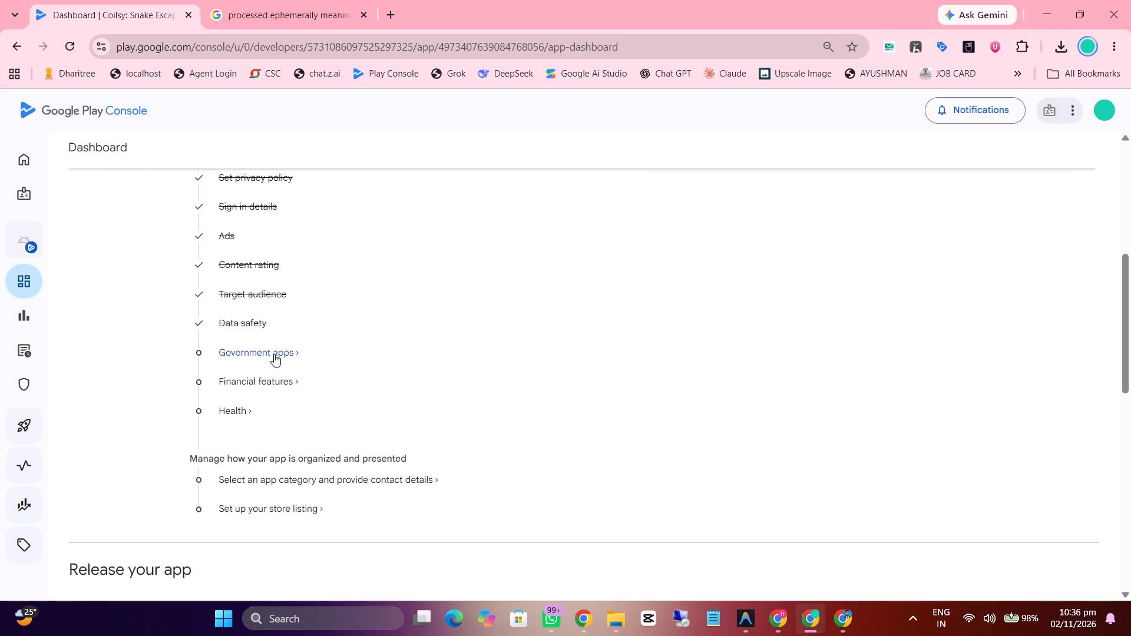
left_click(274, 354)
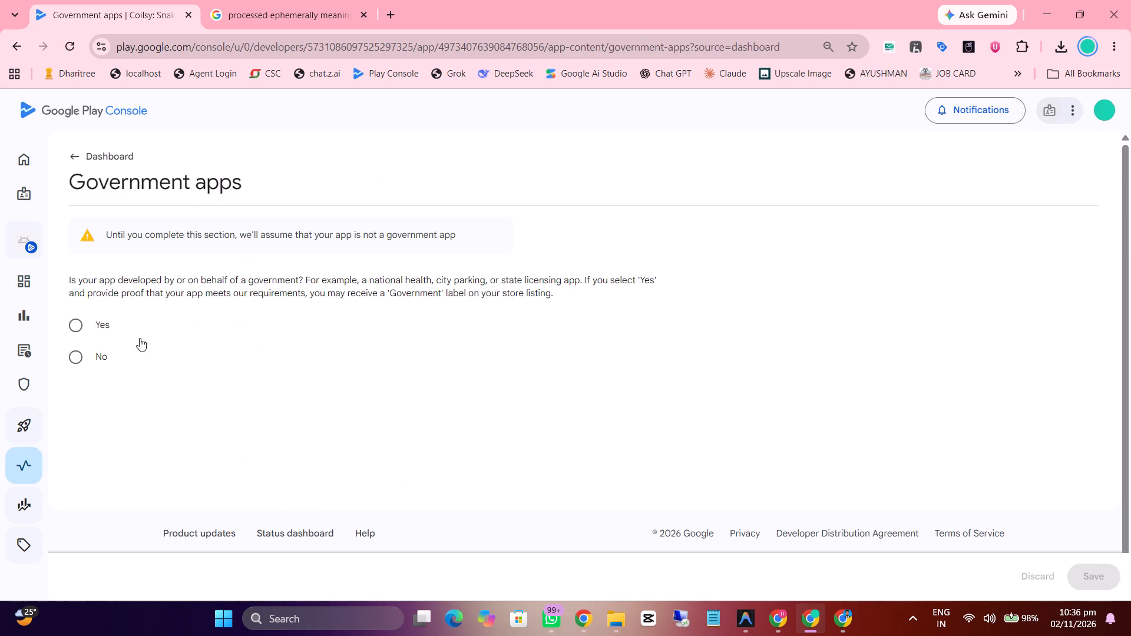
left_click(70, 361)
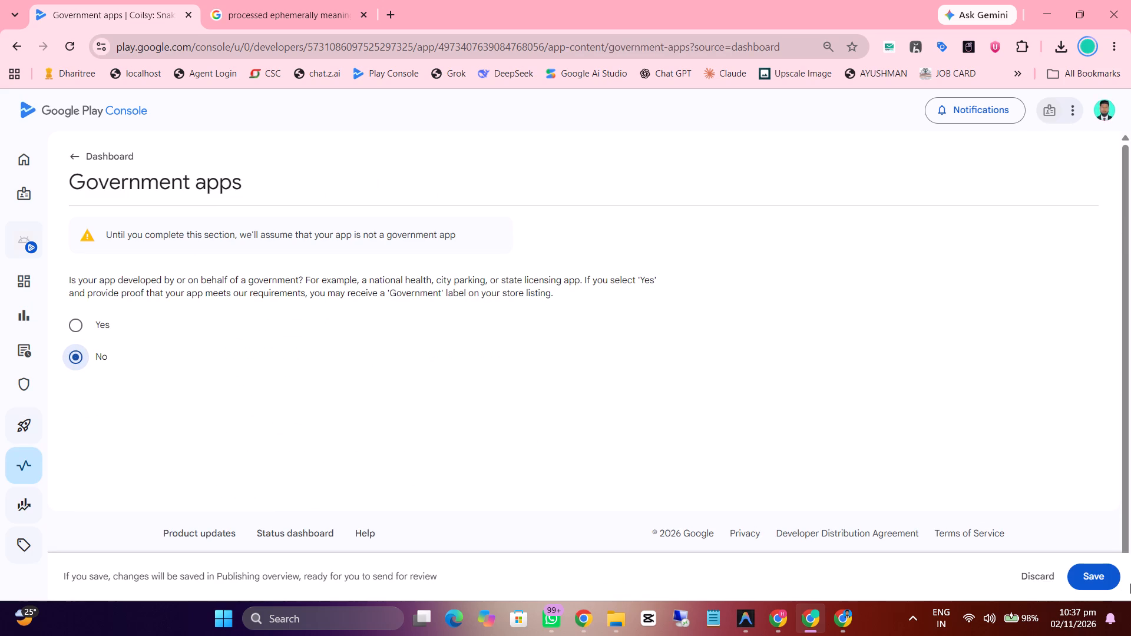
left_click(1100, 577)
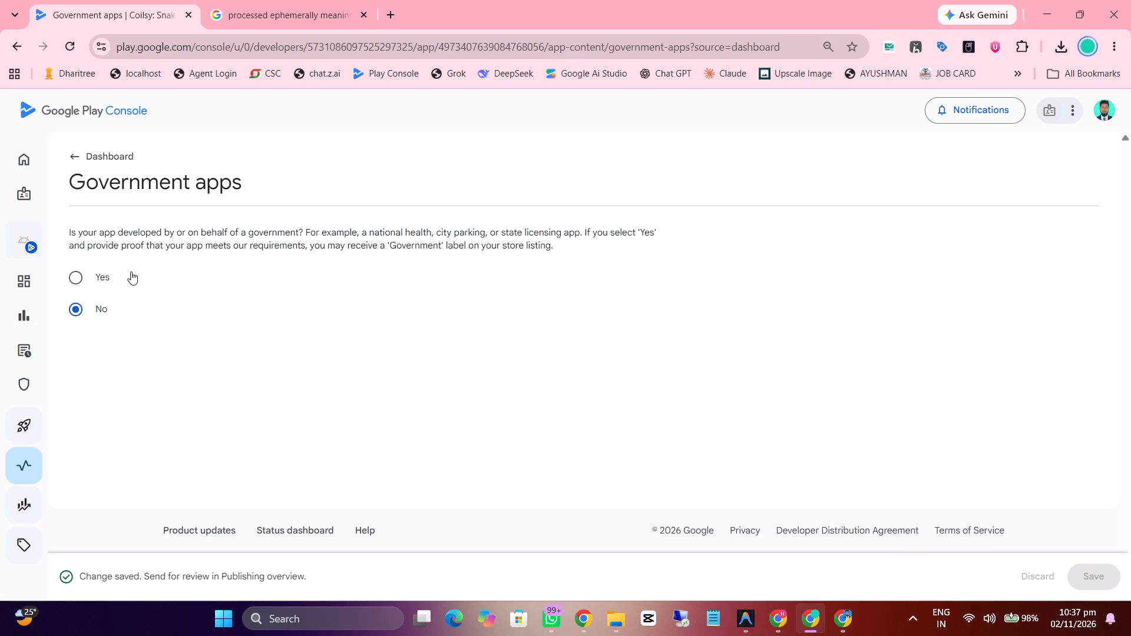
Open the Financial features task from the dashboard, declare that the app doesn't provide any financial features, and save the declaration.
left_click(86, 157)
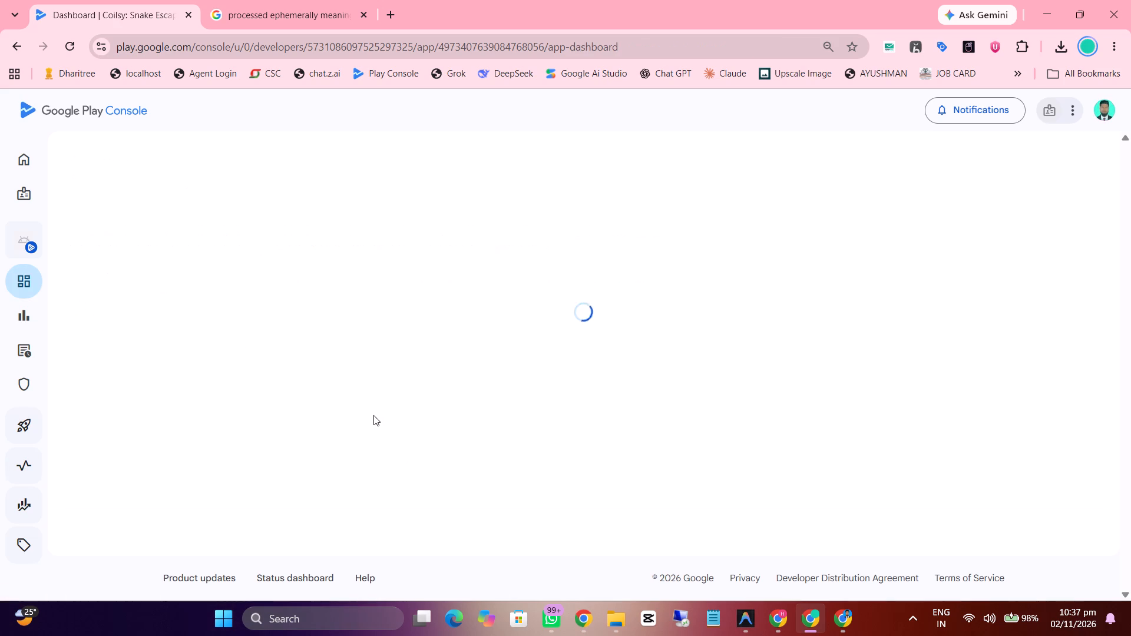
scroll(373, 413, "down", 5)
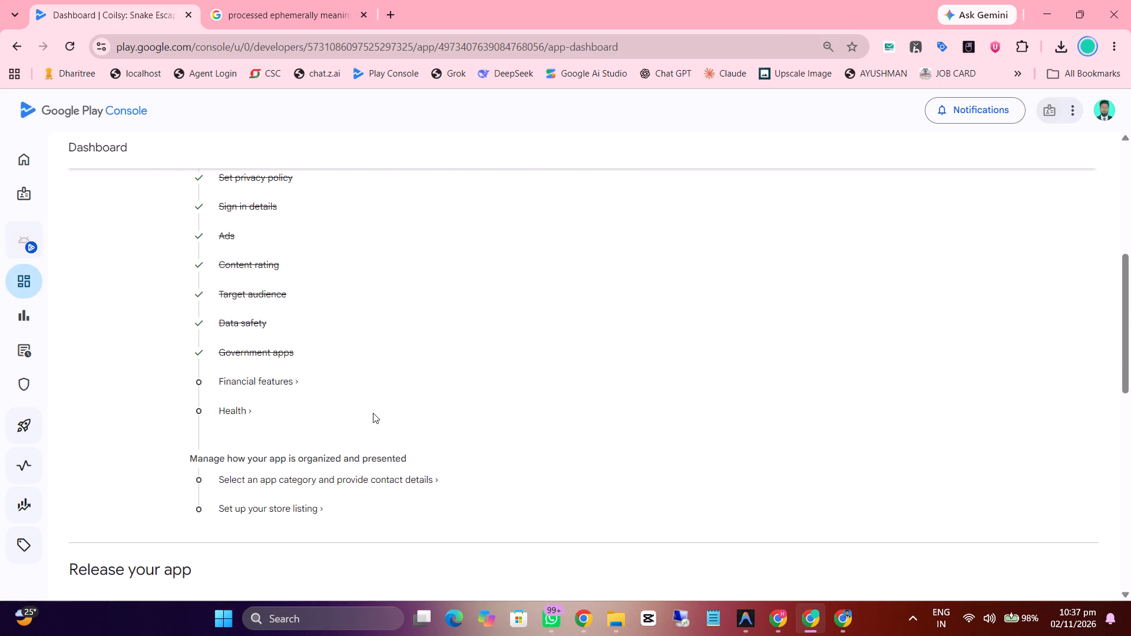
left_click(295, 382)
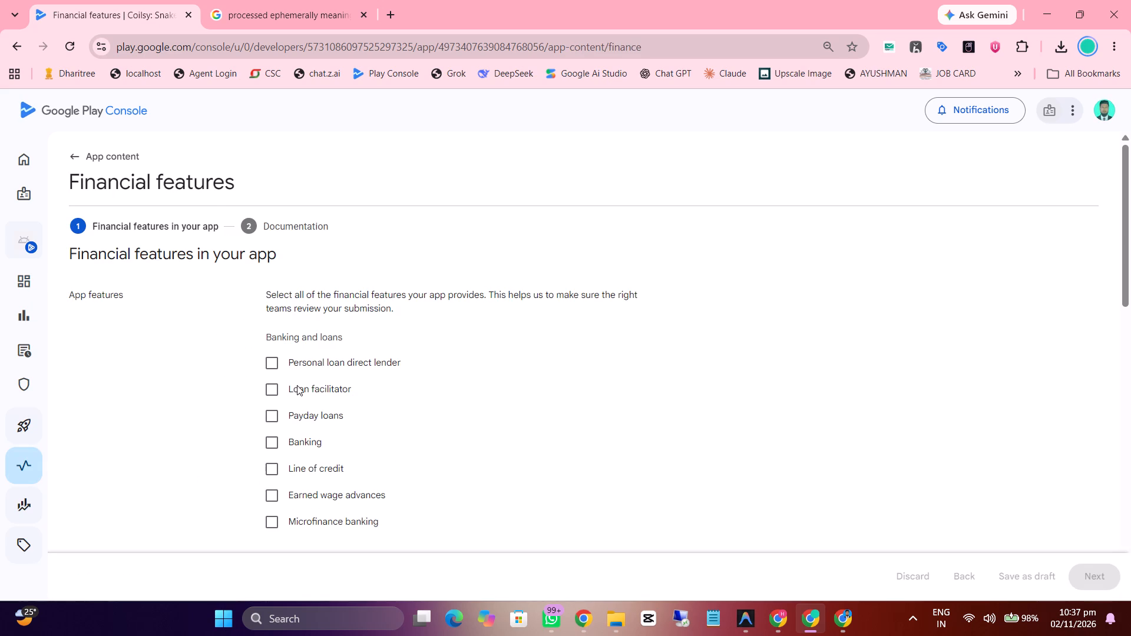
scroll(300, 386, "down", 2)
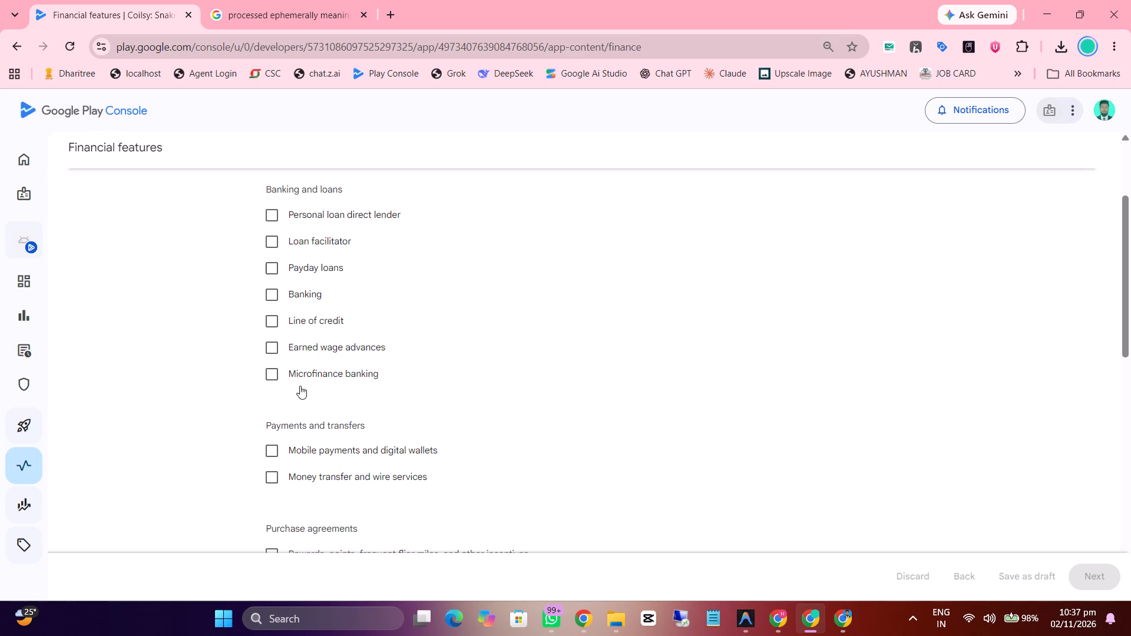
scroll(300, 386, "down", 3)
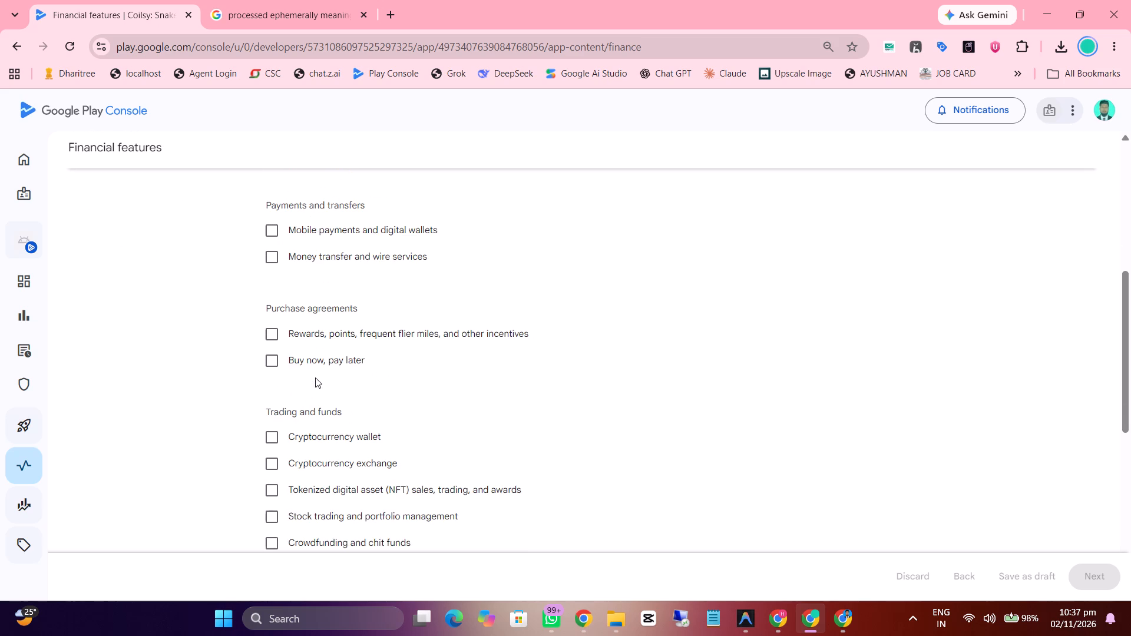
scroll(315, 383, "down", 5)
left_click(264, 461)
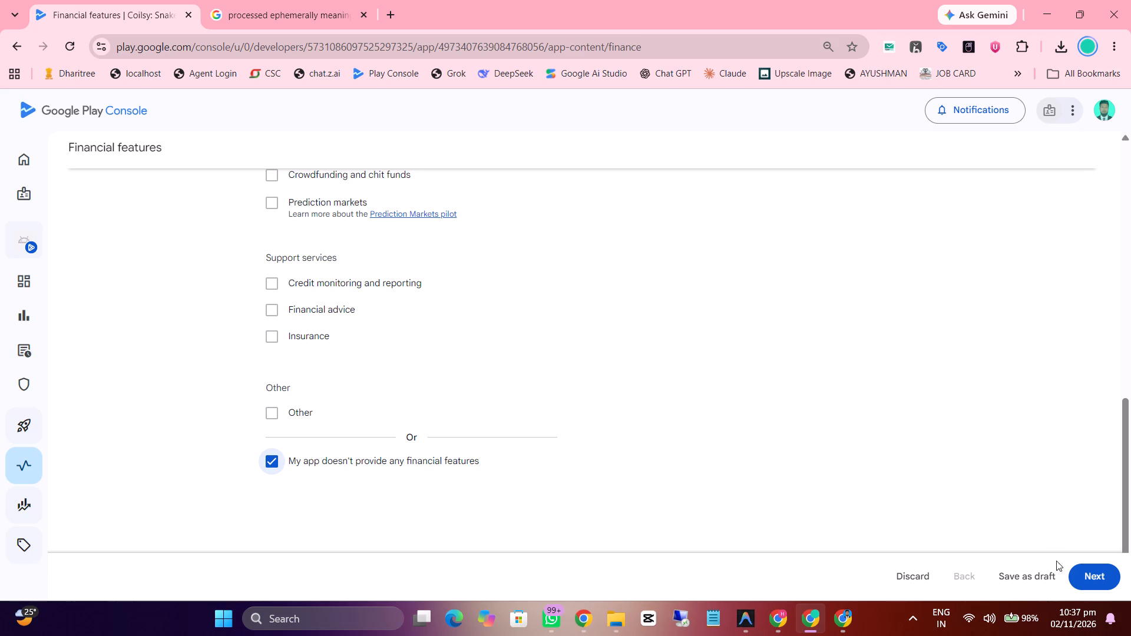
left_click(1090, 579)
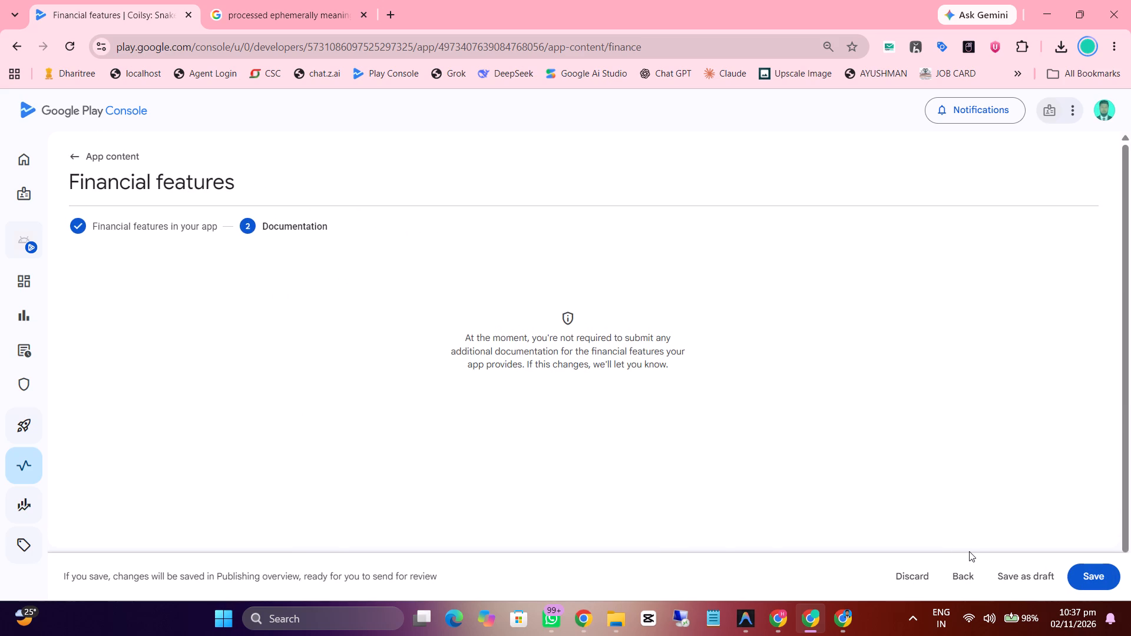
left_click(1095, 572)
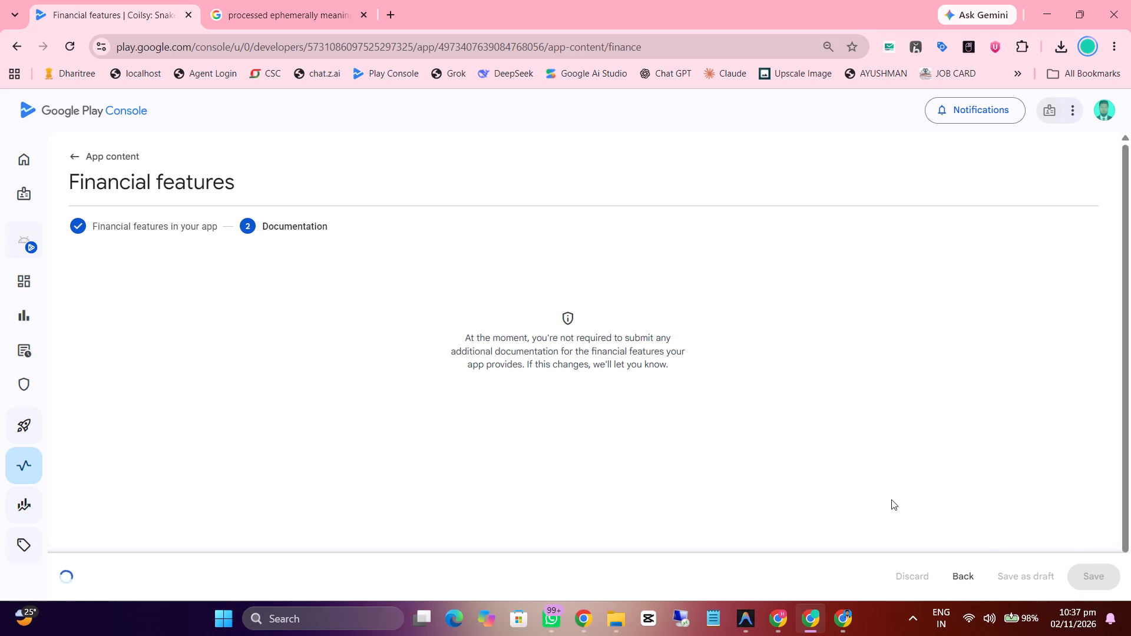
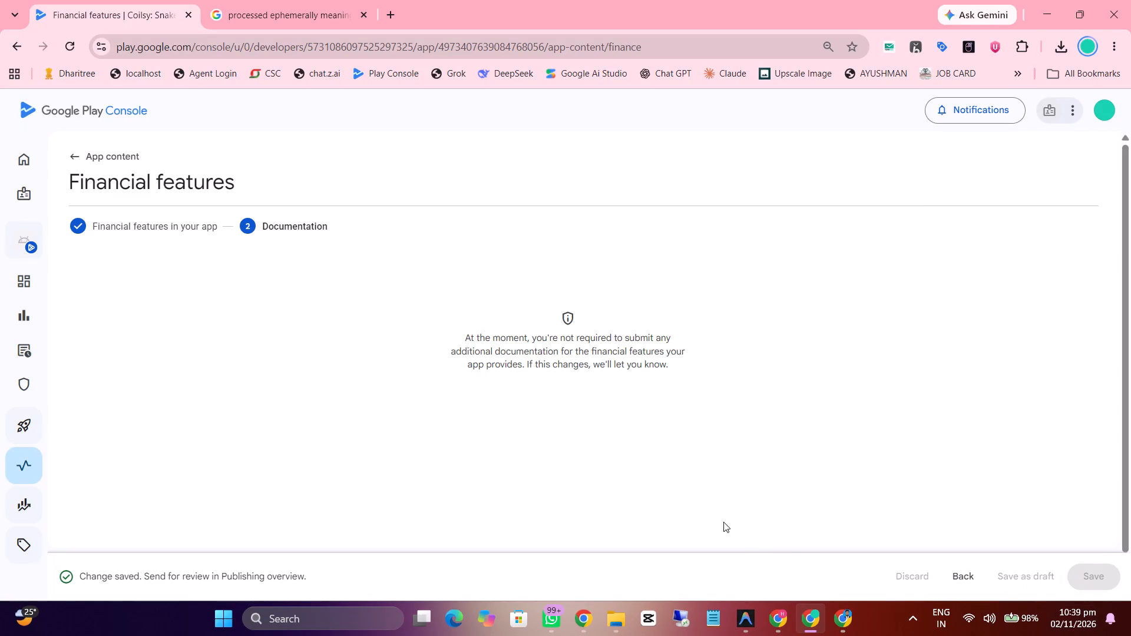
Leave the Financial features declaration for the App content overview and start the Advertising ID declaration.
left_click(957, 579)
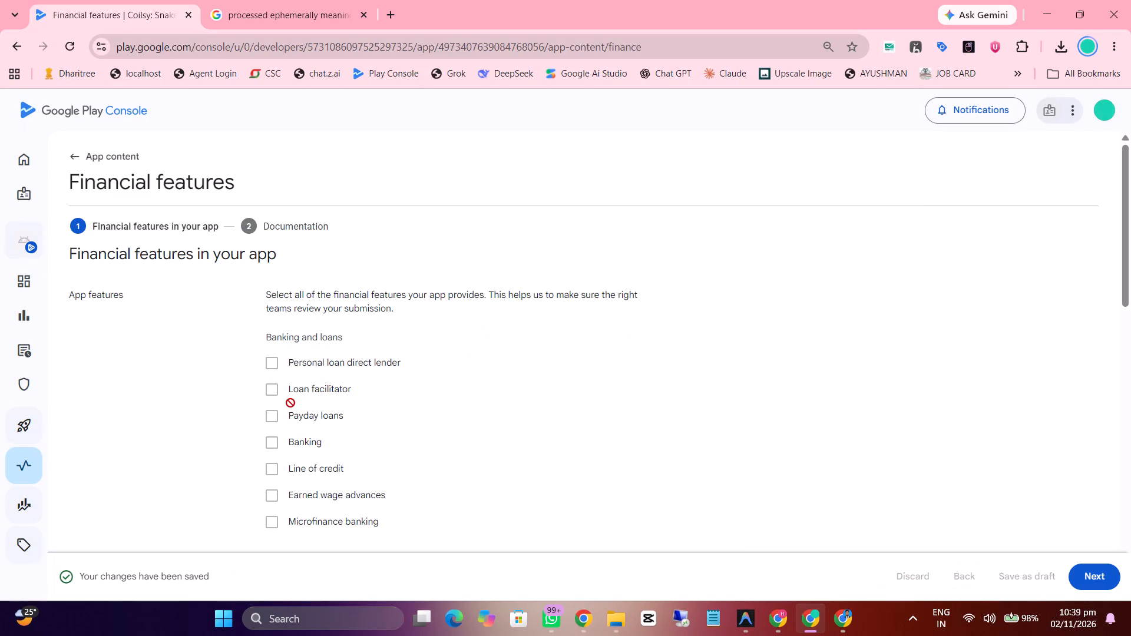
left_click(78, 161)
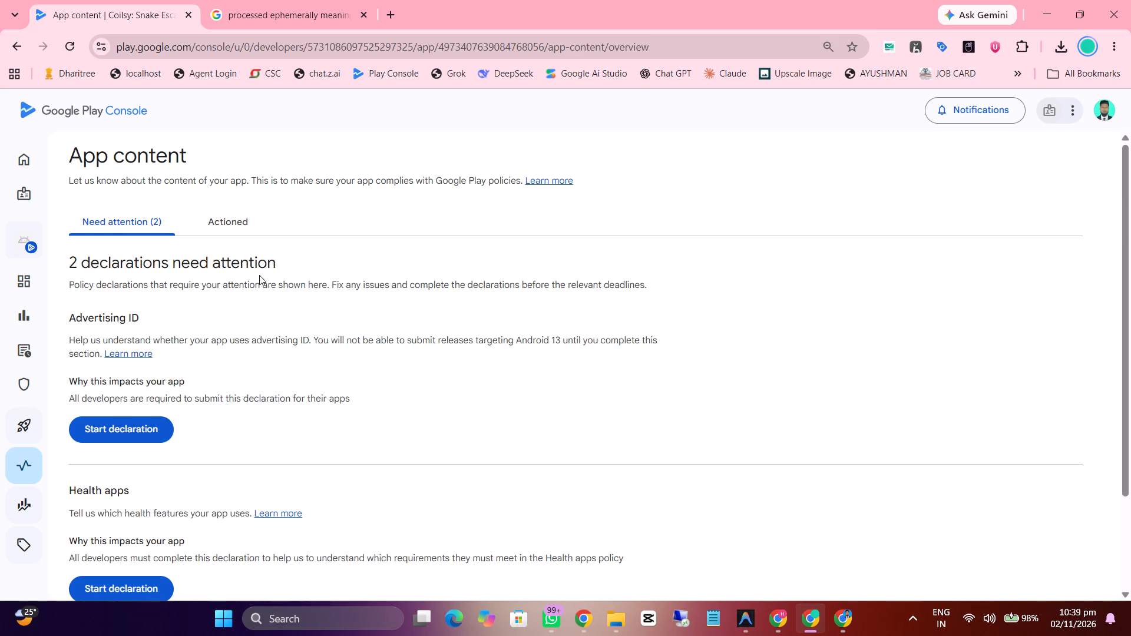
scroll(259, 275, "down", 2)
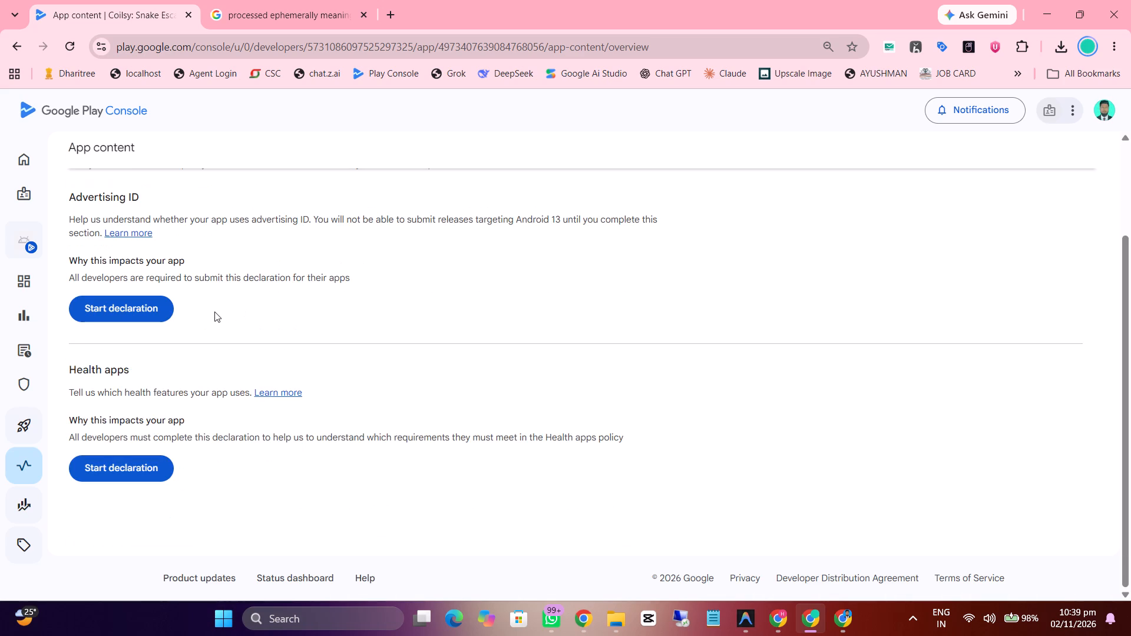
left_click(152, 302)
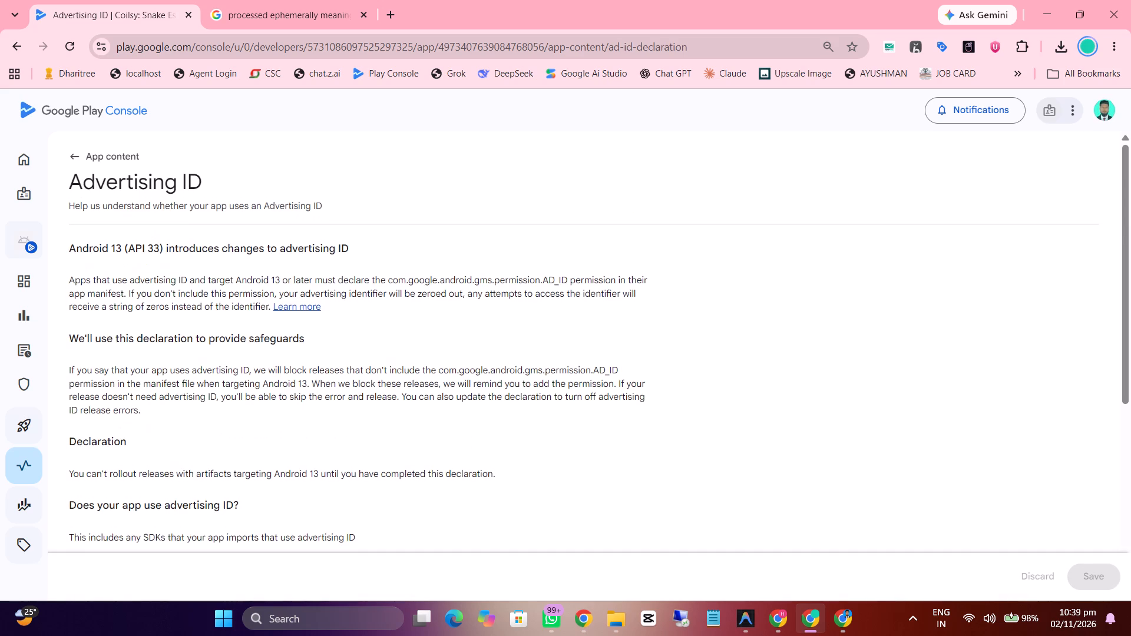
Answer Yes to using advertising ID, selecting Analytics, Advertising or marketing, and Fraud prevention, security, and compliance as the reasons.
scroll(266, 271, "down", 2)
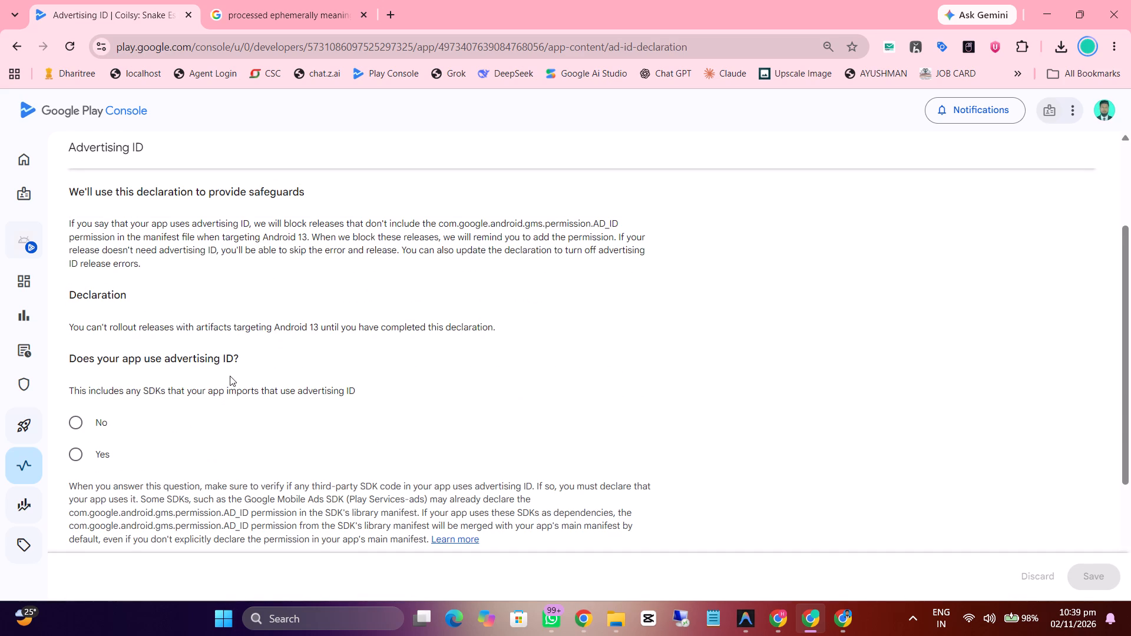
left_click(78, 455)
scroll(254, 436, "down", 2)
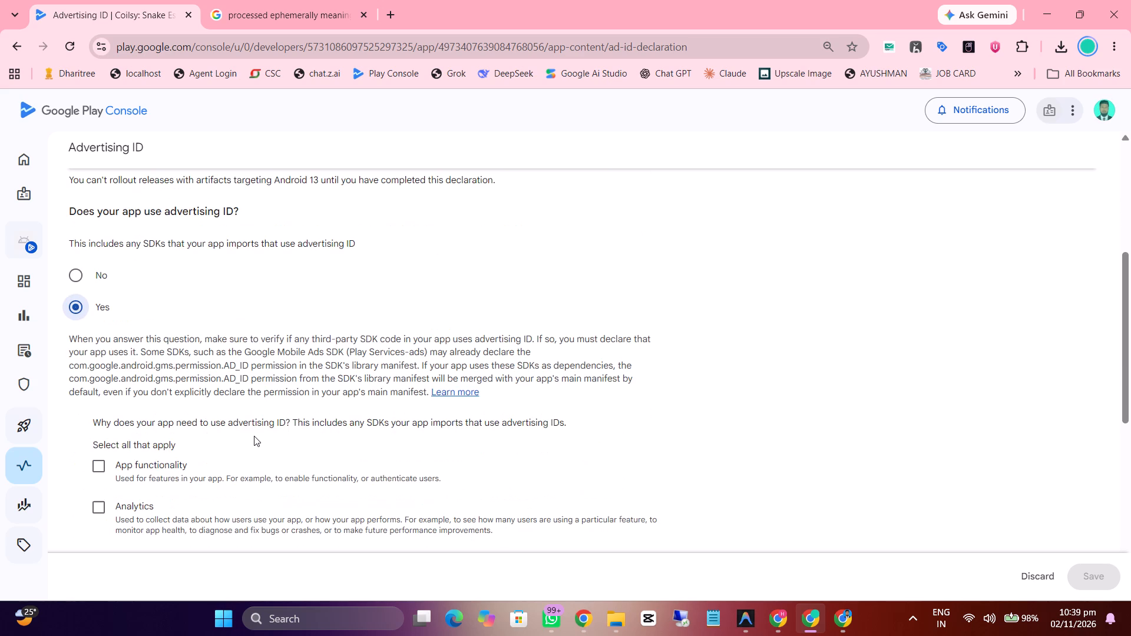
scroll(254, 436, "down", 2)
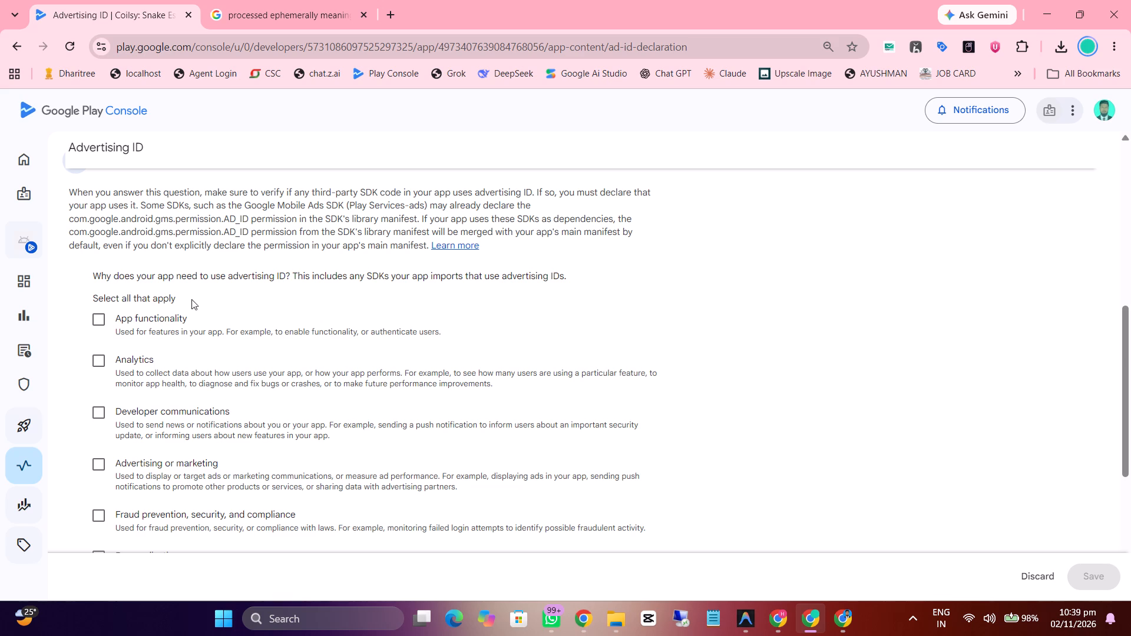
left_click(105, 360)
scroll(181, 402, "down", 1)
left_click(94, 385)
scroll(156, 437, "down", 1)
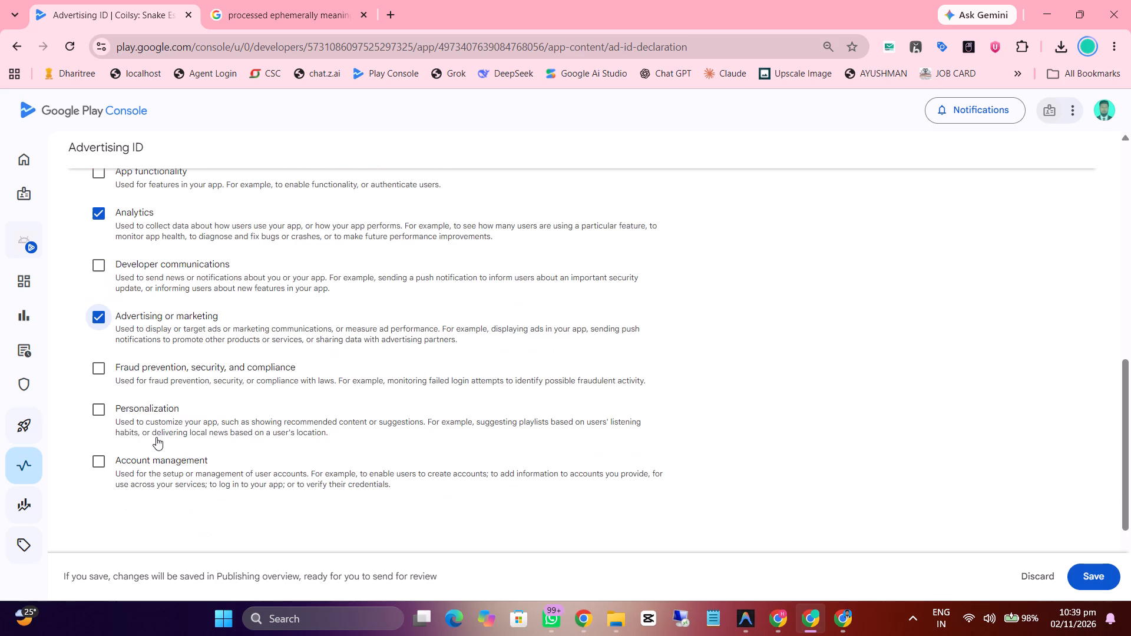
left_click(95, 370)
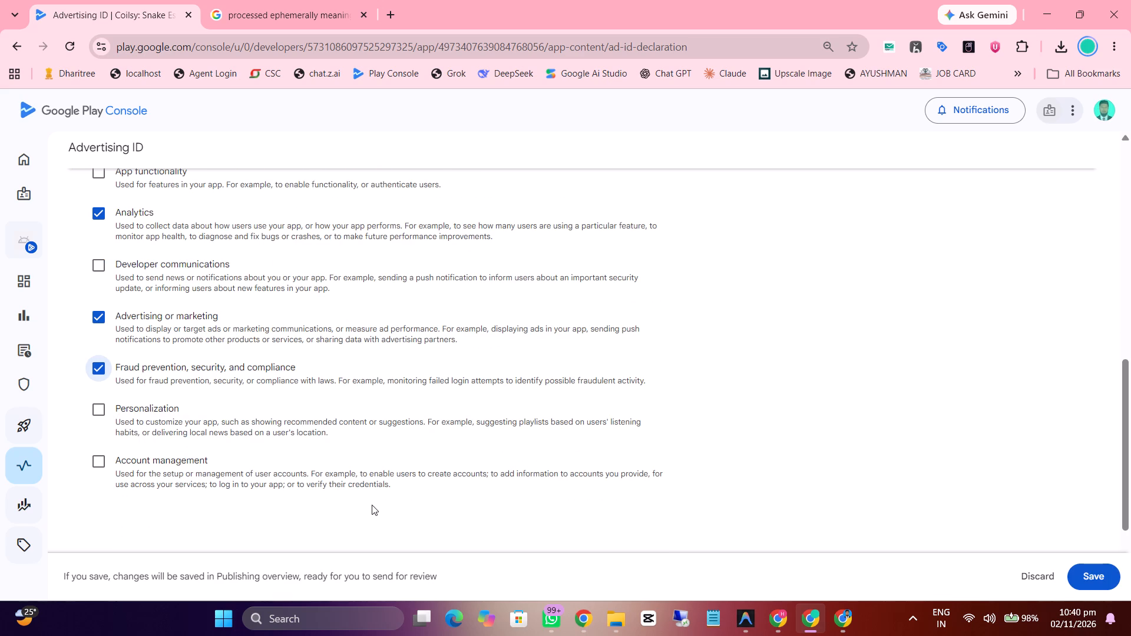
Capture a screenshot of the Advertising ID declaration page with the browser's developer tools.
scroll(372, 505, "up", 12)
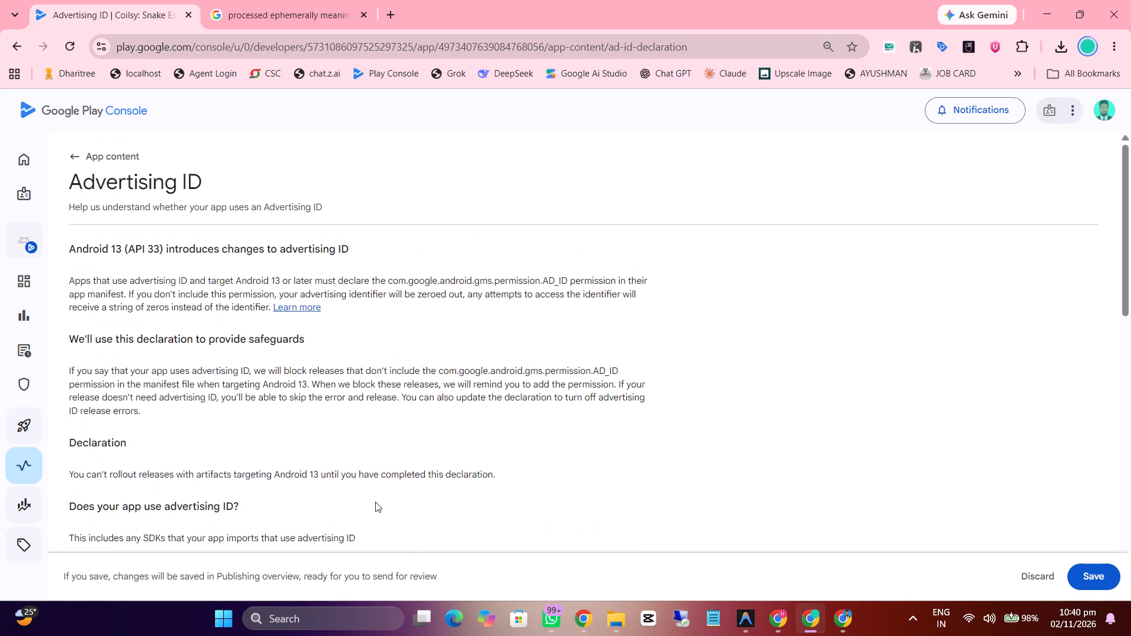
scroll(375, 502, "down", 3)
scroll(371, 503, "up", 3)
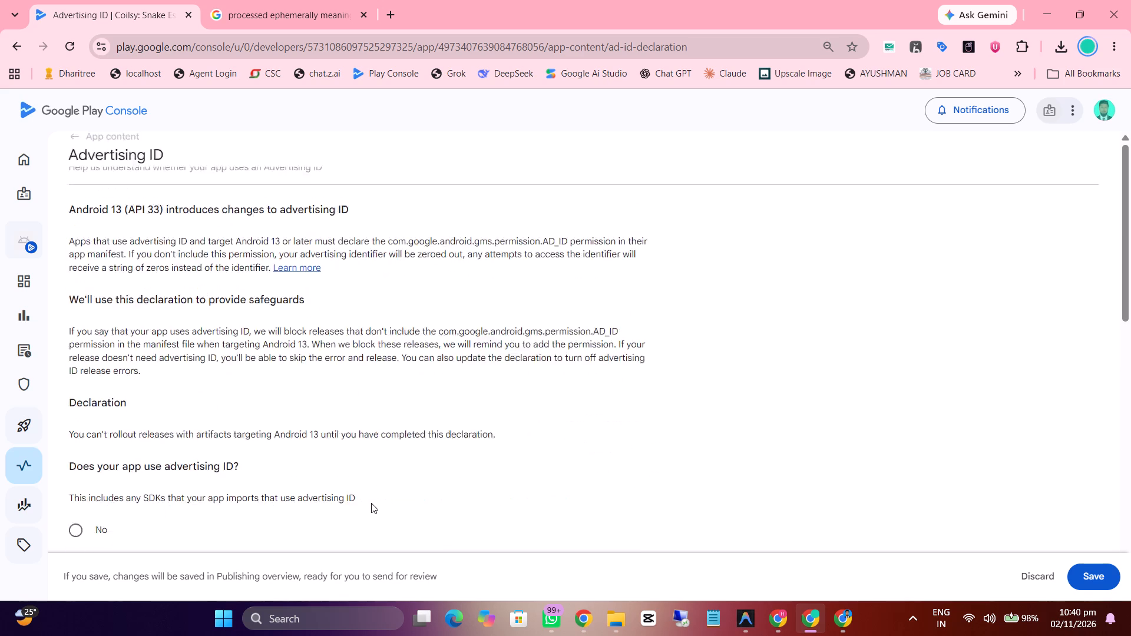
scroll(371, 503, "up", 4)
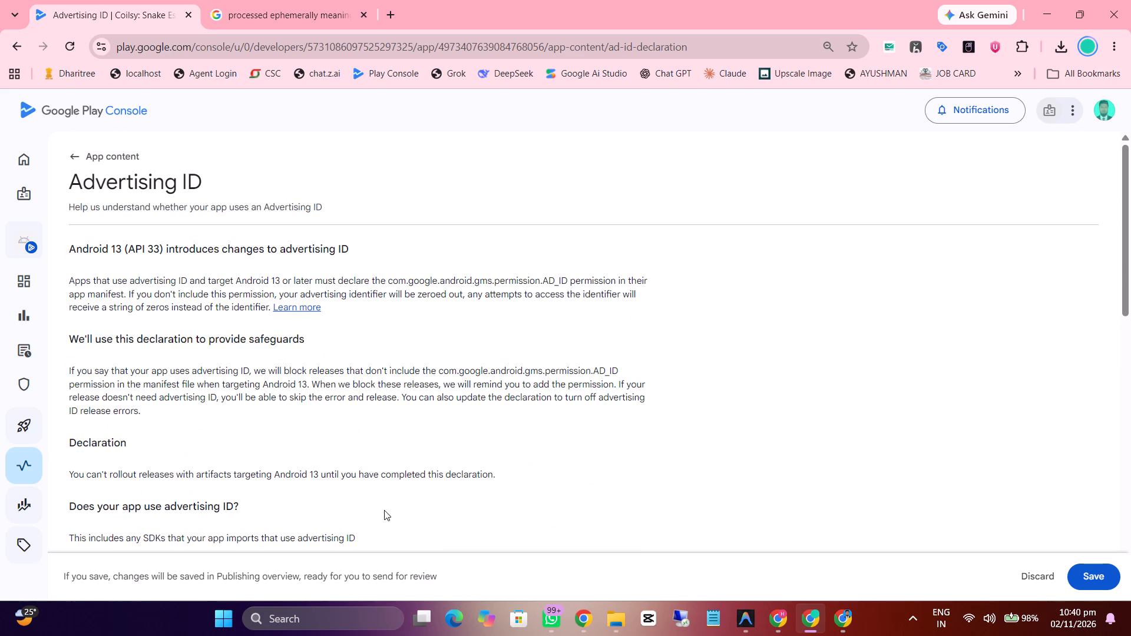
key("ctrl+shift+i")
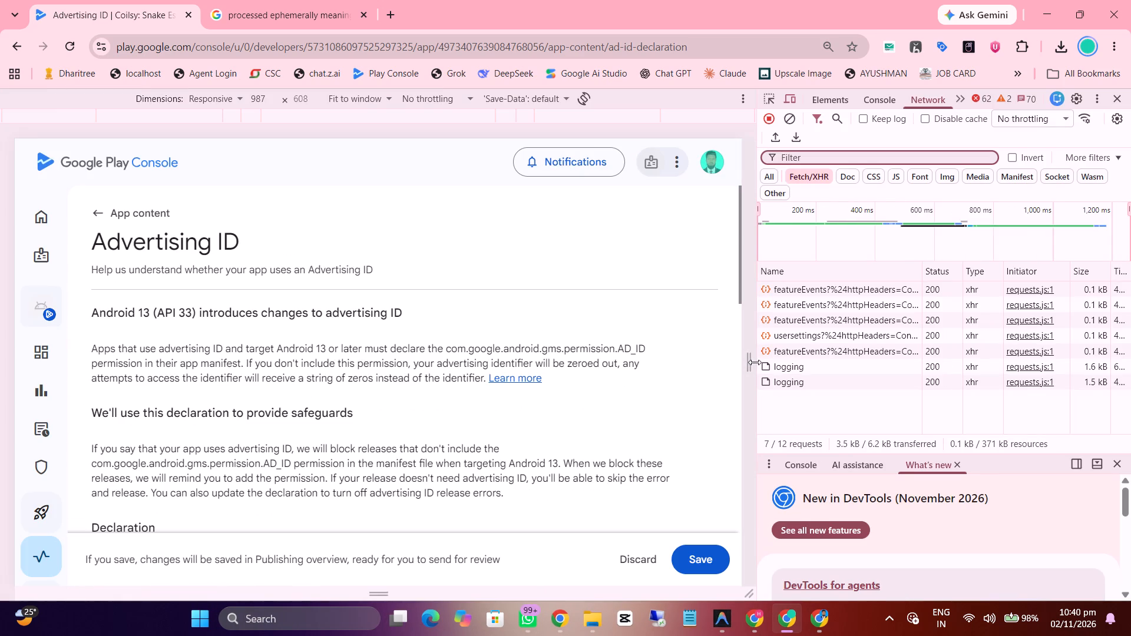
left_click_drag(755, 362, 766, 356)
left_click_drag(758, 359, 759, 359)
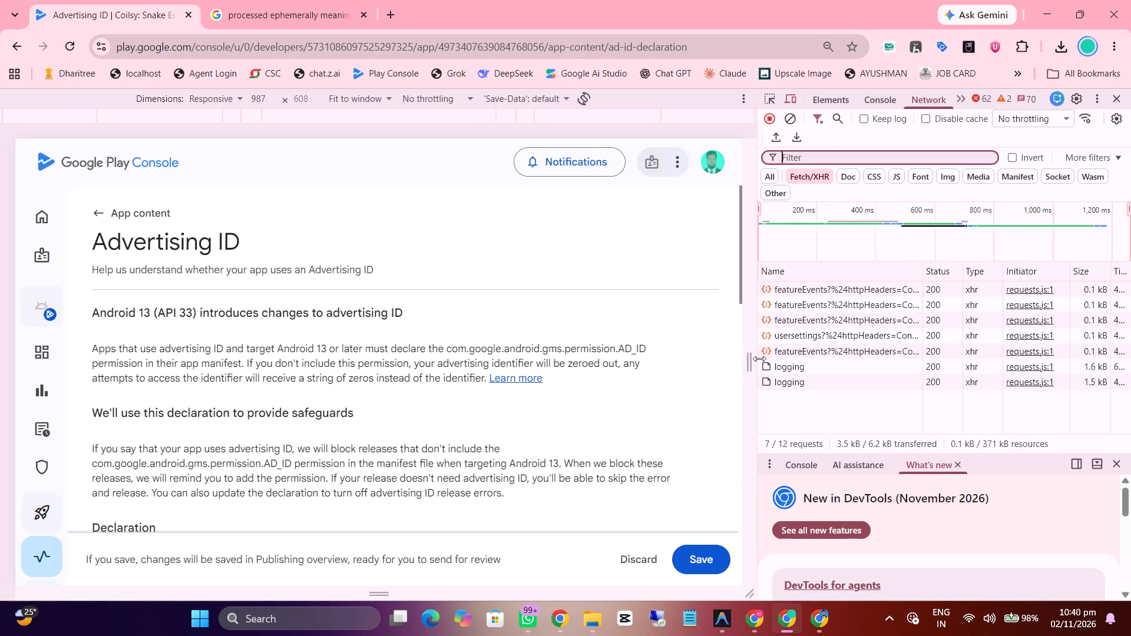
left_click_drag(759, 359, 799, 367)
left_click_drag(771, 368, 803, 367)
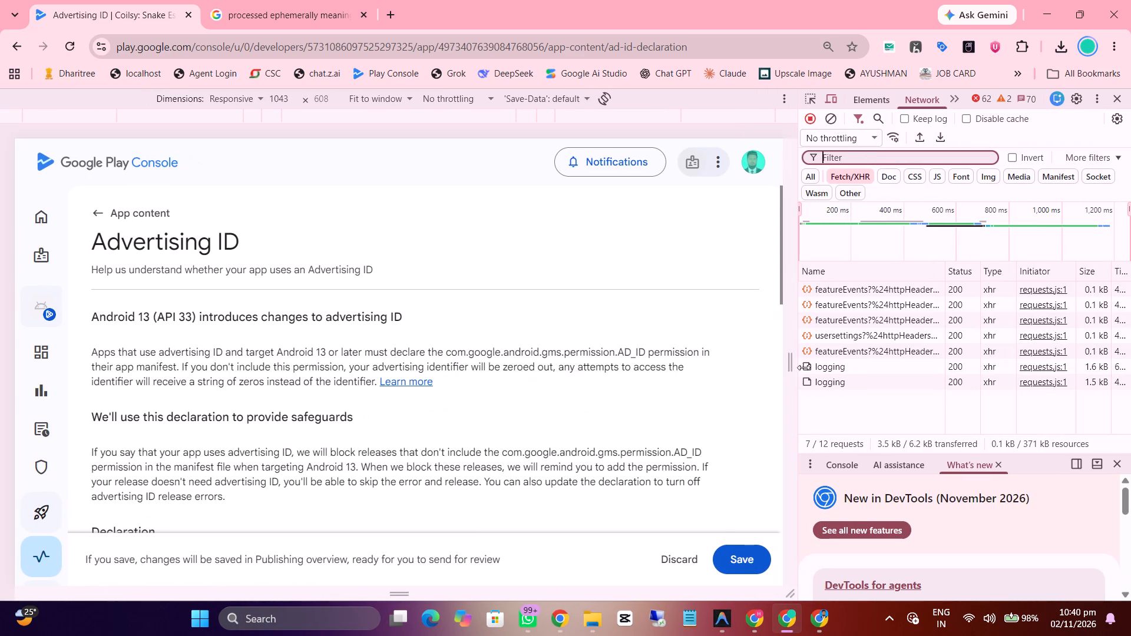
left_click_drag(803, 367, 806, 369)
key("ctrl+shift+p")
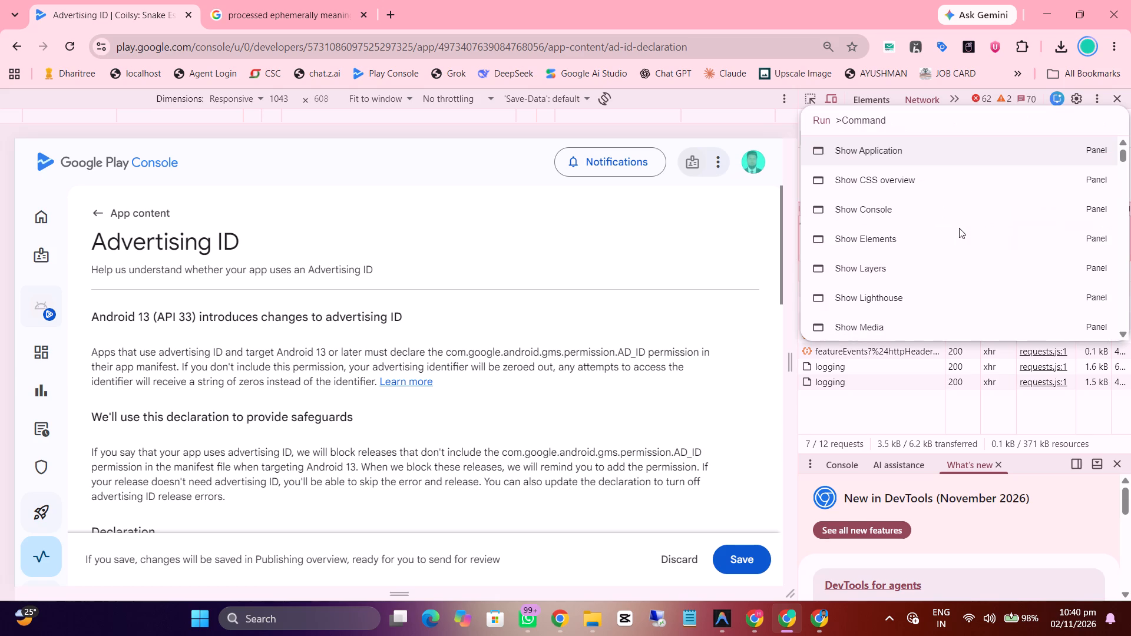
type("cap")
left_click(937, 205)
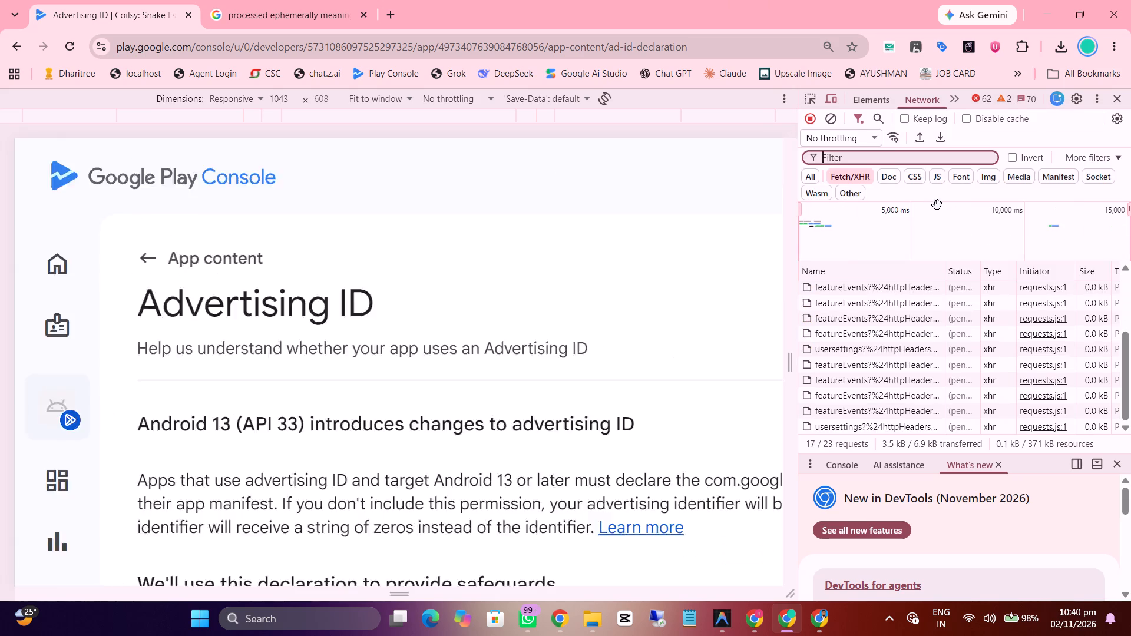
Open the captured Advertising ID image to check its coverage against the form, and close the image and developer tools.
left_click(984, 102)
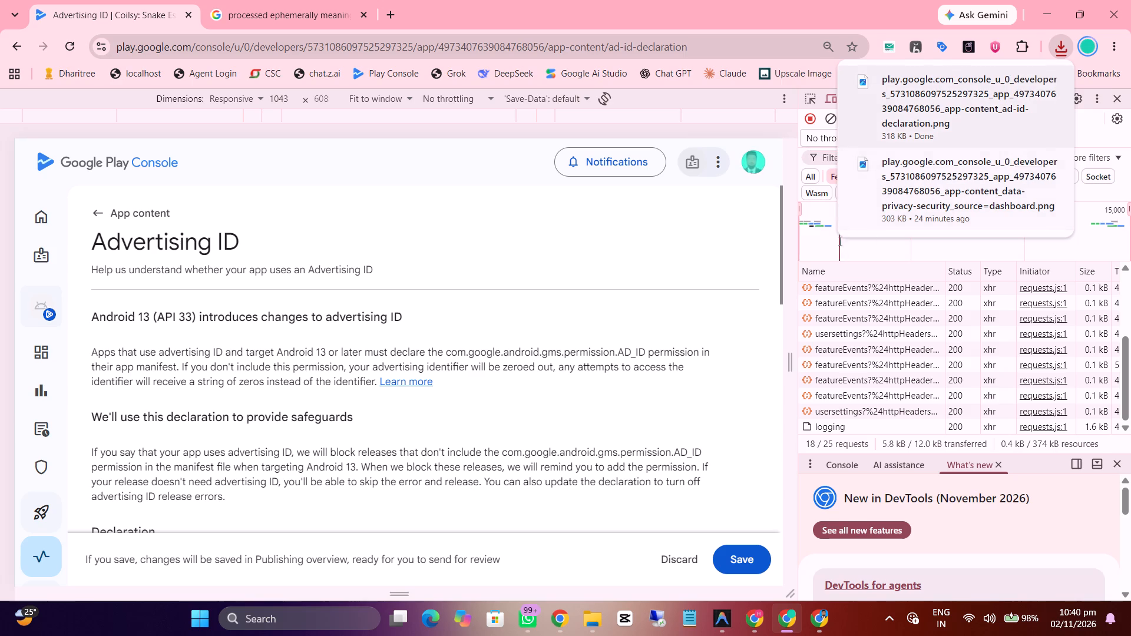
scroll(545, 213, "down", 8)
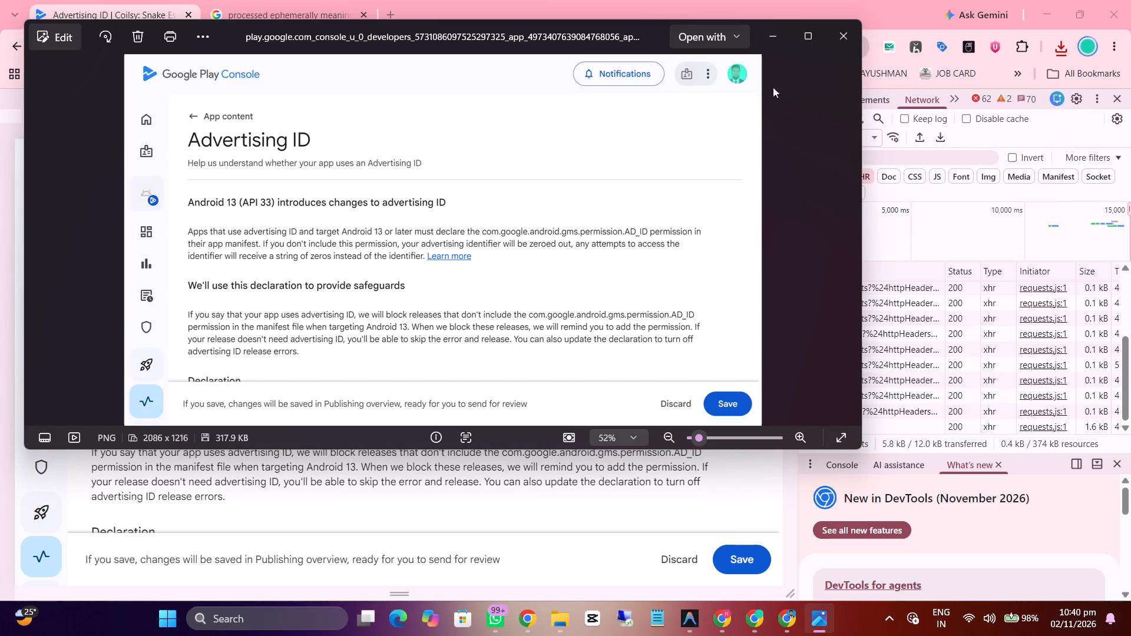
left_click(832, 43)
scroll(526, 403, "down", 9)
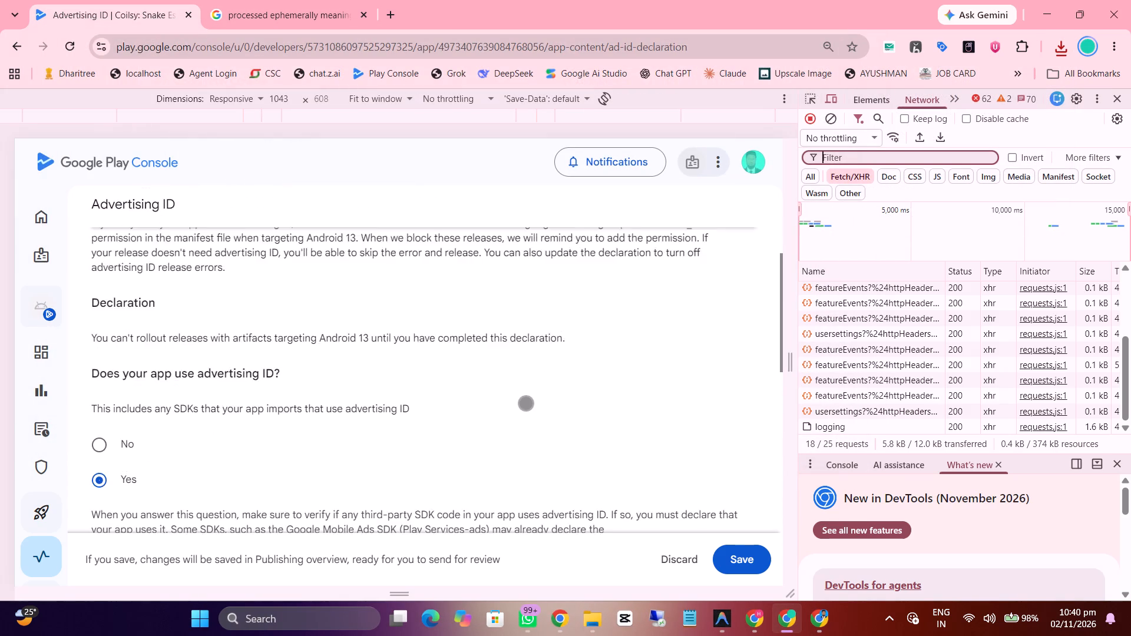
scroll(525, 403, "down", 20)
scroll(525, 403, "down", 1)
scroll(524, 401, "up", 16)
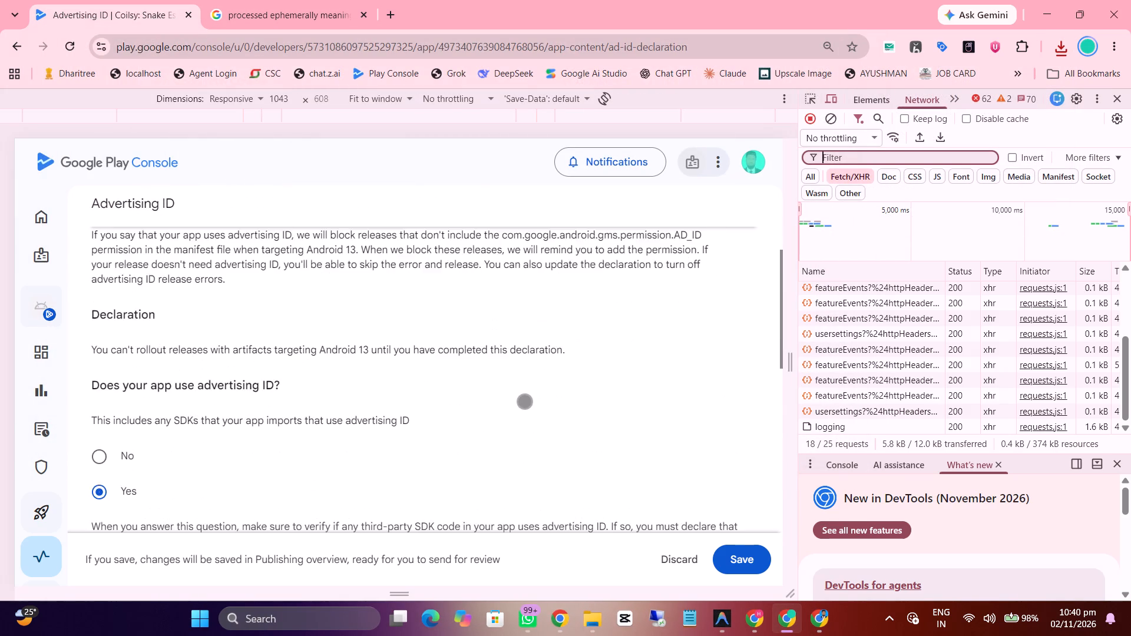
scroll(524, 401, "up", 10)
scroll(524, 400, "down", 10)
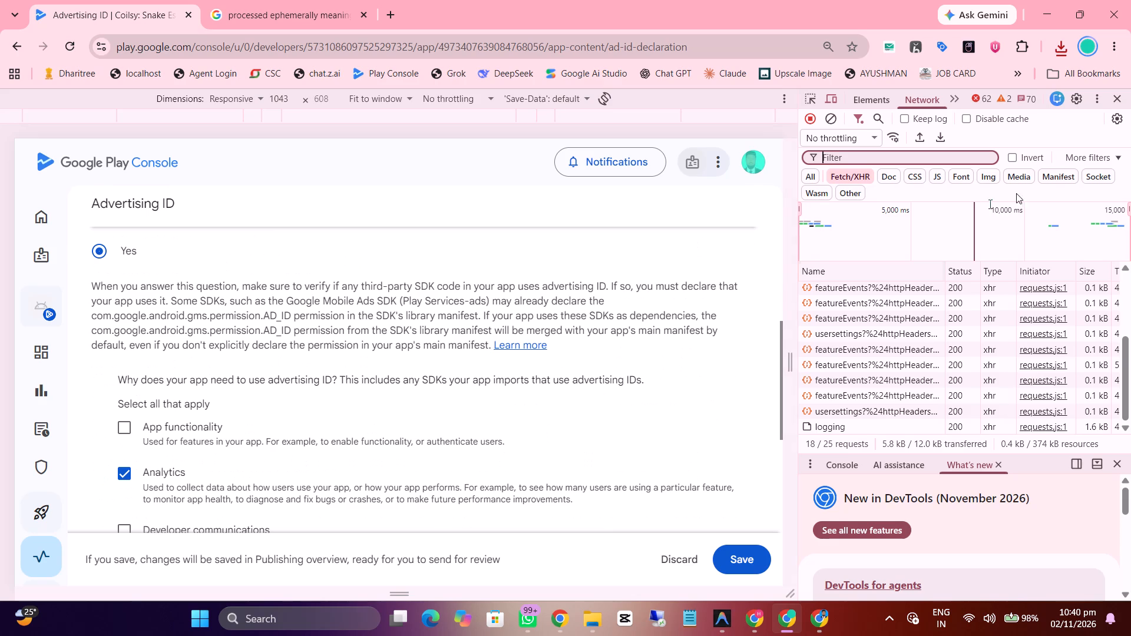
left_click(1117, 100)
Copy the whole text of the Advertising ID declaration, from its title to the Account management option.
scroll(421, 380, "down", 4)
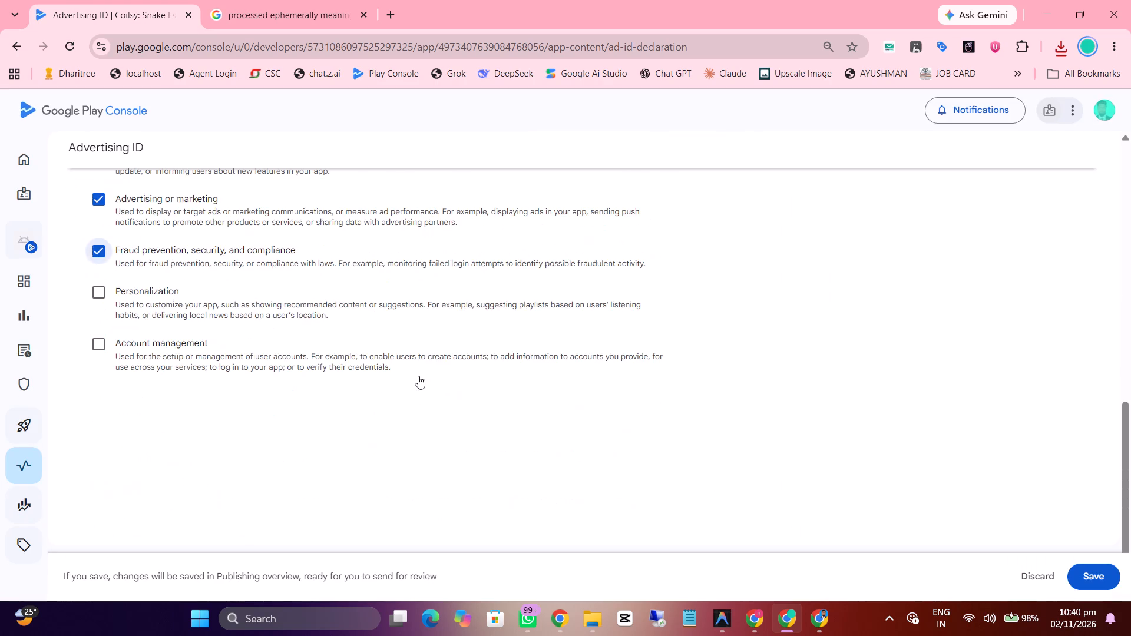
scroll(418, 376, "up", 9)
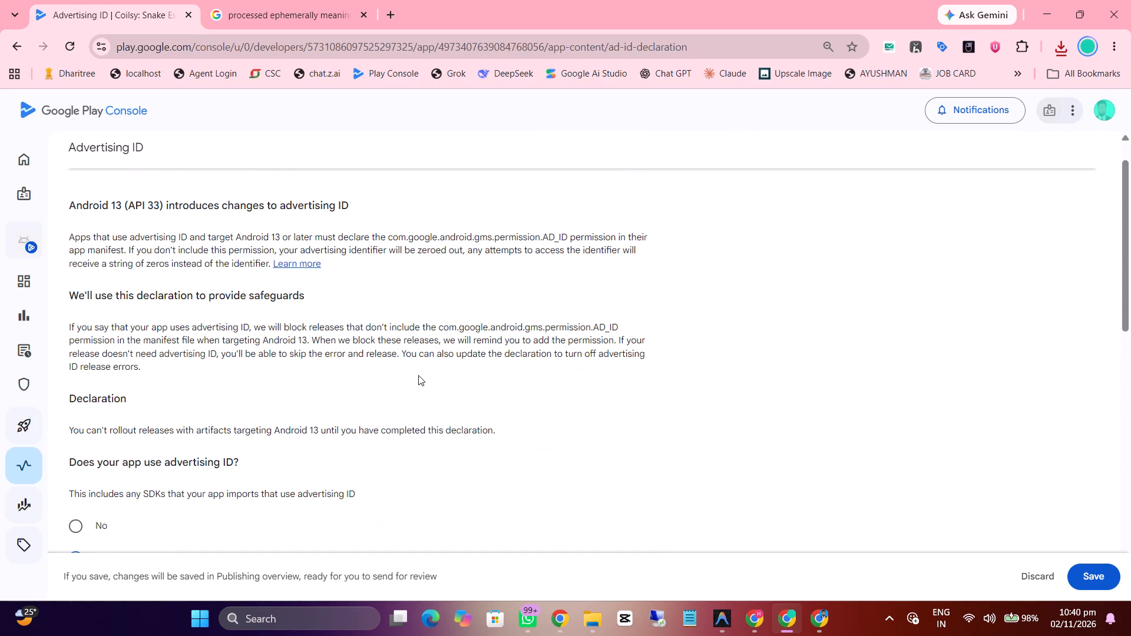
scroll(418, 374, "up", 2)
scroll(418, 374, "down", 1)
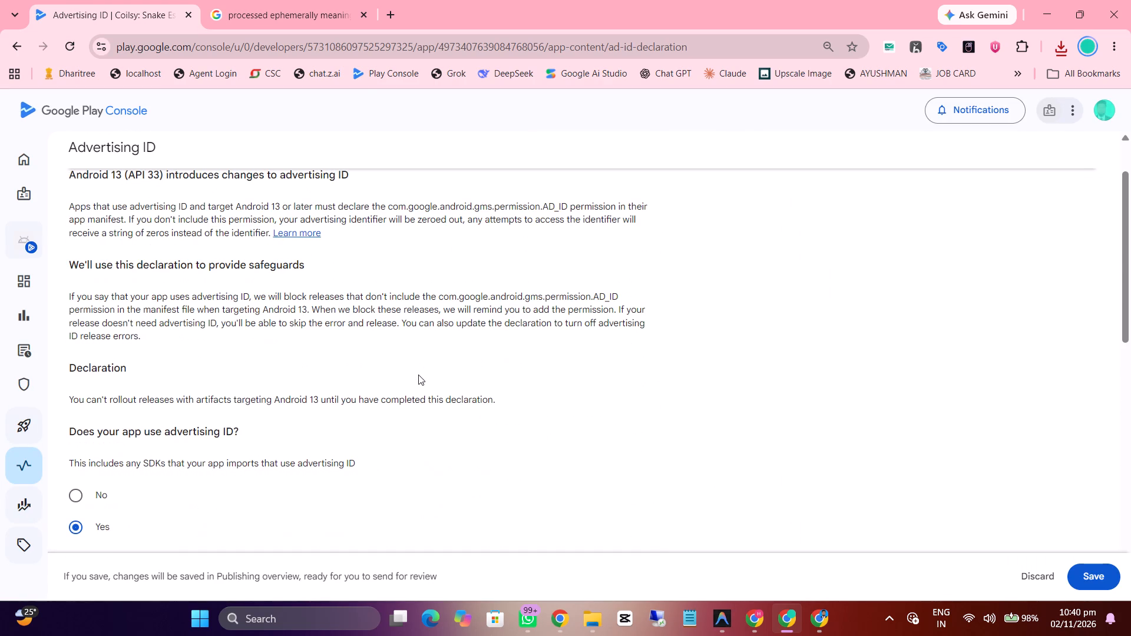
scroll(412, 367, "up", 2)
left_click_drag(67, 177, 82, 185)
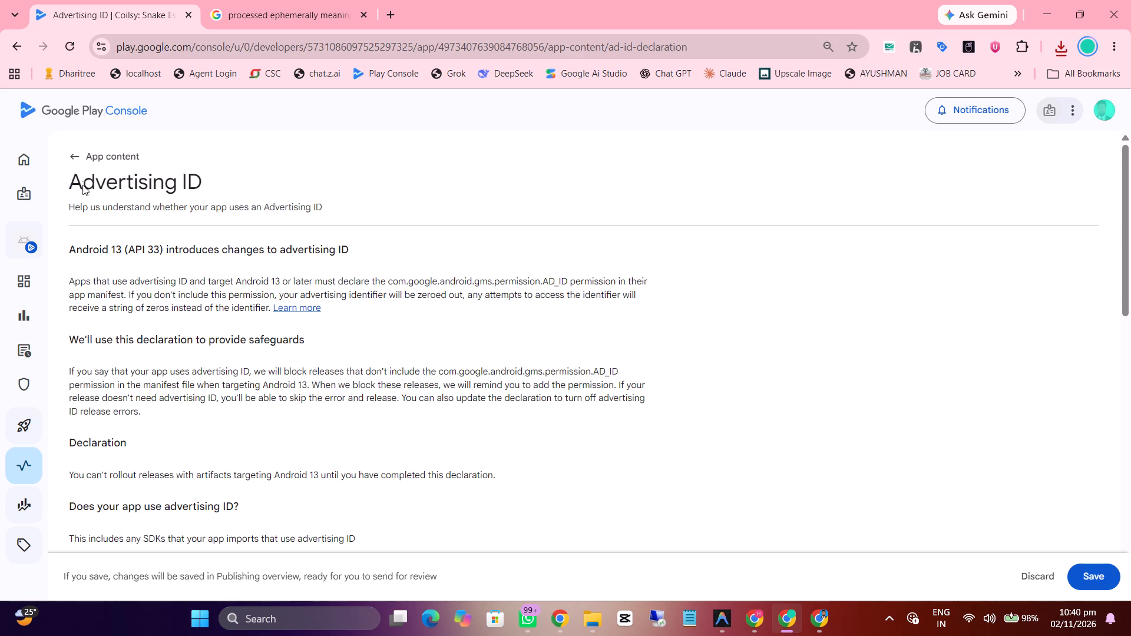
left_click_drag(82, 185, 464, 337)
scroll(249, 334, "down", 14)
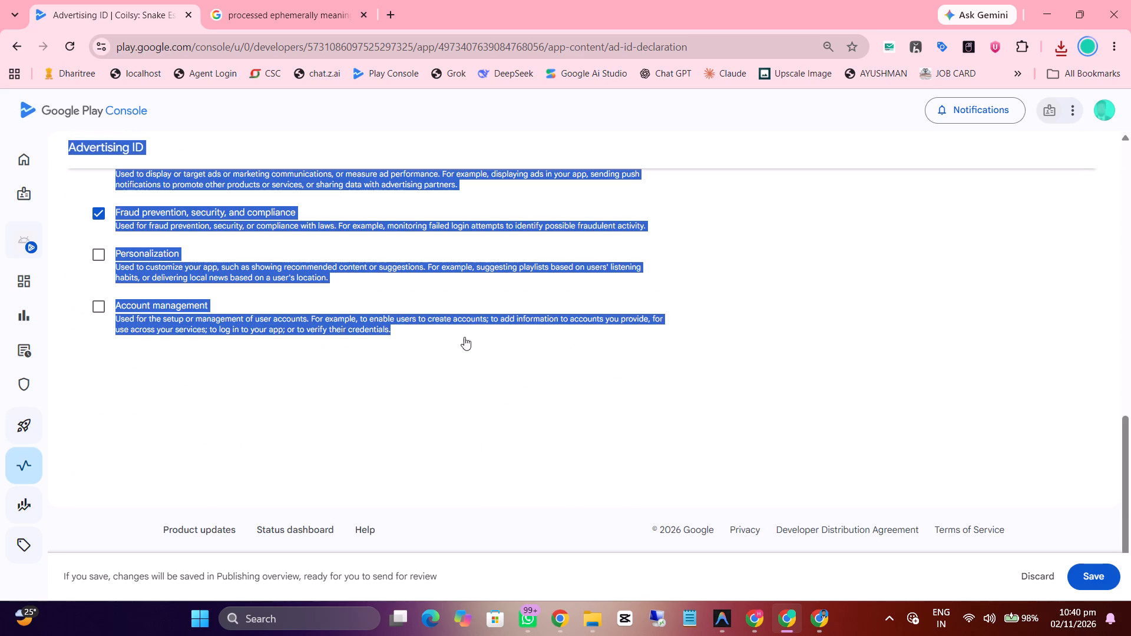
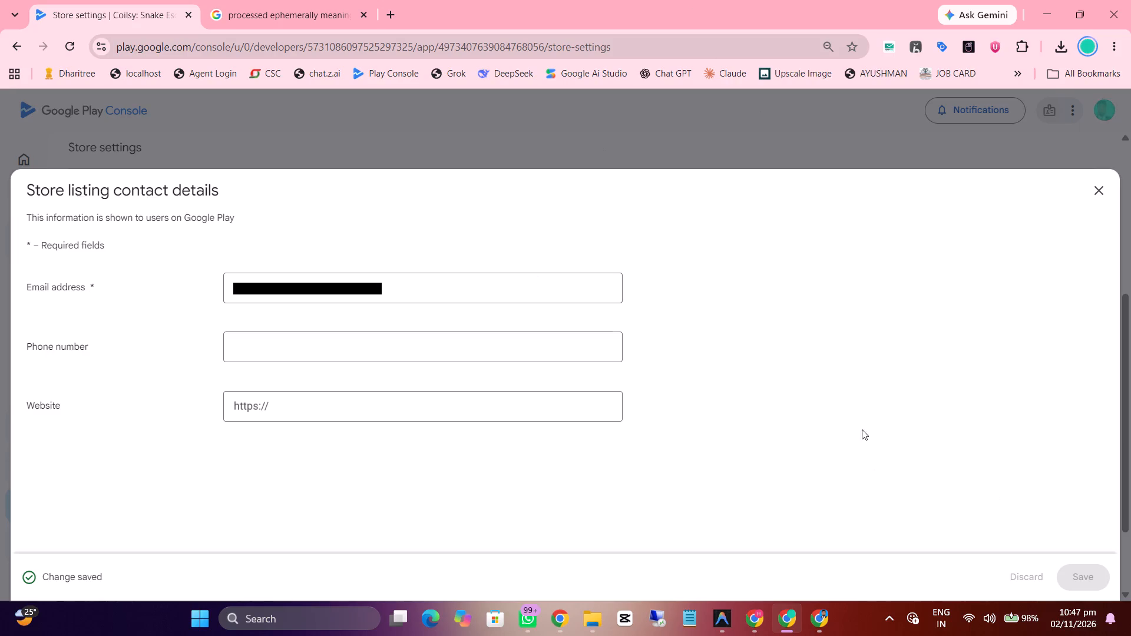
left_click(1094, 196)
Open tag management for the app category and search the tags for "puzzle".
scroll(379, 422, "up", 4)
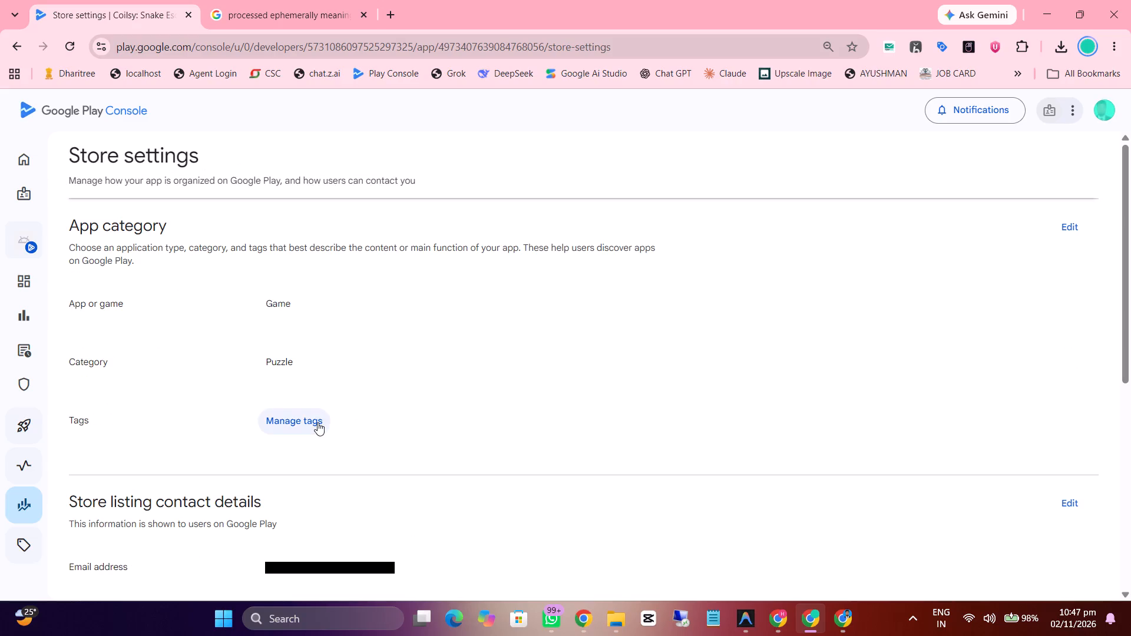
left_click(318, 422)
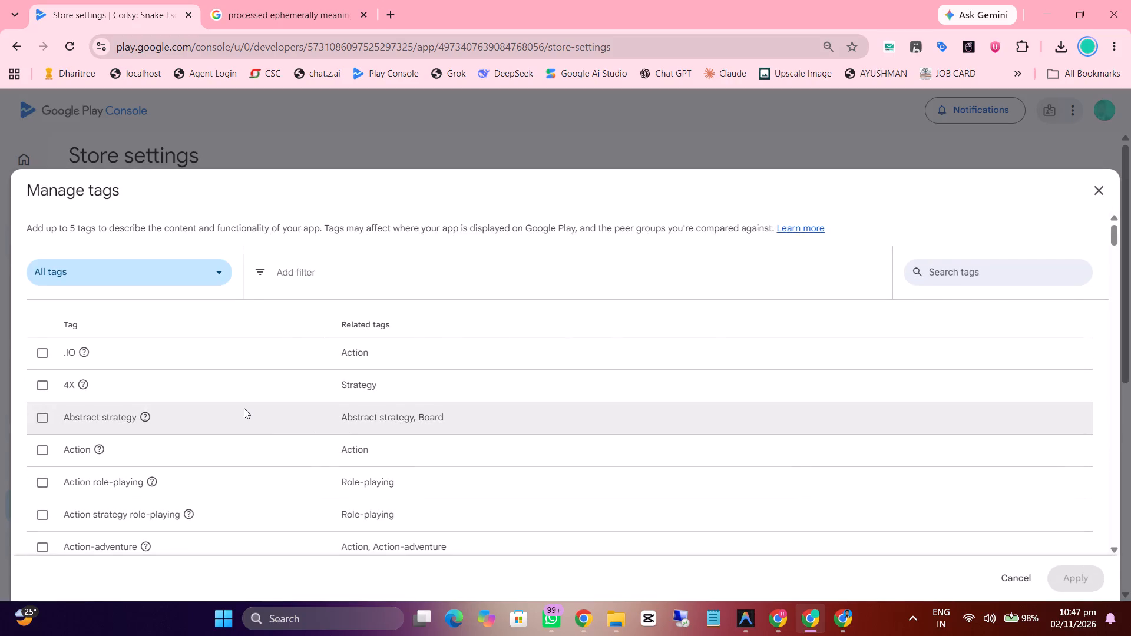
left_click(1000, 271)
type("log")
key("BackSpace")
key("BackSpace")
key("BackSpace")
type("puzzle")
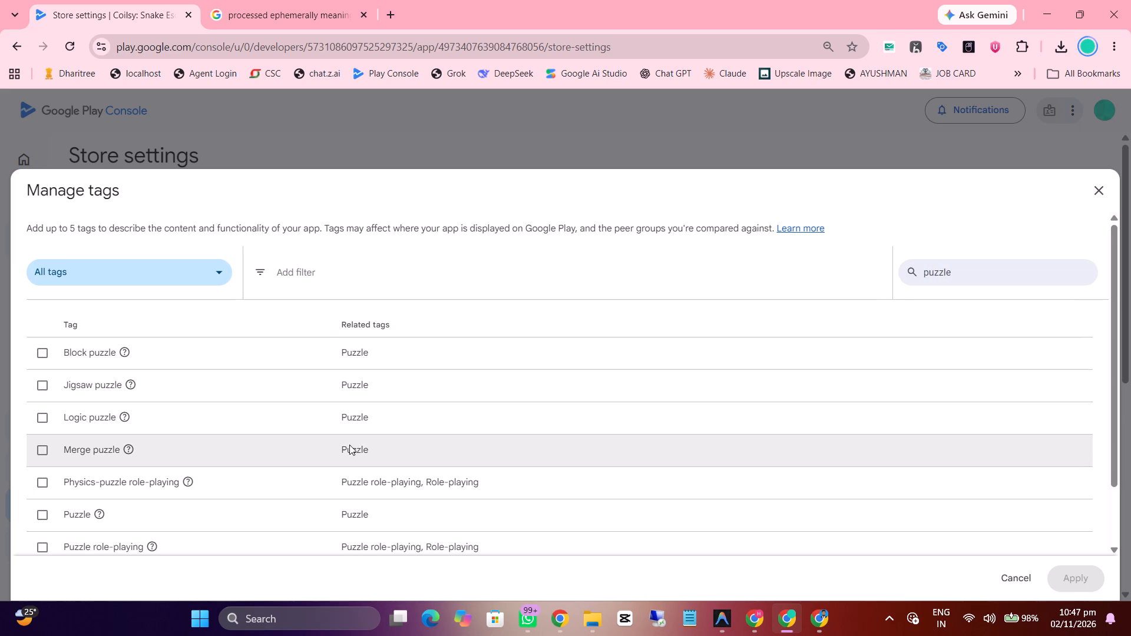
Select the tags Logic puzzle, Puzzle and Sliding puzzle.
left_click(37, 420)
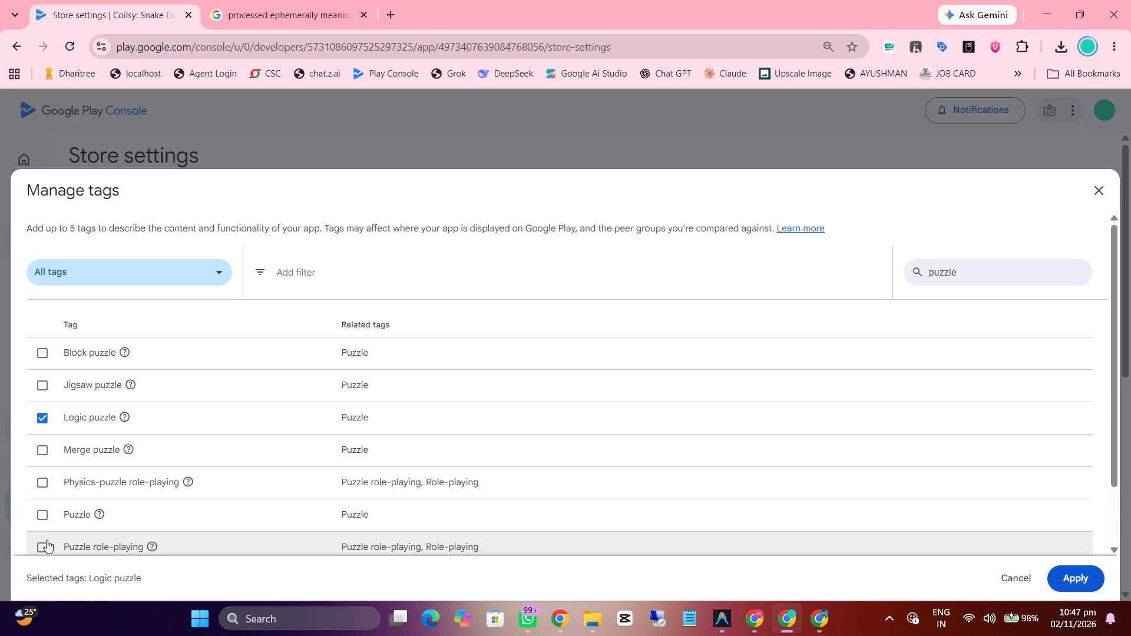
left_click(41, 519)
scroll(87, 515, "down", 3)
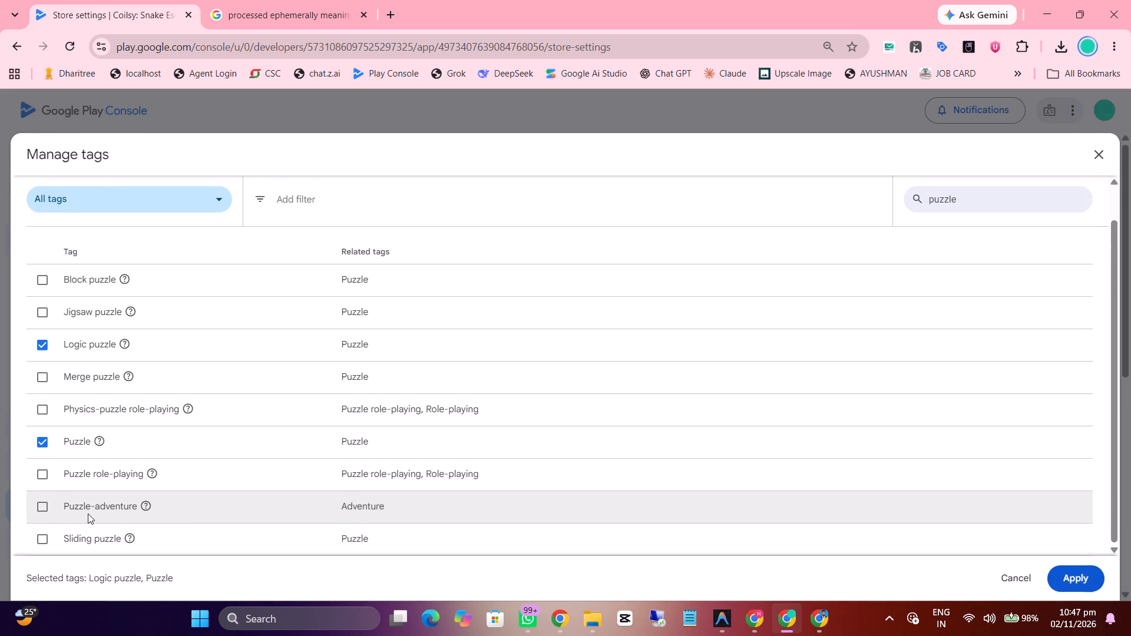
scroll(88, 514, "down", 3)
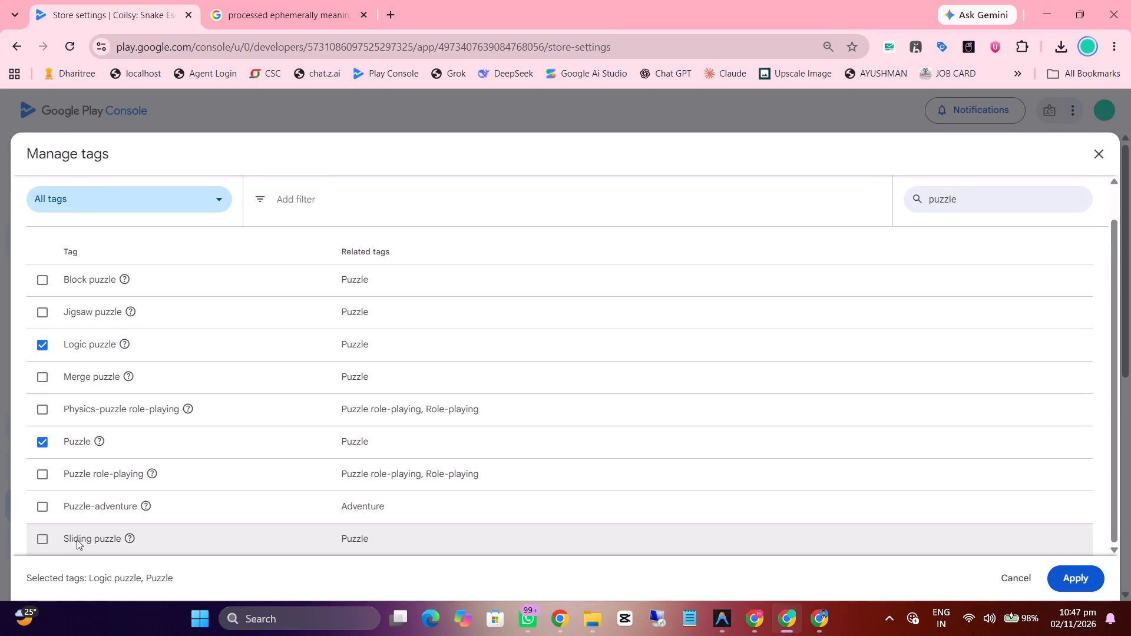
left_click(44, 539)
scroll(138, 508, "up", 2)
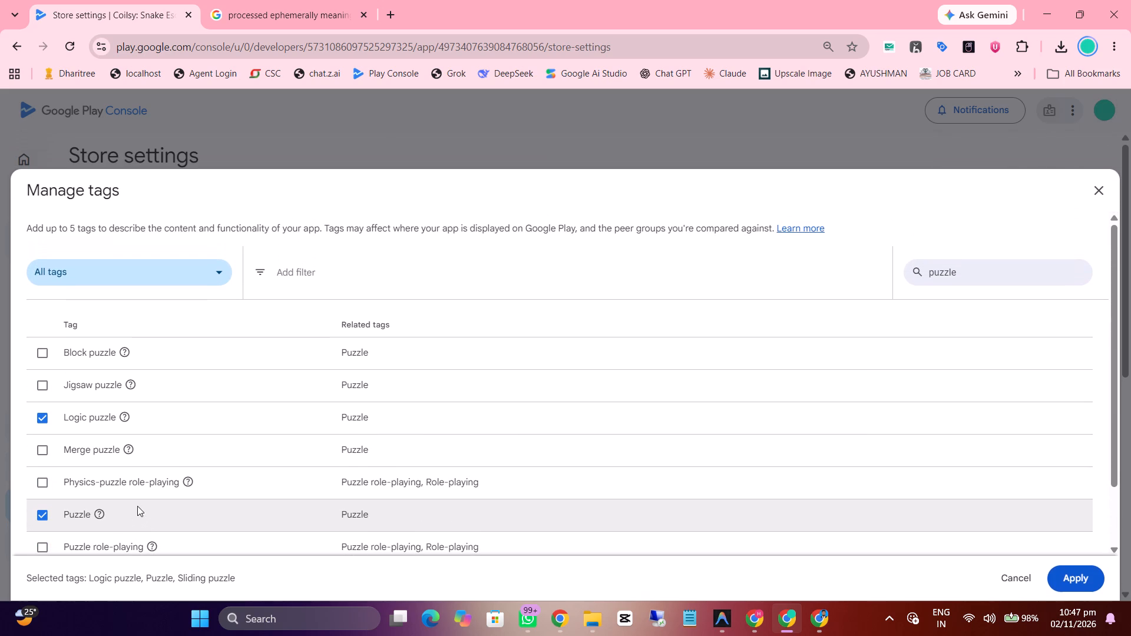
scroll(170, 498, "down", 7)
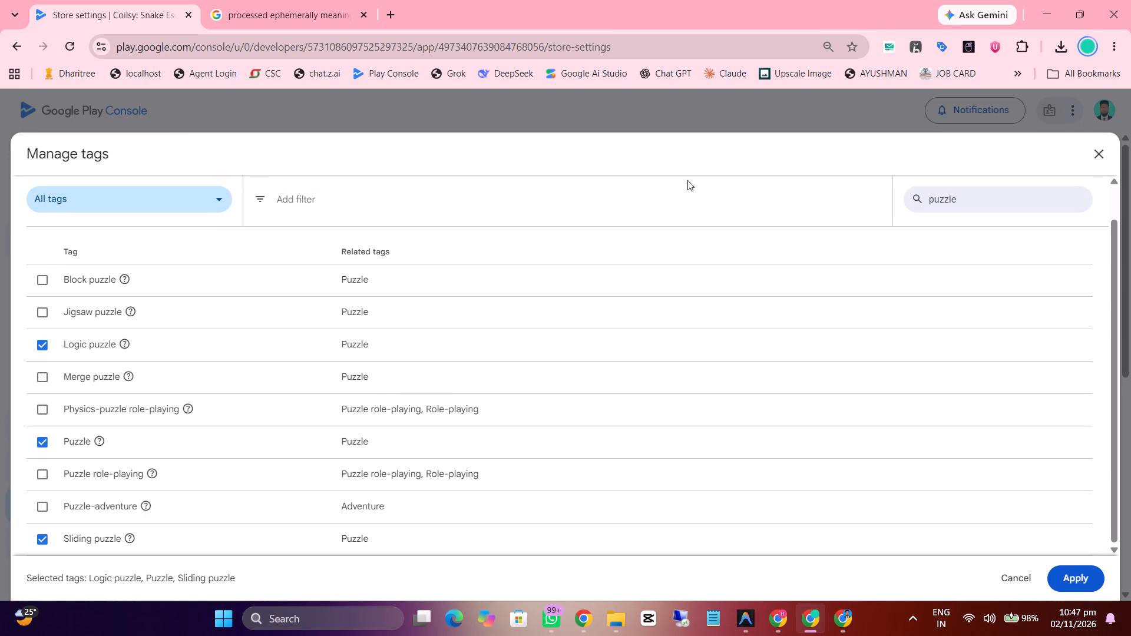
Capture a screenshot of the puzzle tag list with the current tag selection.
key("super+Print")
Check ChatGPT's suggested tags in the other Chrome profile and deselect the Sliding puzzle tag in Play Console.
left_click(779, 622)
scroll(755, 489, "down", 6)
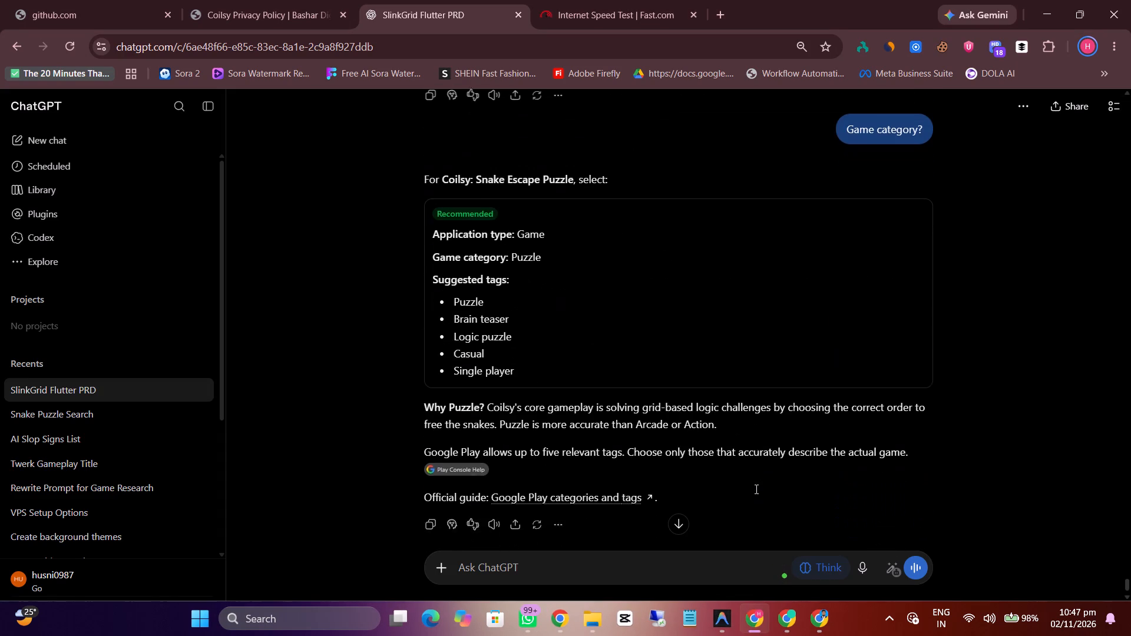
left_click(636, 568)
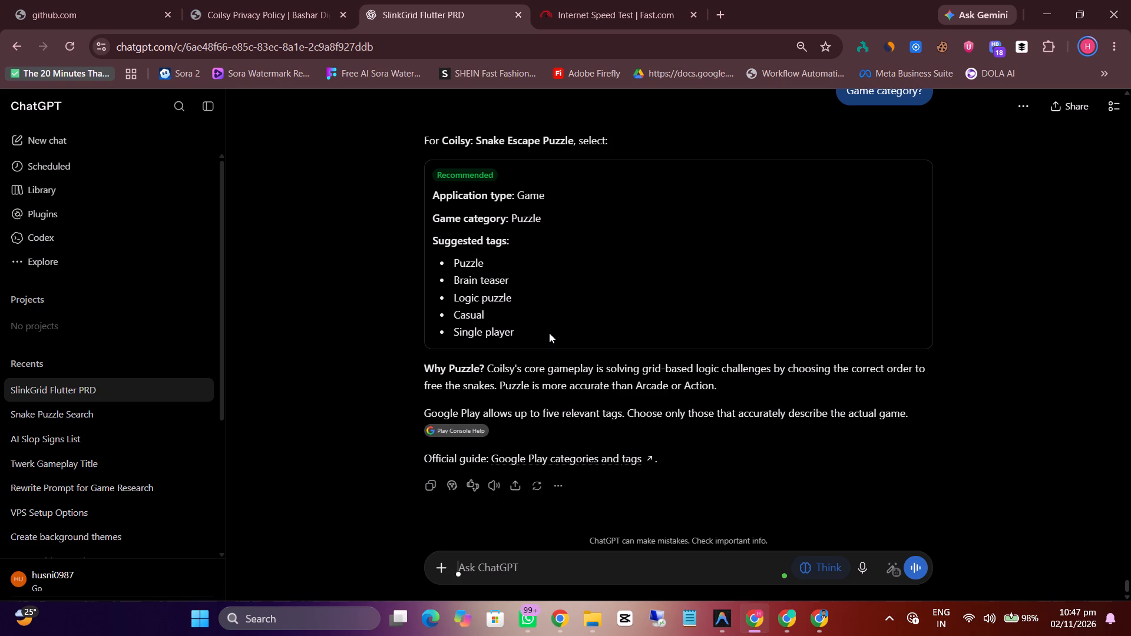
left_click(729, 617)
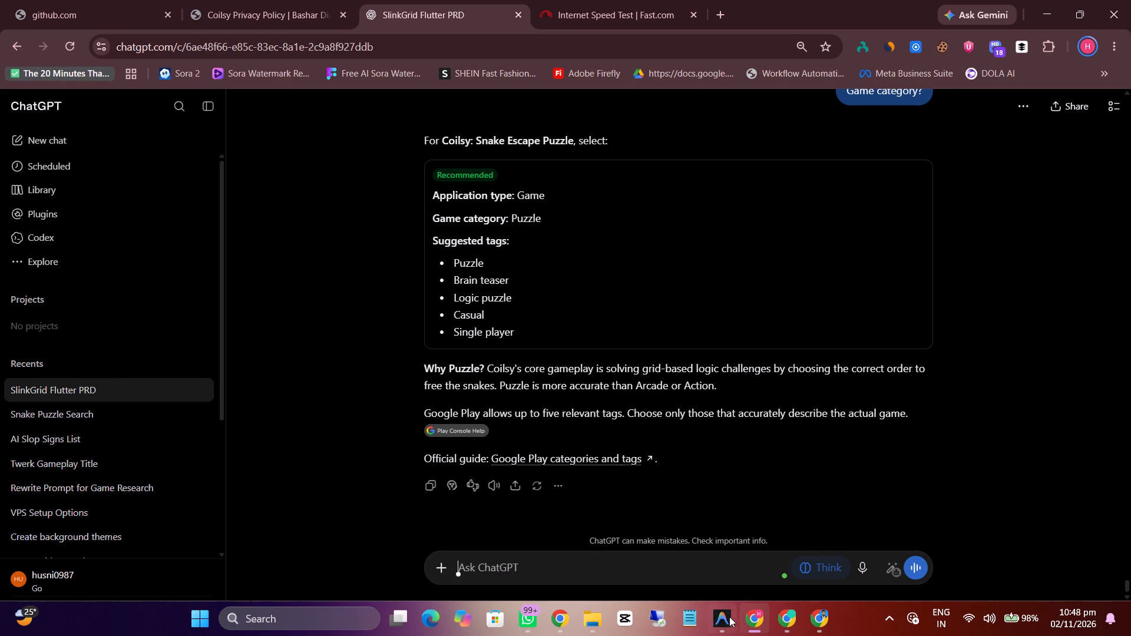
left_click(729, 617)
left_click(784, 628)
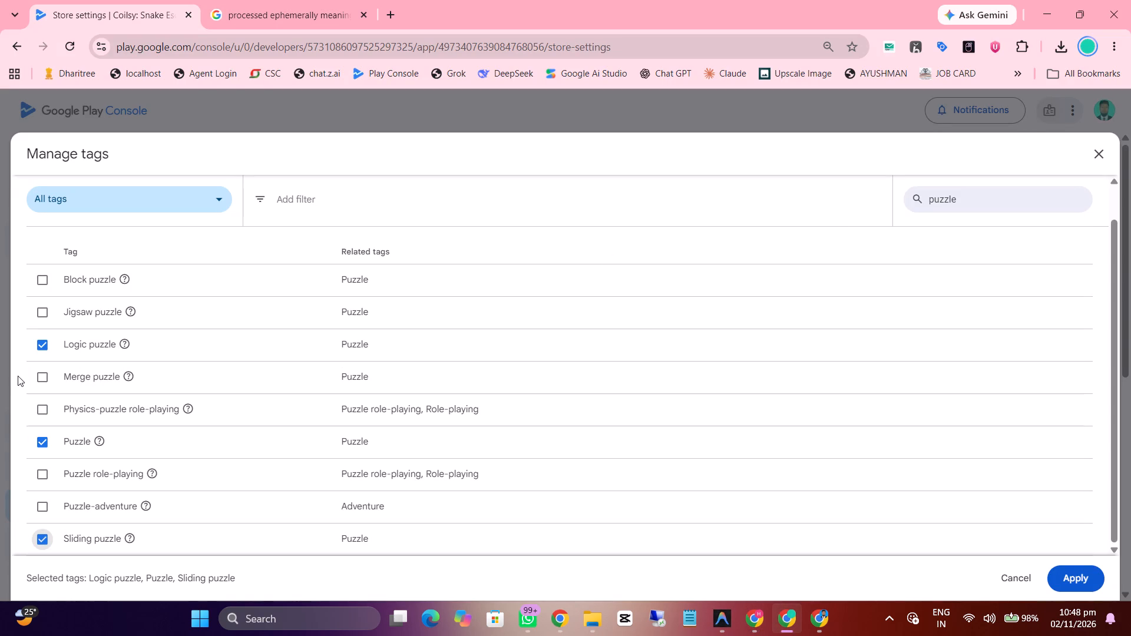
left_click(42, 344)
left_click(42, 344)
left_click(41, 542)
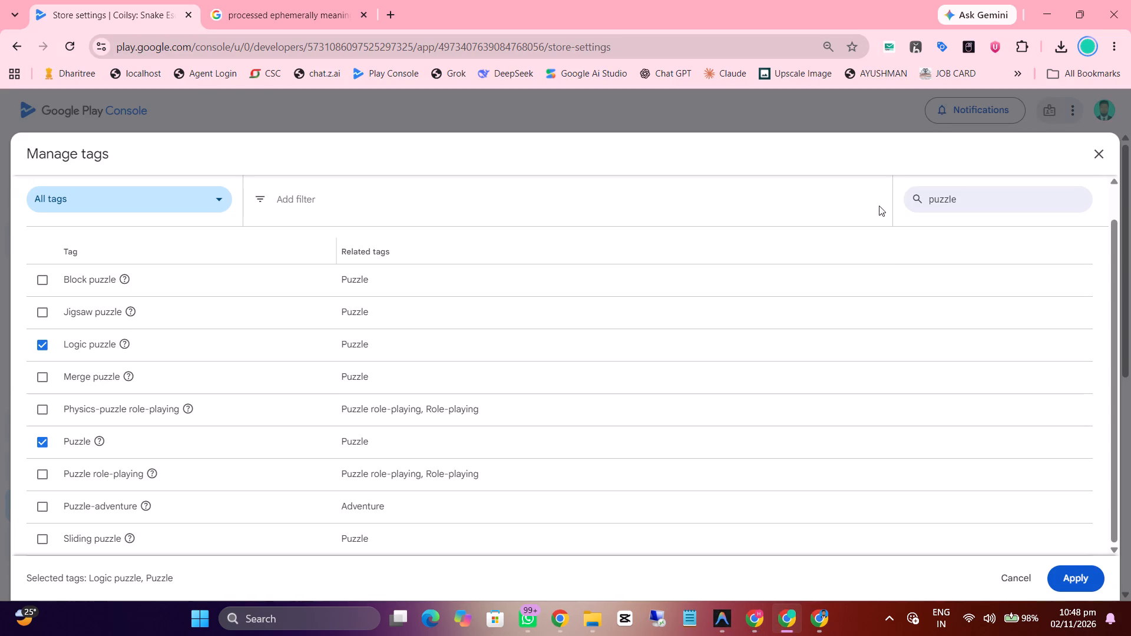
Search the tags for "brain" and select the Brain teaser tag.
left_click_drag(978, 192, 905, 200)
type("brain")
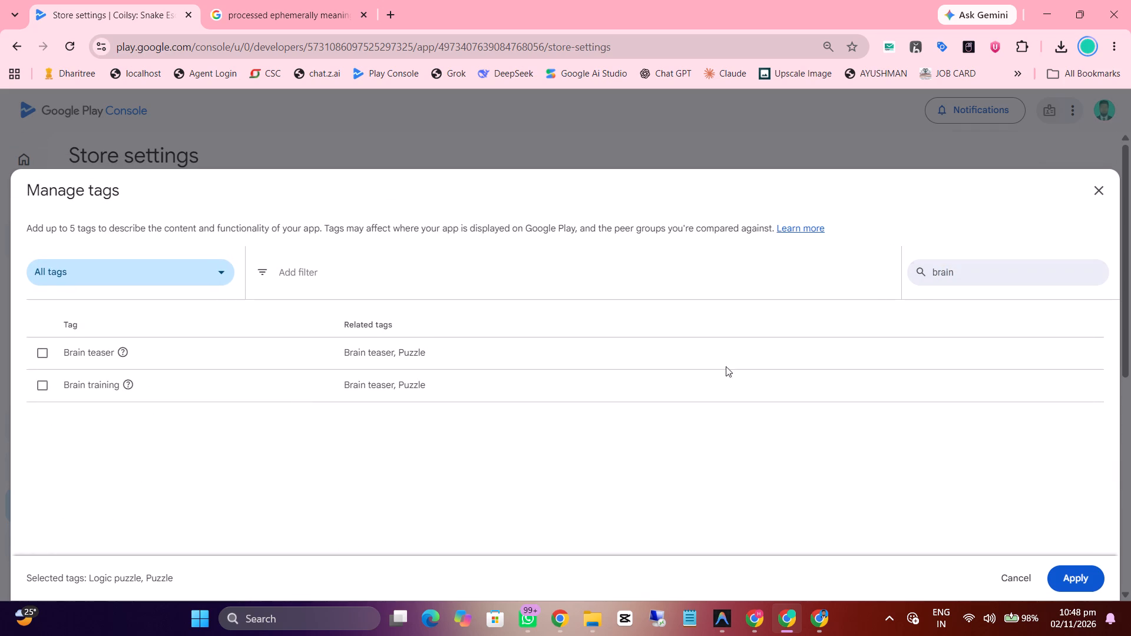
left_click(45, 347)
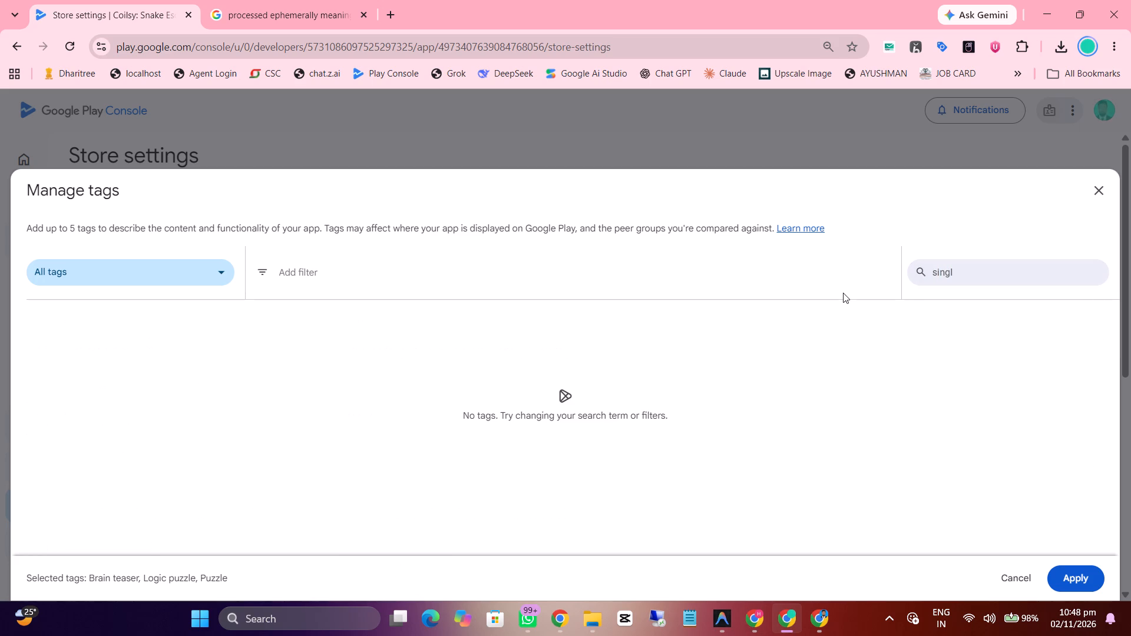
key("BackSpace")
key("BackSpace")
key("BackSpace")
key("BackSpace")
key("BackSpace")
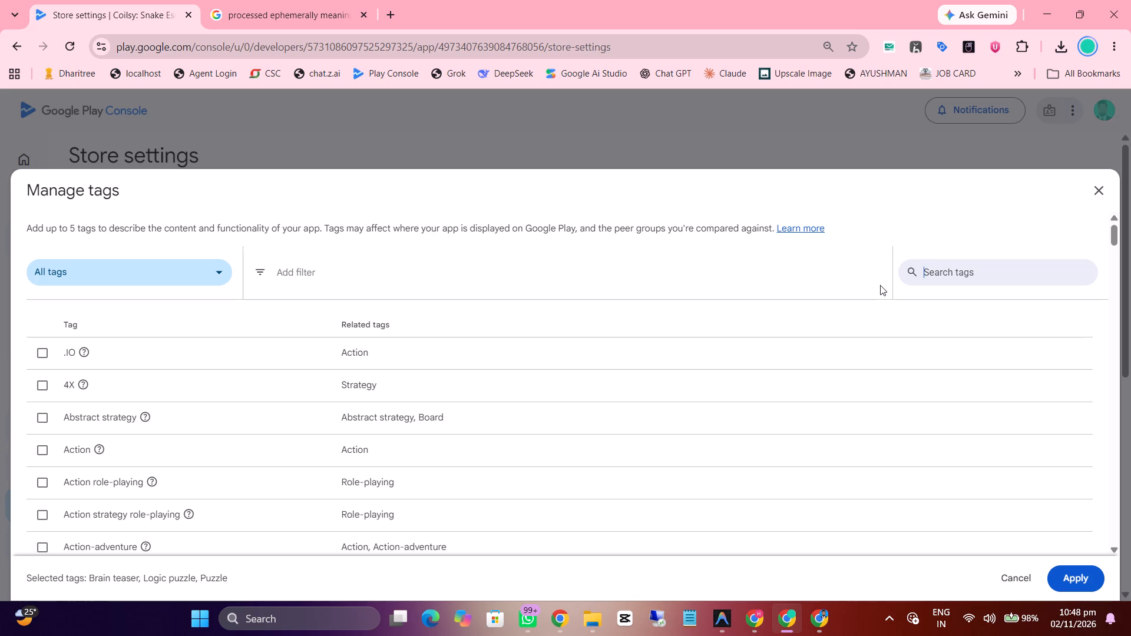
Search the tag list for "puzzl" and "player" to look for further fitting tags, and clear the search.
type("puzzl")
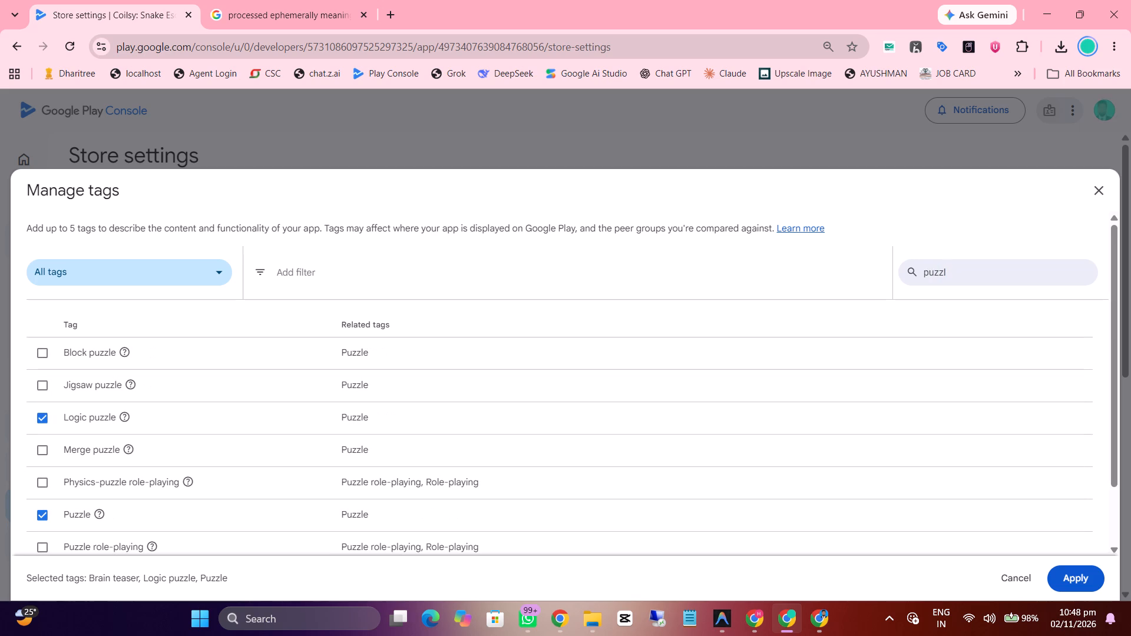
scroll(400, 447, "down", 7)
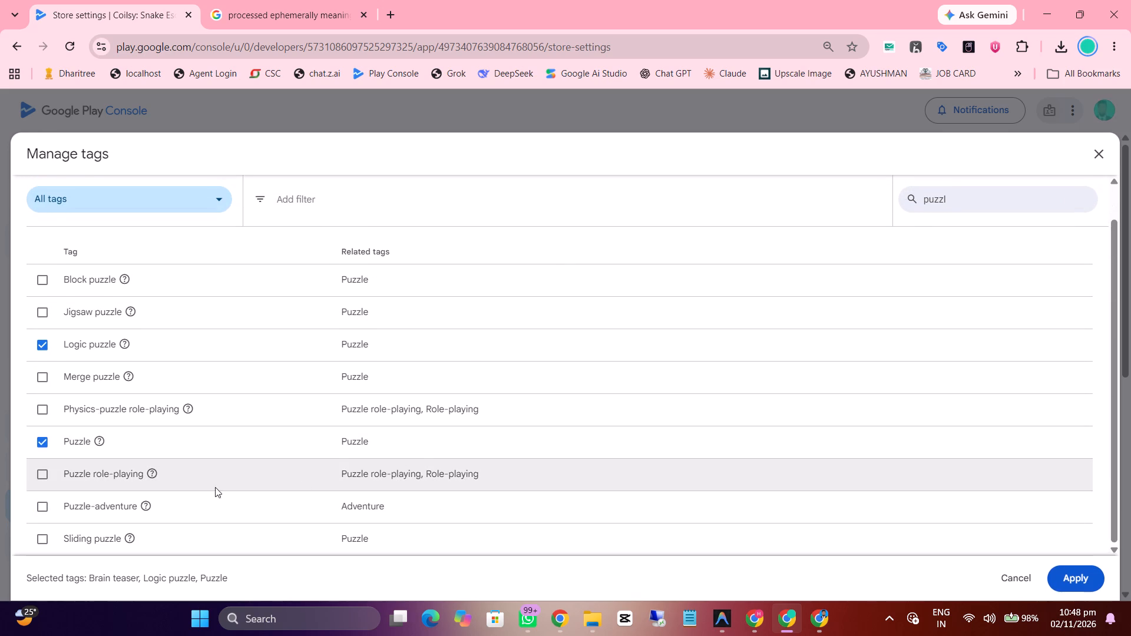
left_click_drag(993, 196, 893, 216)
type("player")
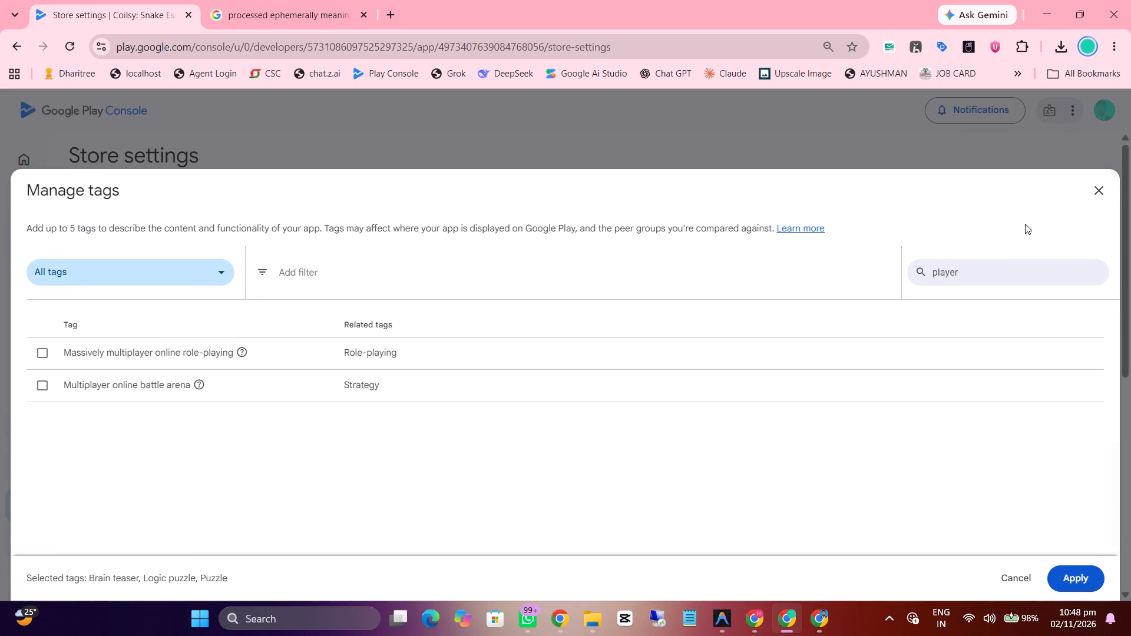
left_click_drag(974, 274, 911, 281)
key("BackSpace")
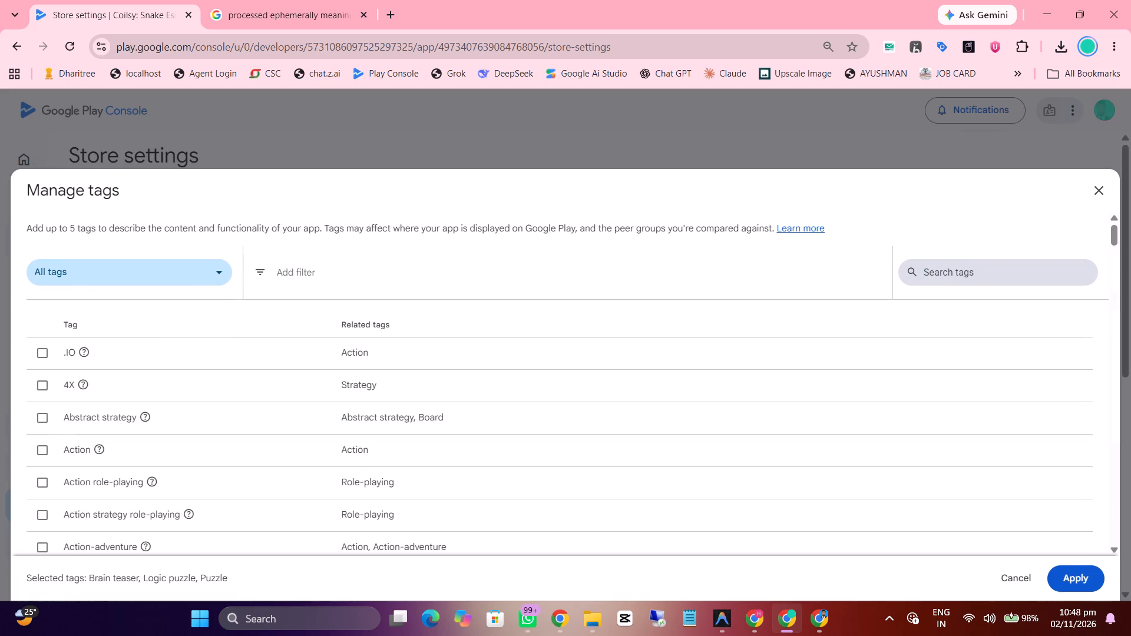
Apply the tags Brain teaser, Logic puzzle and Puzzle to the app category.
left_click(1094, 575)
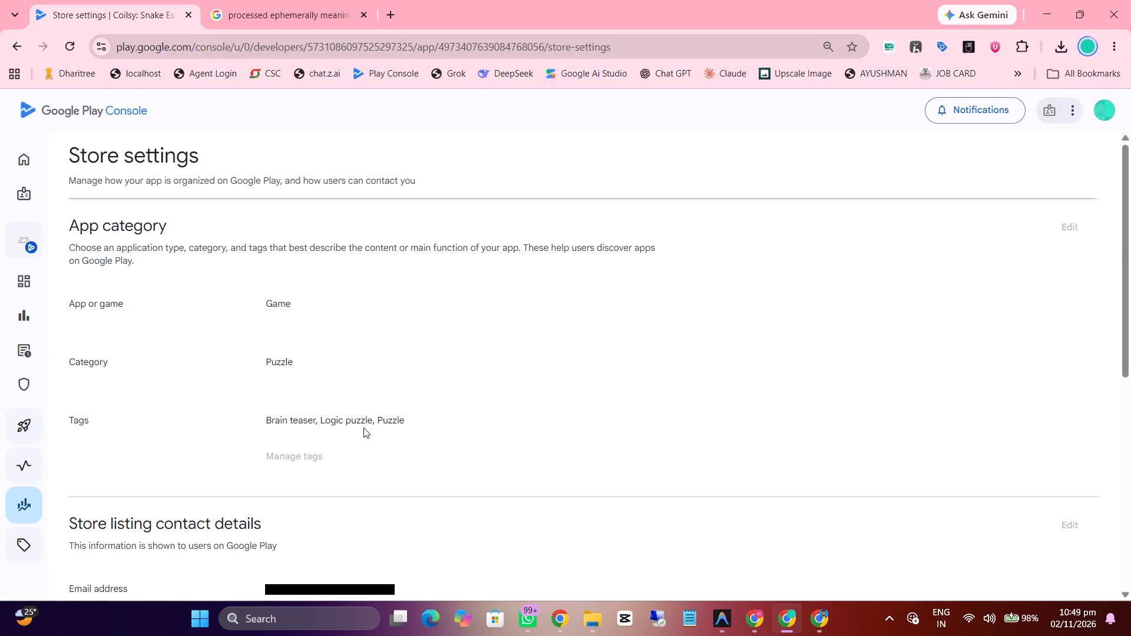
Look over the store settings, return to the developer account home page and open the Coilsy: Snake Escape Puzzle dashboard.
scroll(390, 427, "down", 3)
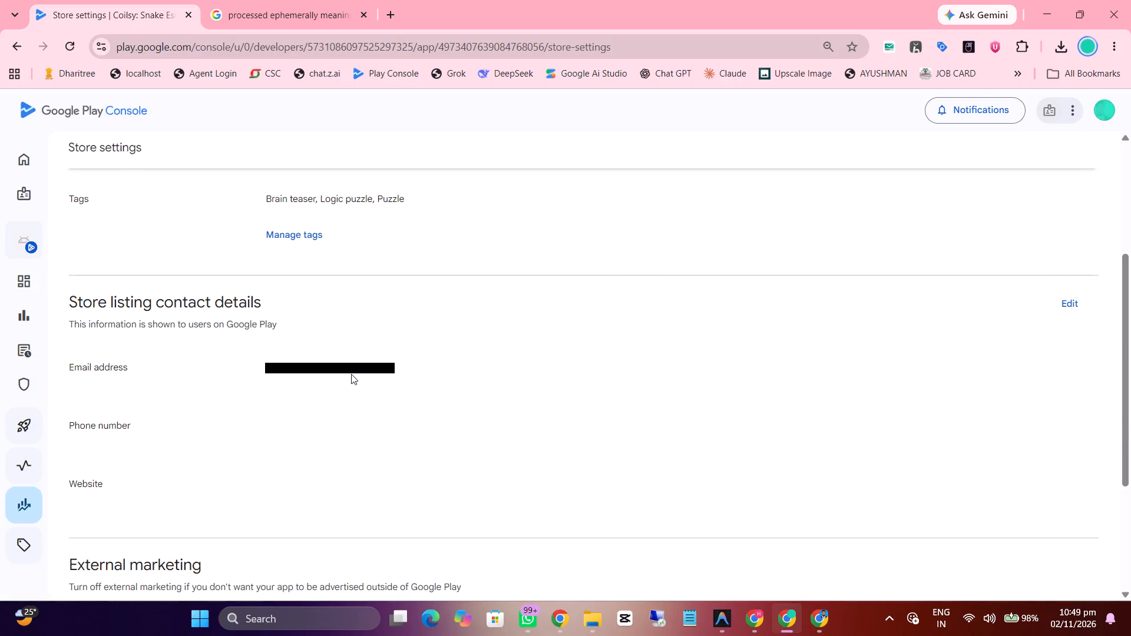
scroll(351, 374, "down", 3)
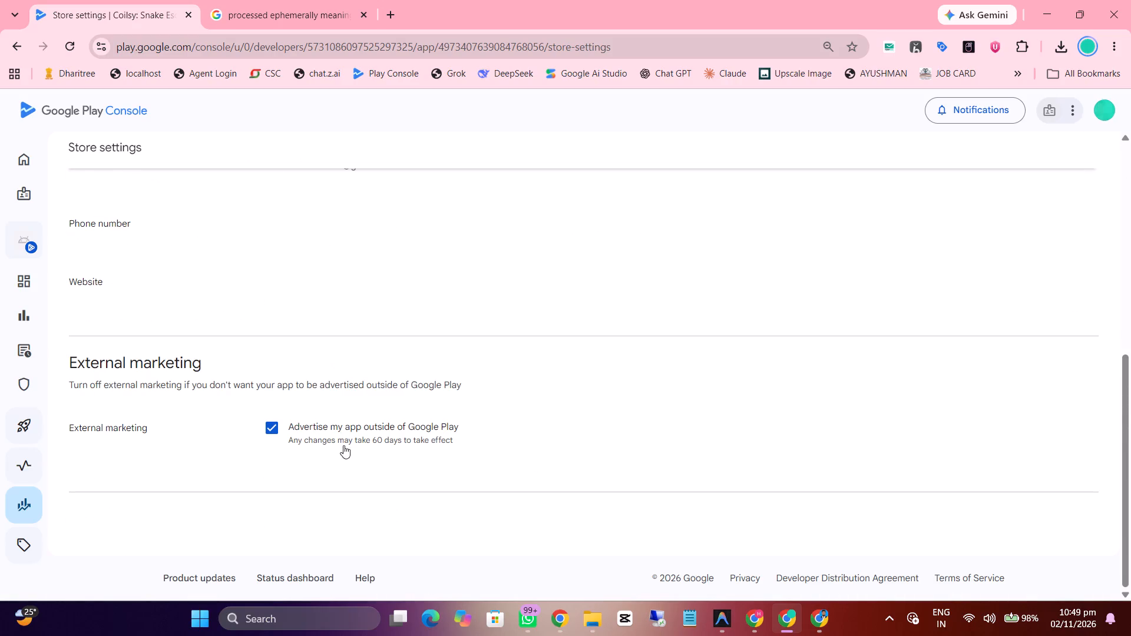
scroll(426, 443, "down", 5)
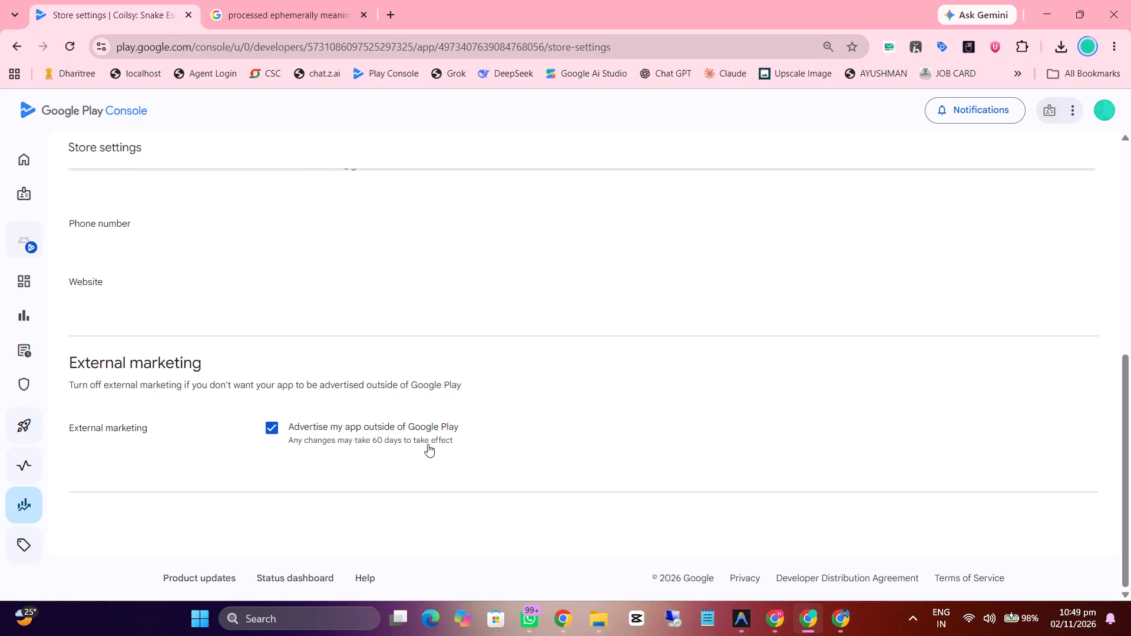
scroll(428, 444, "down", 2)
scroll(743, 451, "up", 12)
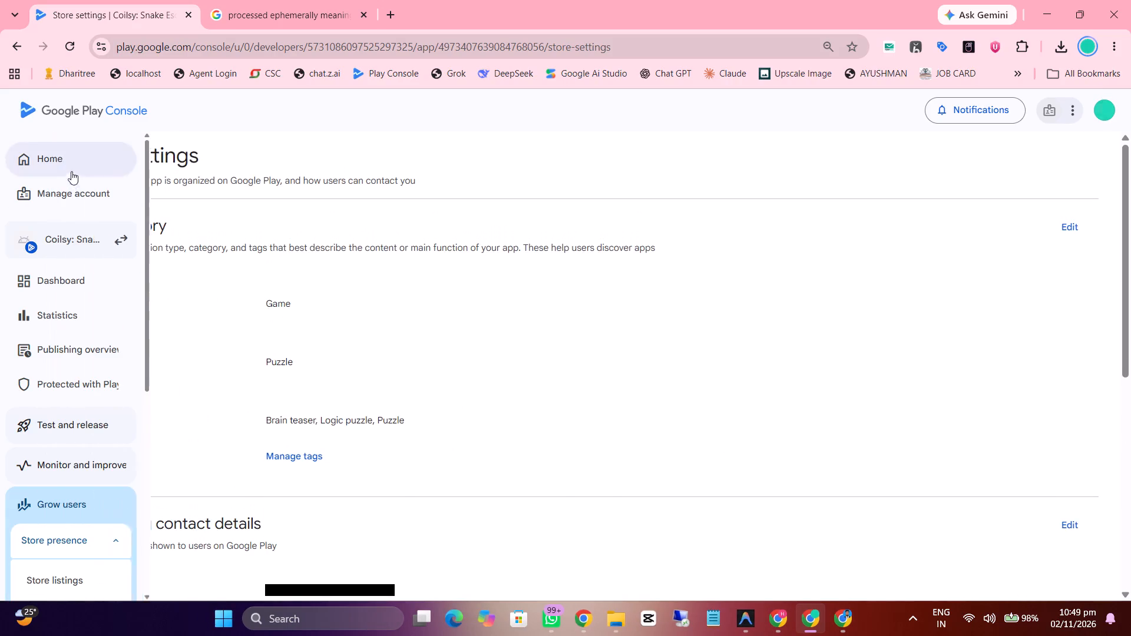
left_click(94, 244)
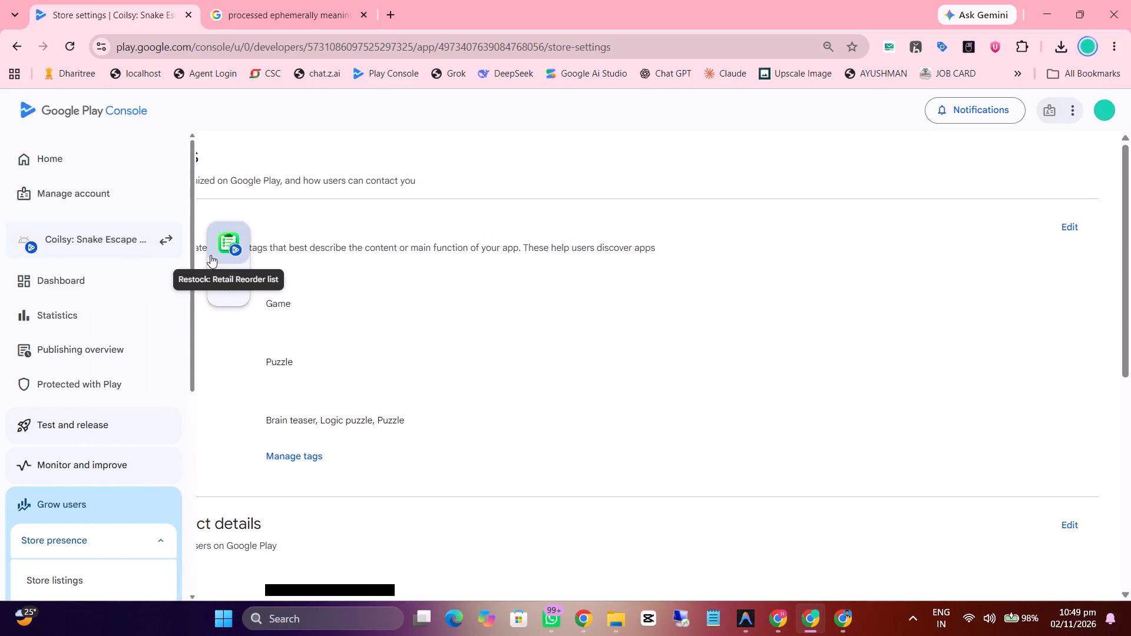
left_click(534, 342)
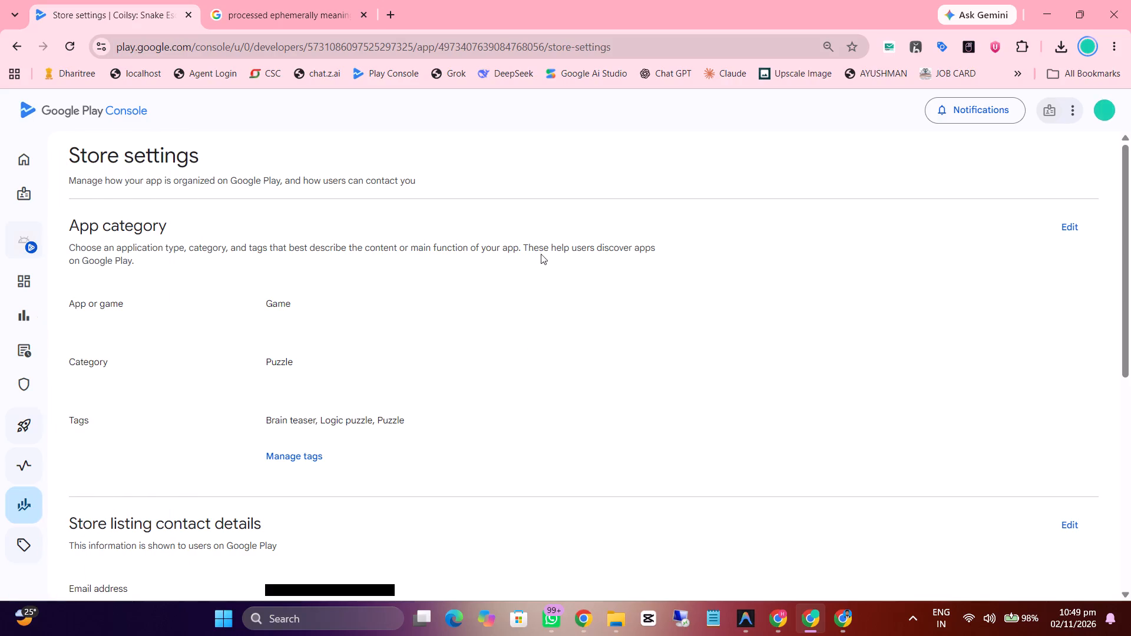
left_click(62, 157)
scroll(107, 183, "up", 4)
left_click(28, 163)
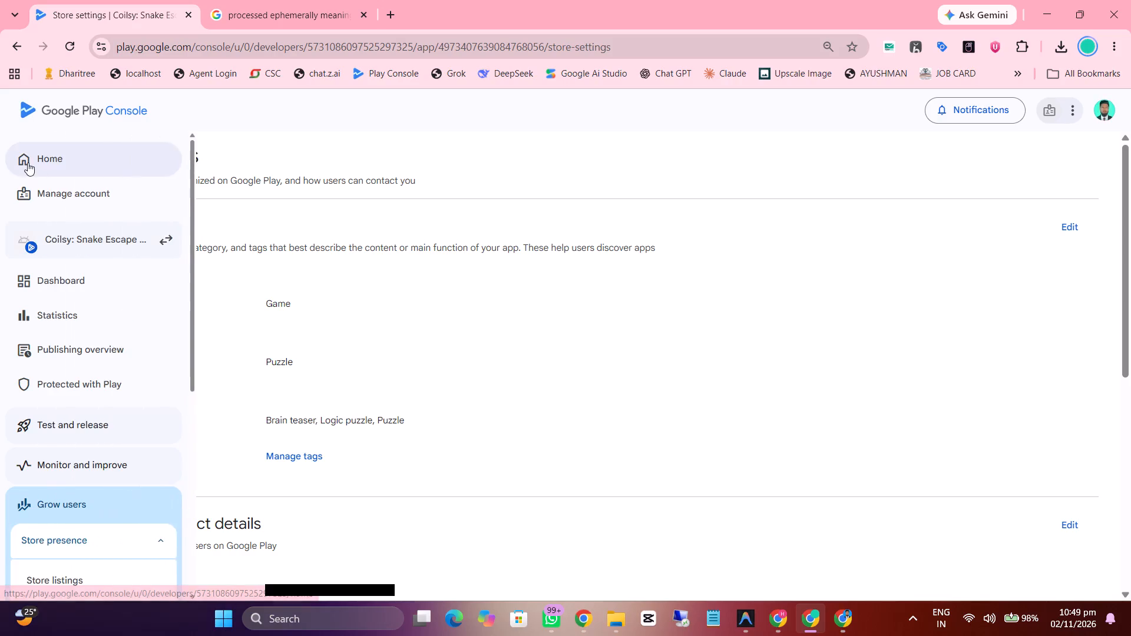
scroll(497, 283, "down", 4)
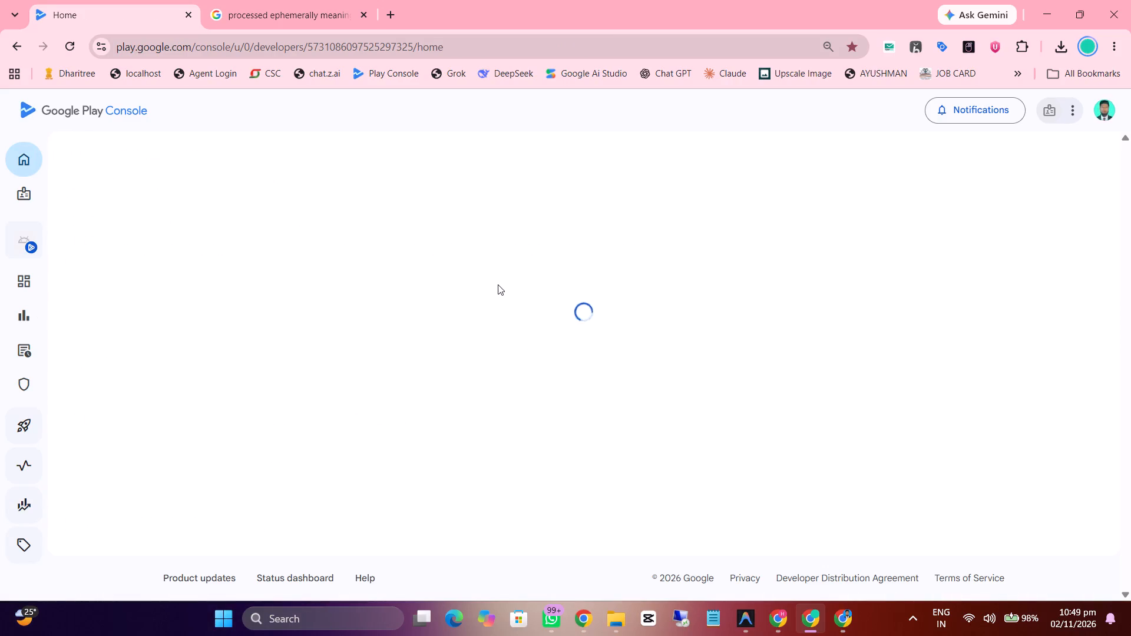
scroll(498, 284, "down", 1)
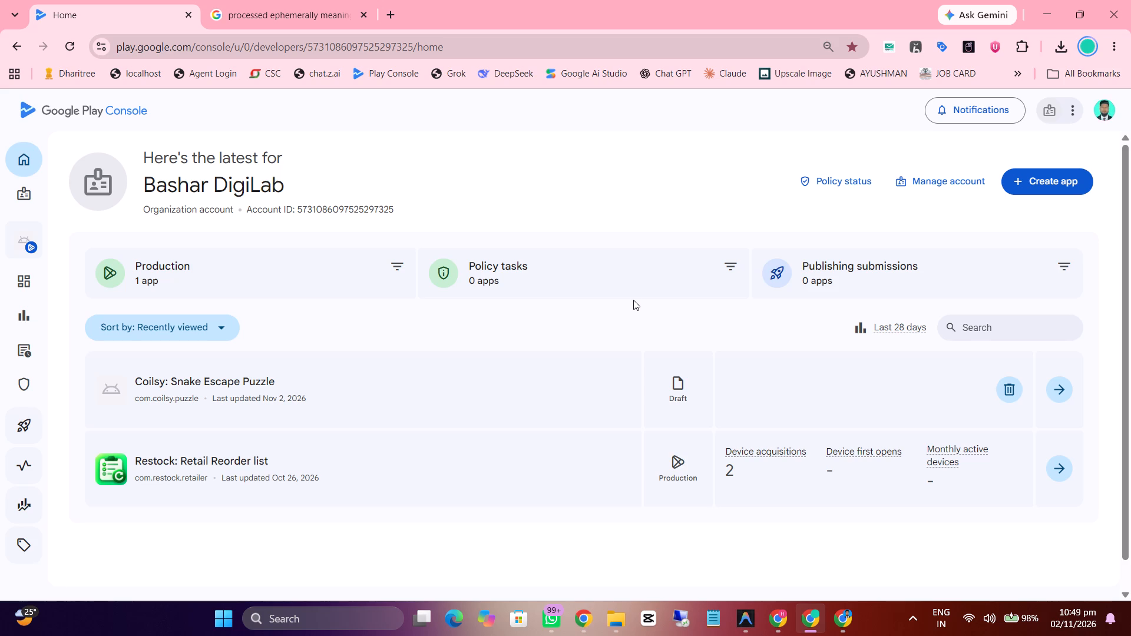
left_click(1049, 382)
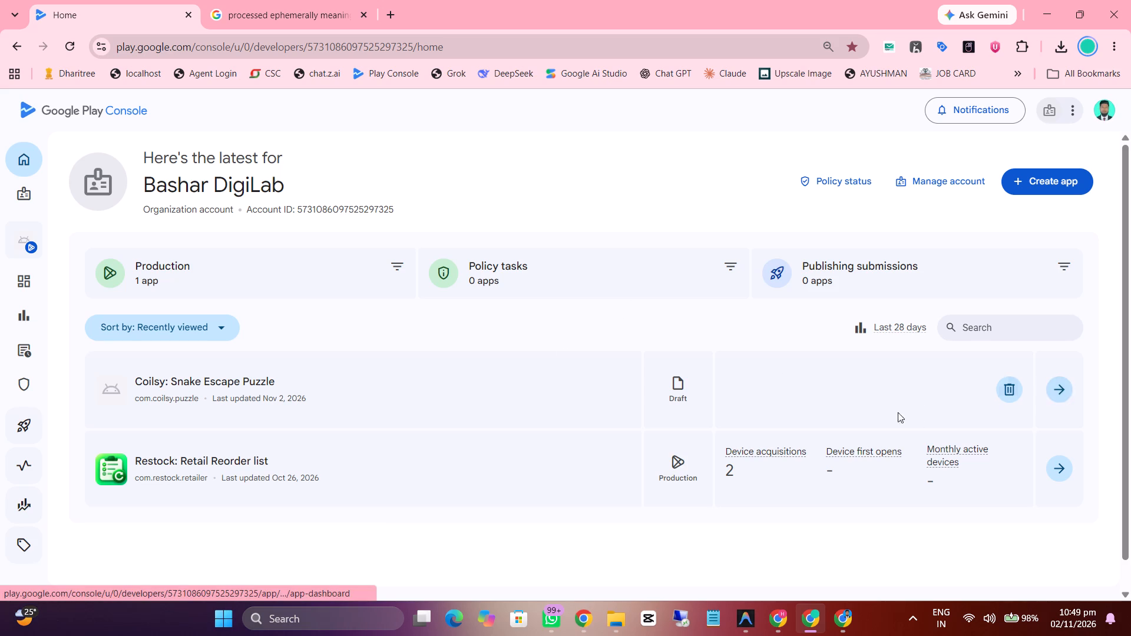
Open the store listing setup from the remaining setup tasks on the Coilsy dashboard.
scroll(554, 380, "down", 2)
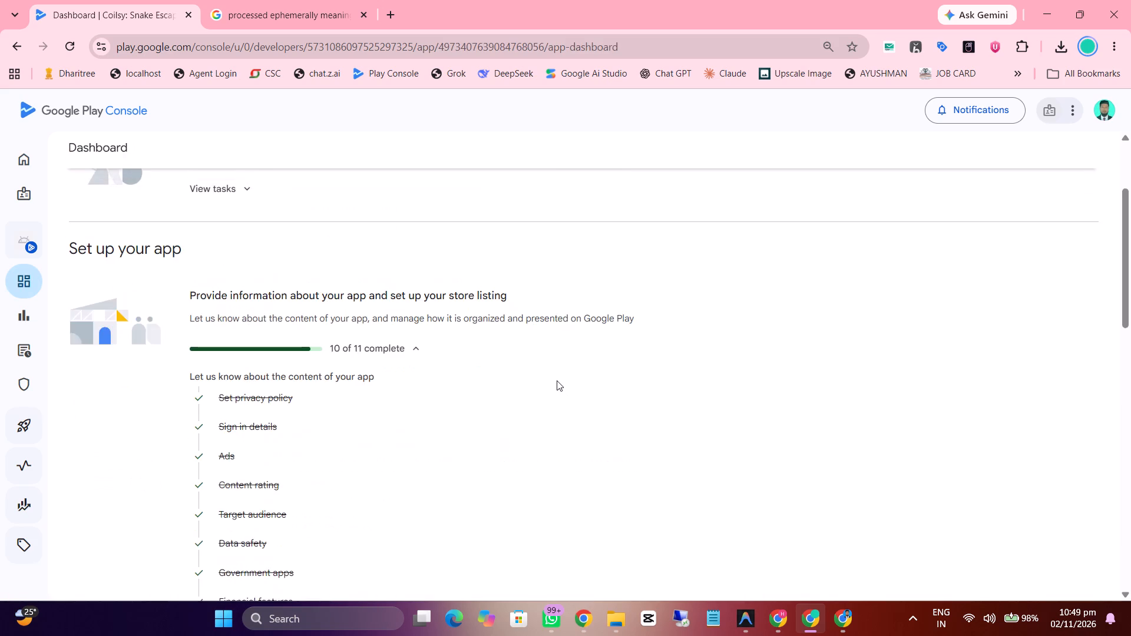
scroll(557, 380, "down", 7)
scroll(557, 381, "up", 2)
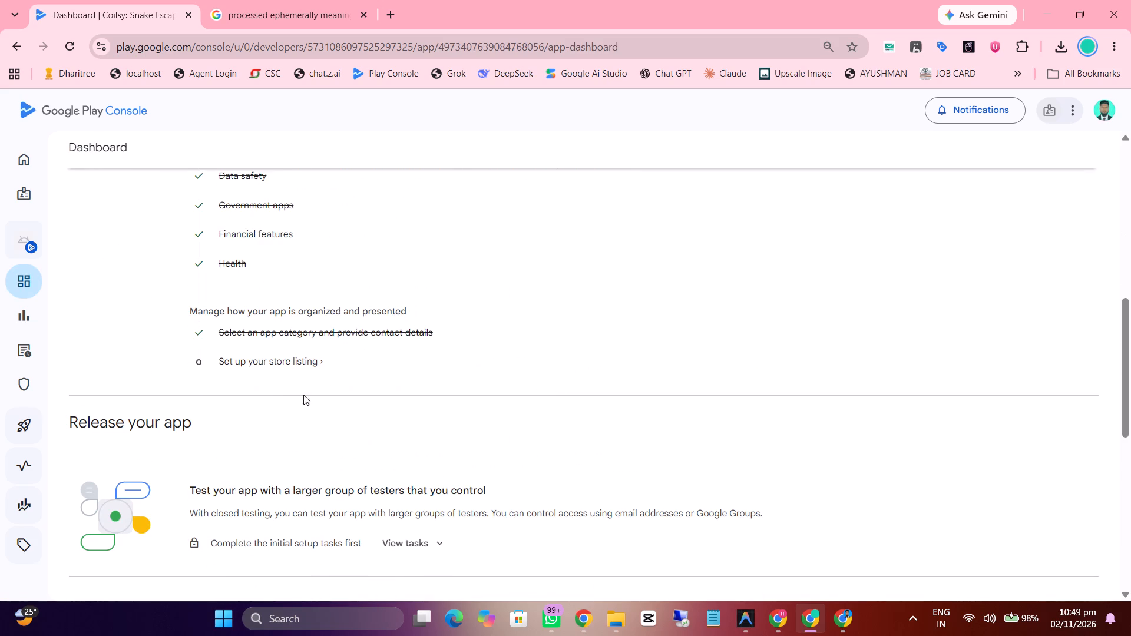
left_click(280, 365)
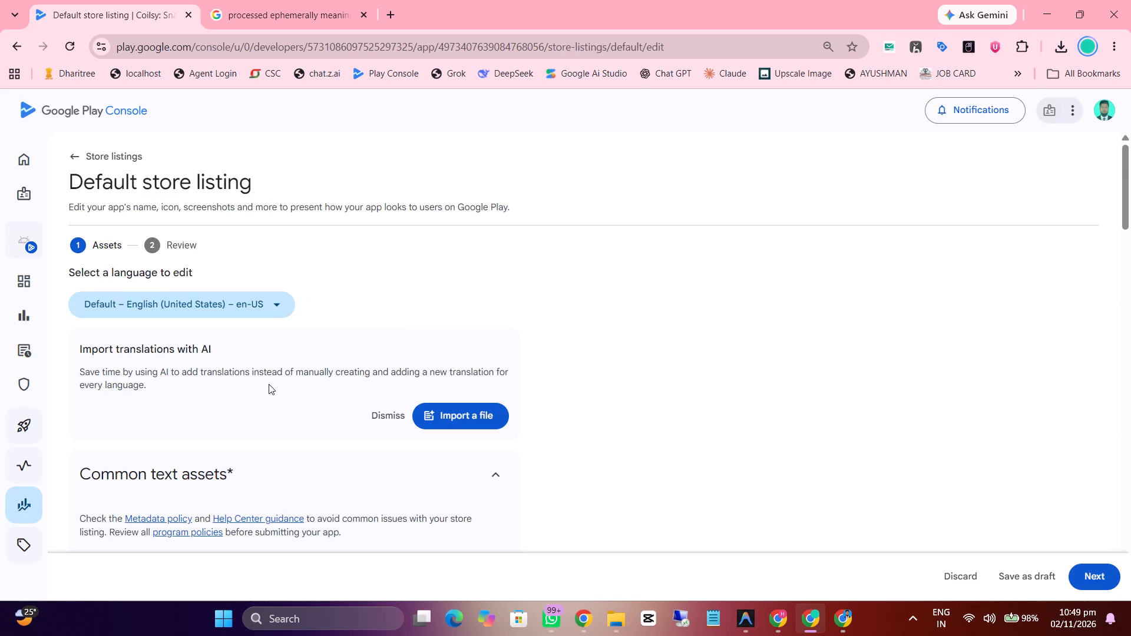
Look over the common text assets of the default store listing, especially the short description and full description fields.
scroll(269, 384, "down", 2)
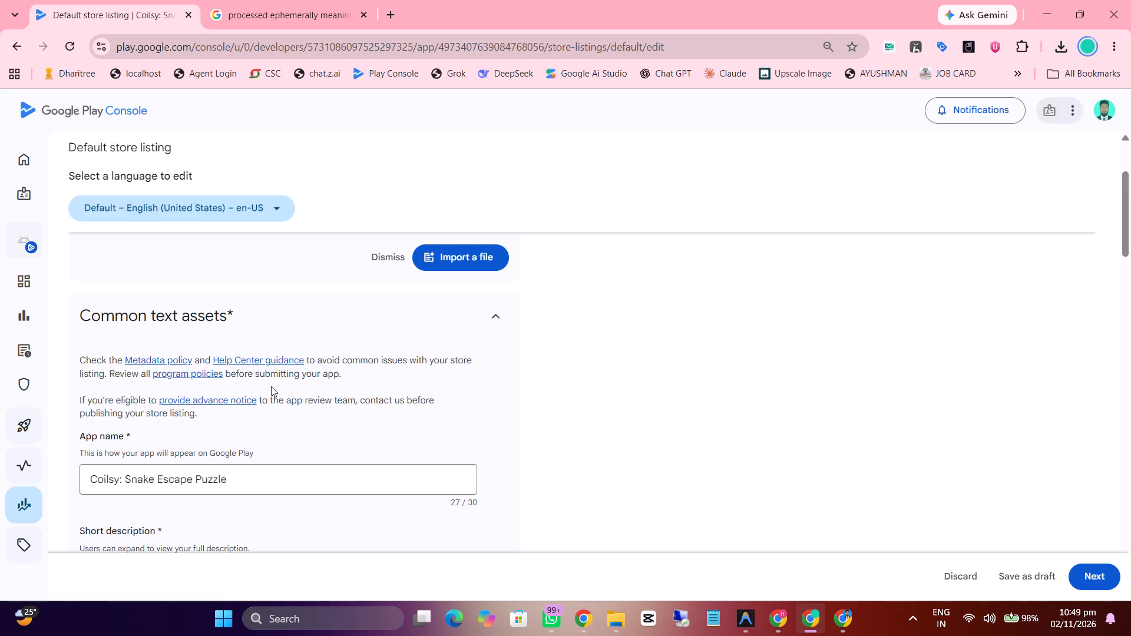
scroll(271, 386, "down", 3)
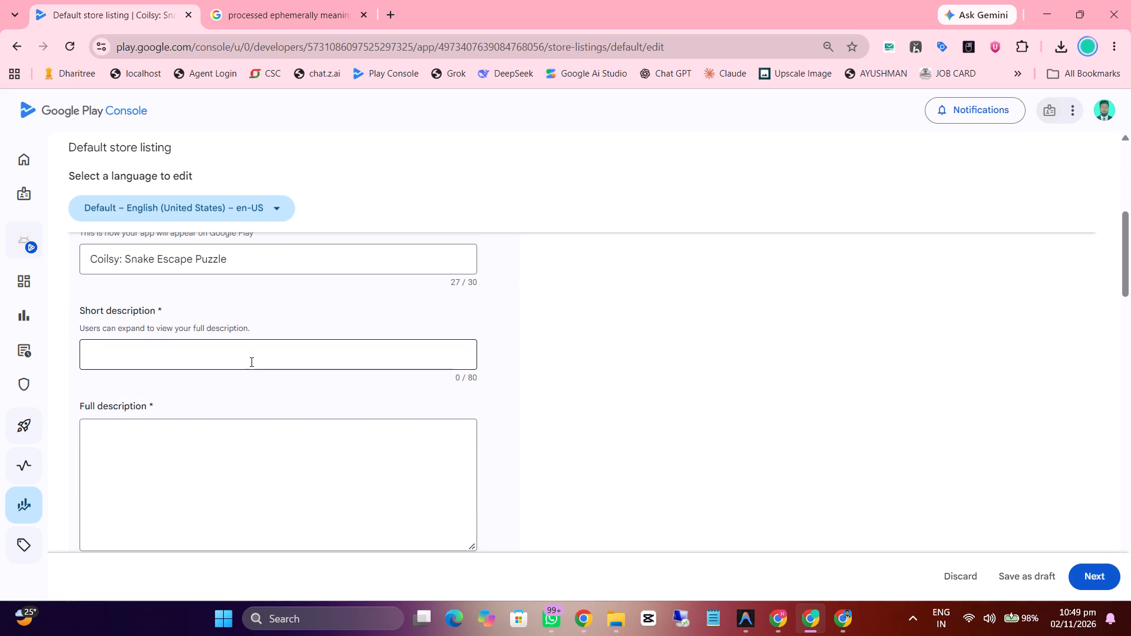
left_click(250, 359)
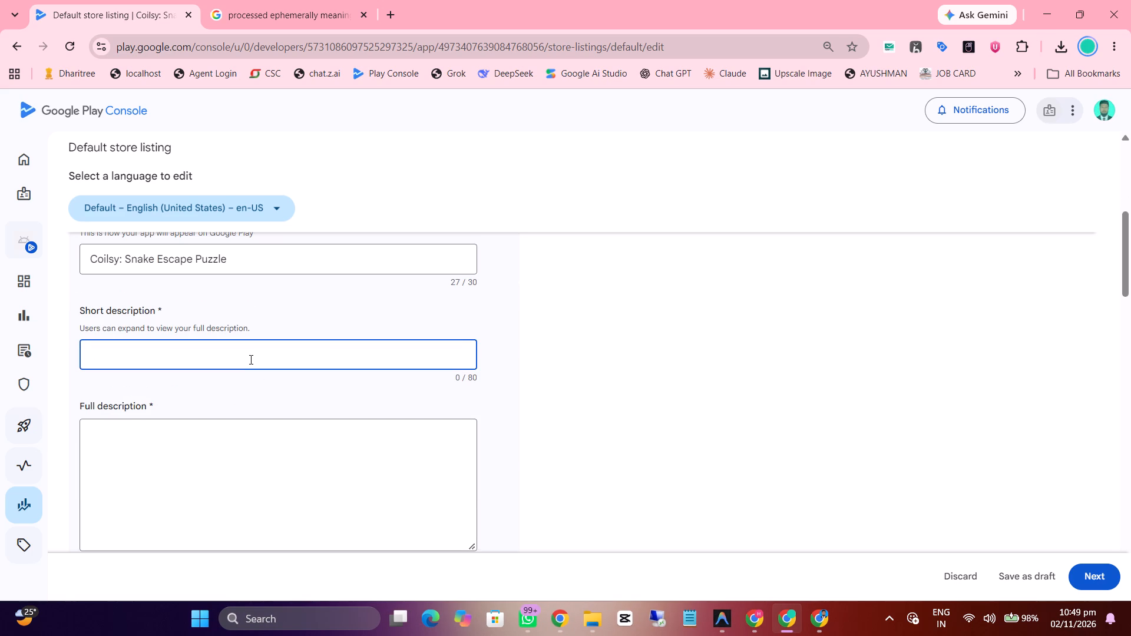
scroll(250, 359, "up", 3)
scroll(272, 368, "down", 1)
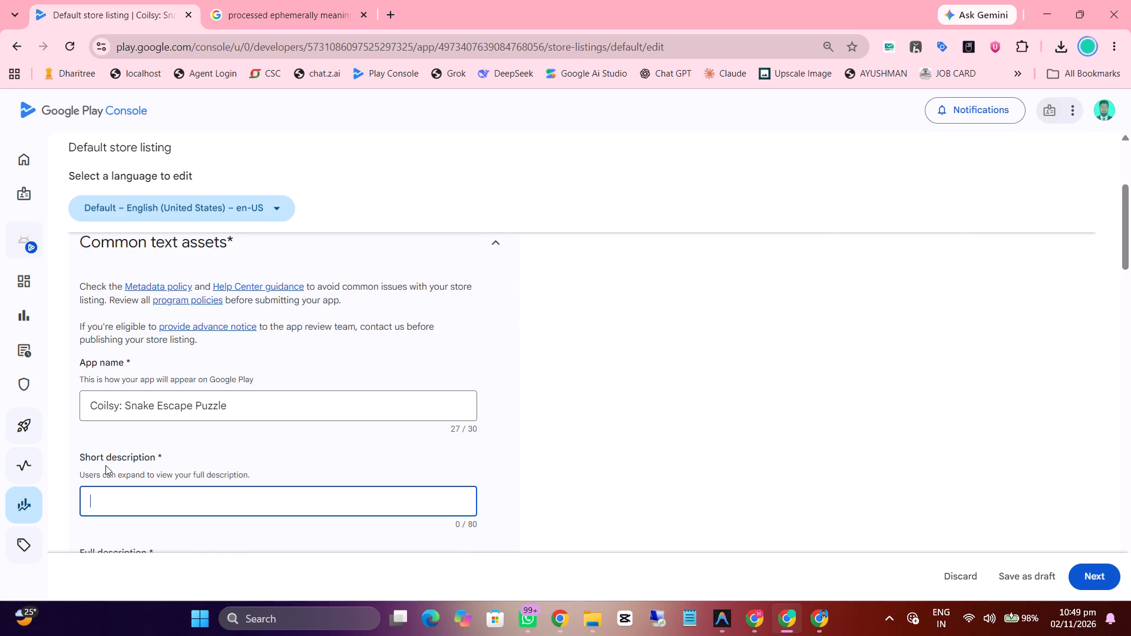
left_click_drag(80, 459, 256, 475)
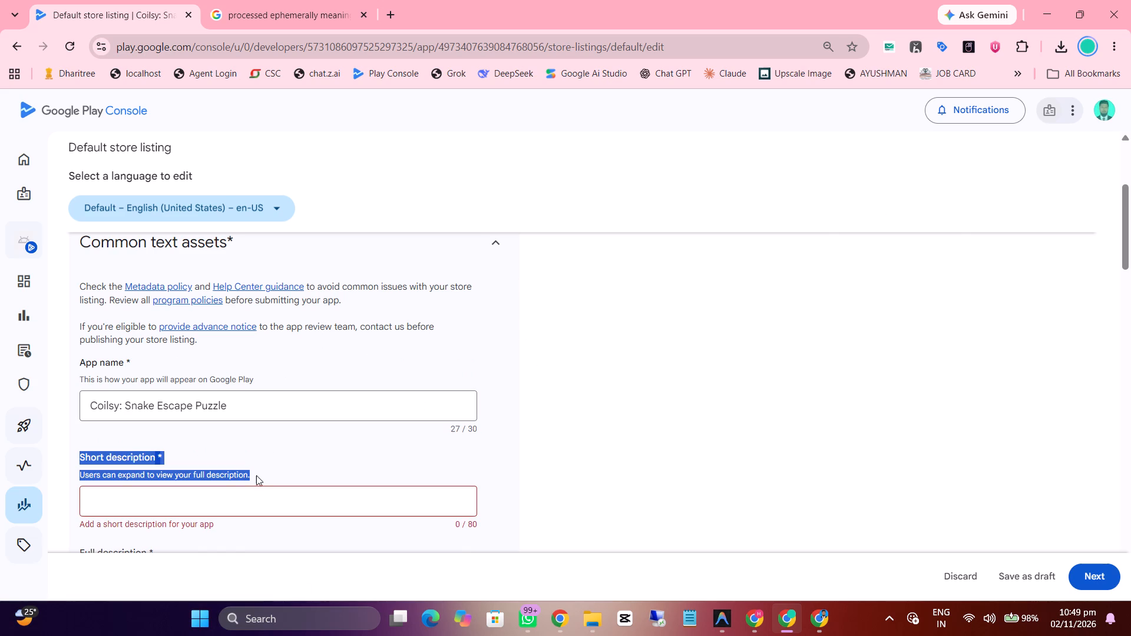
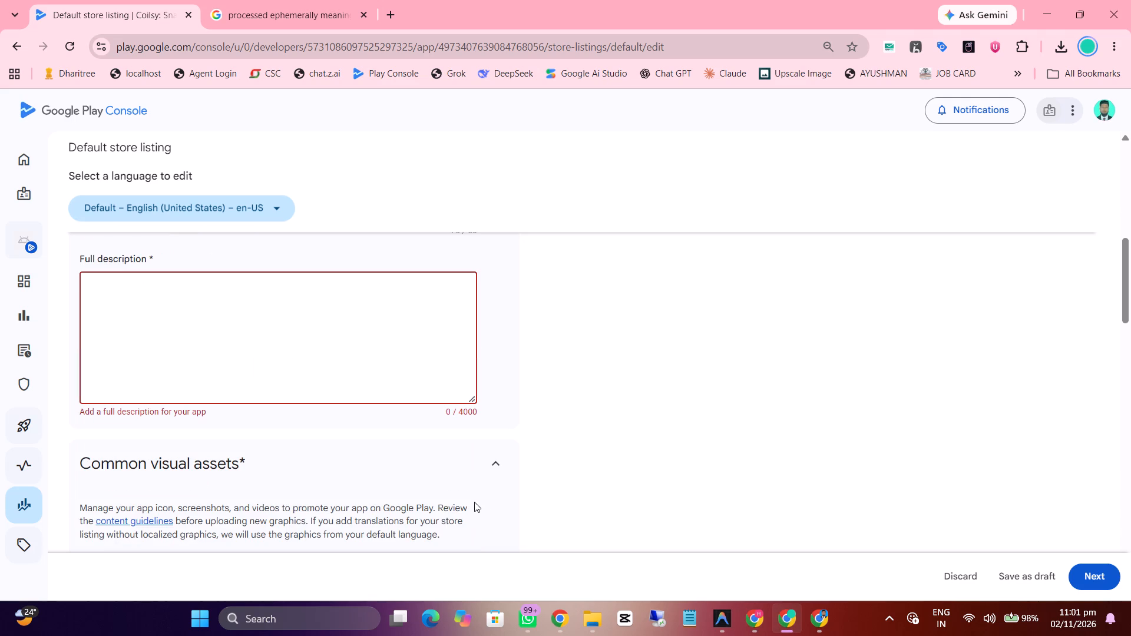
key("ctrl+v")
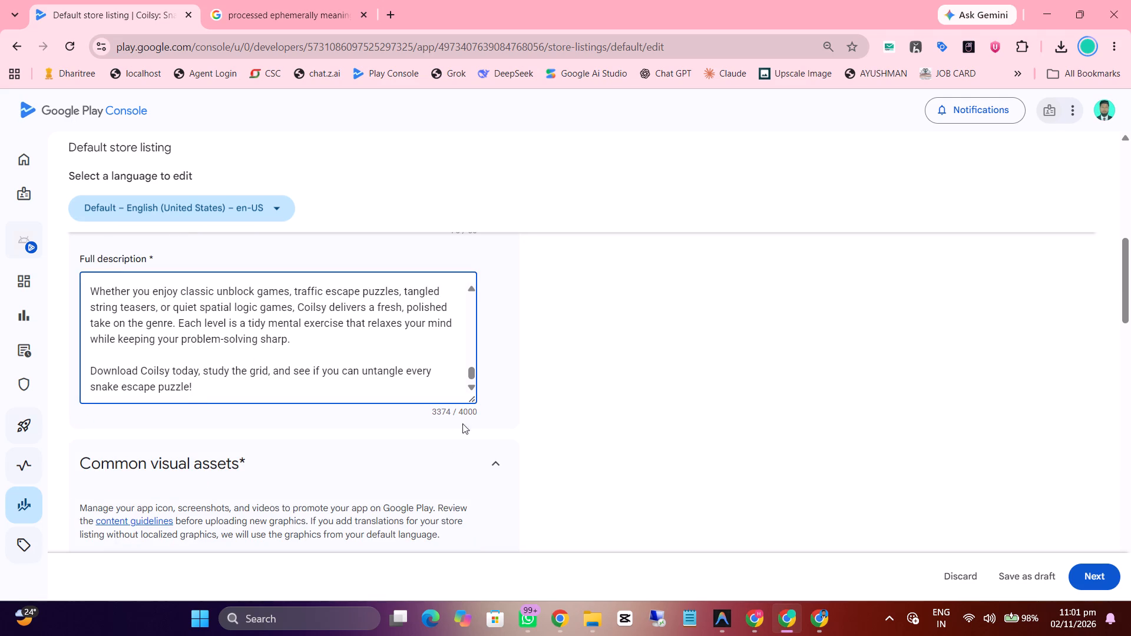
Check the filled-in descriptions and open the asset library for the app icon under Common visual assets.
scroll(533, 426, "up", 1)
scroll(366, 433, "up", 4)
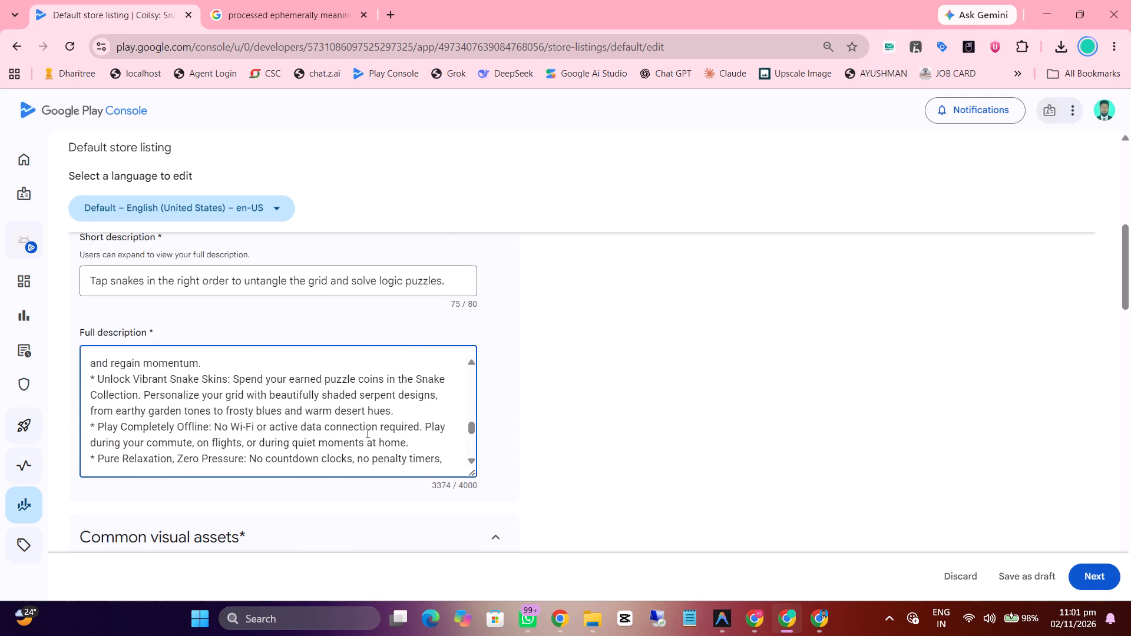
scroll(366, 433, "up", 9)
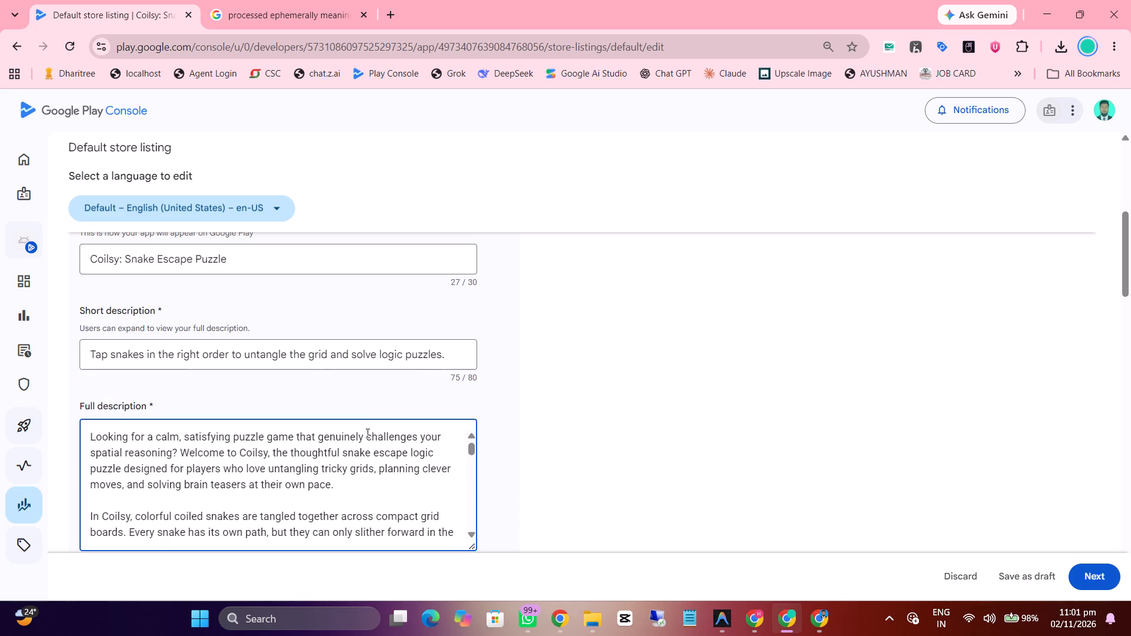
scroll(557, 443, "down", 5)
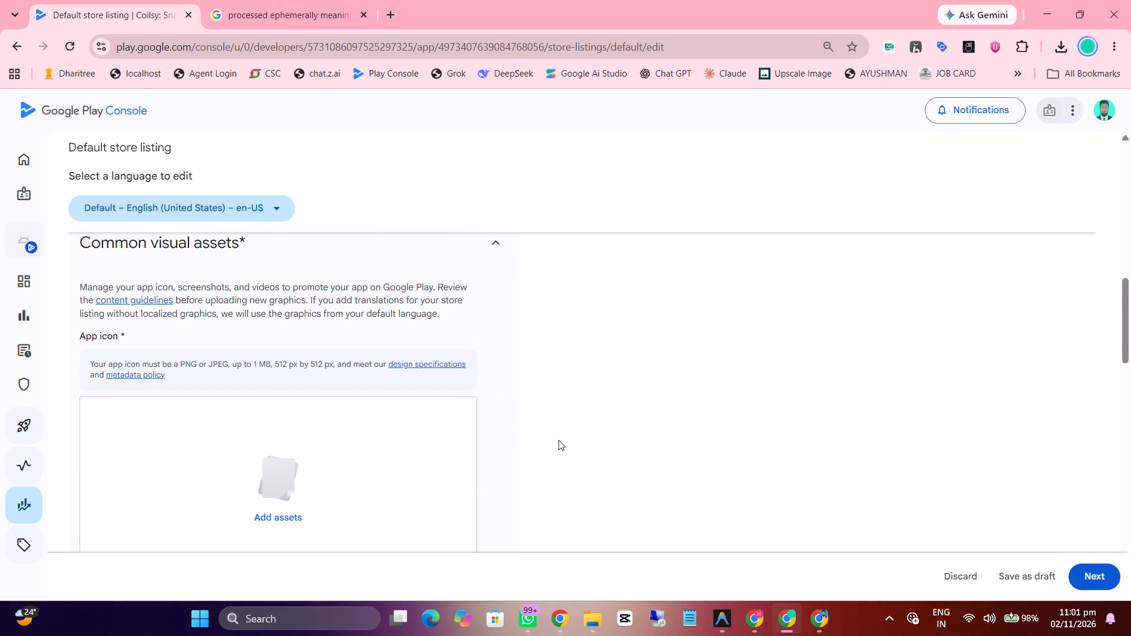
scroll(558, 439, "down", 2)
scroll(556, 438, "up", 2)
scroll(472, 444, "down", 2)
left_click(297, 367)
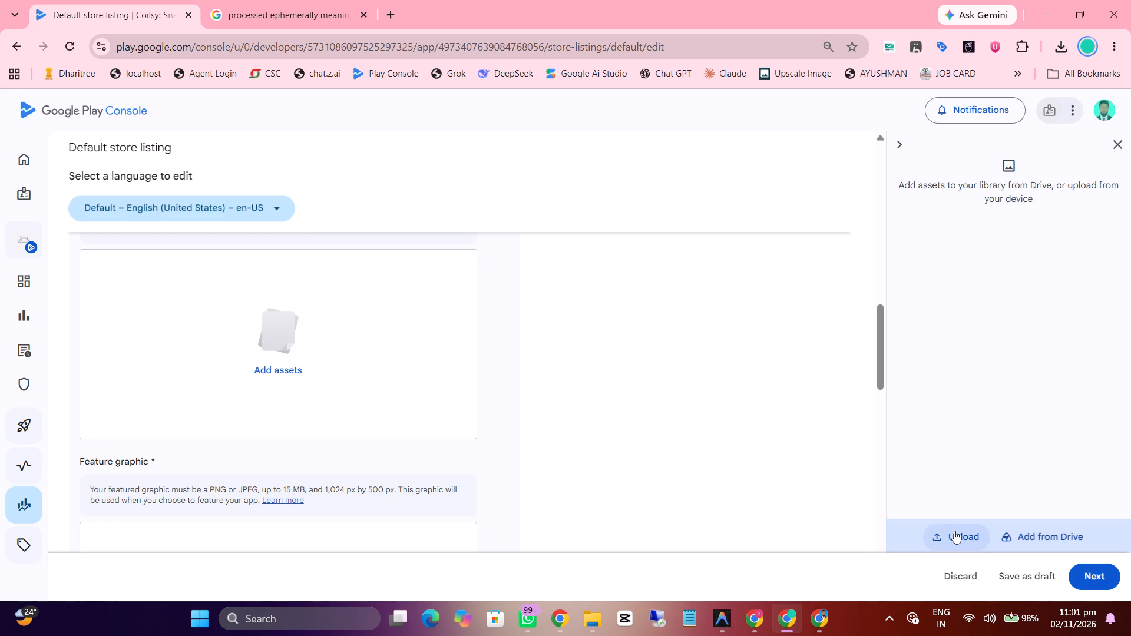
Search Google in a new tab for "play store app icon size".
left_click(391, 0)
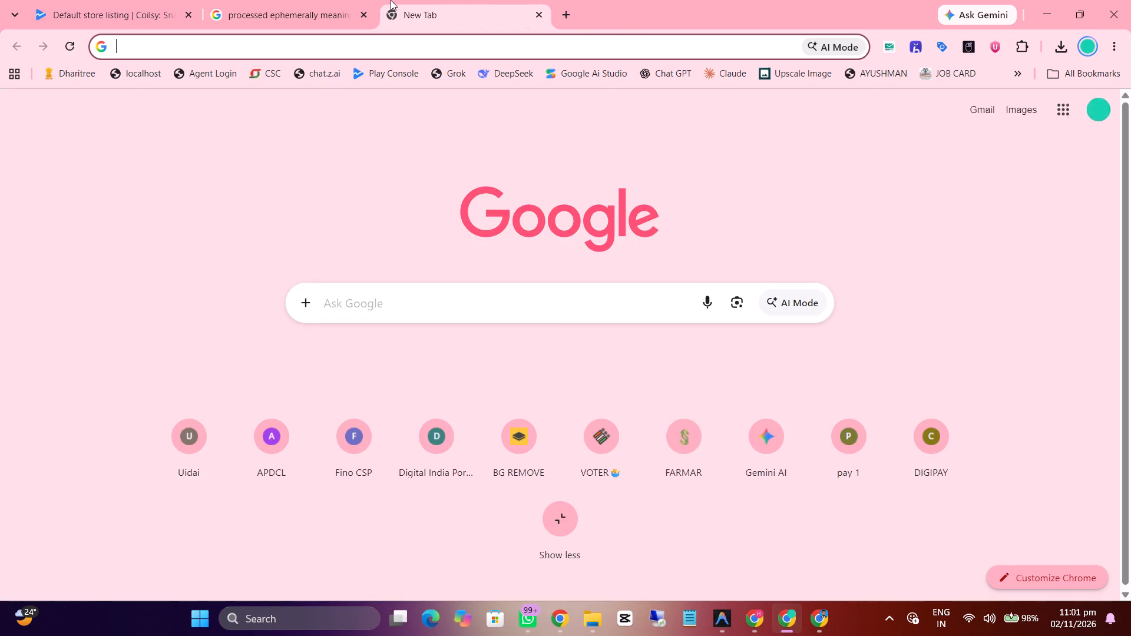
type("play store")
key("space")
type("app icp")
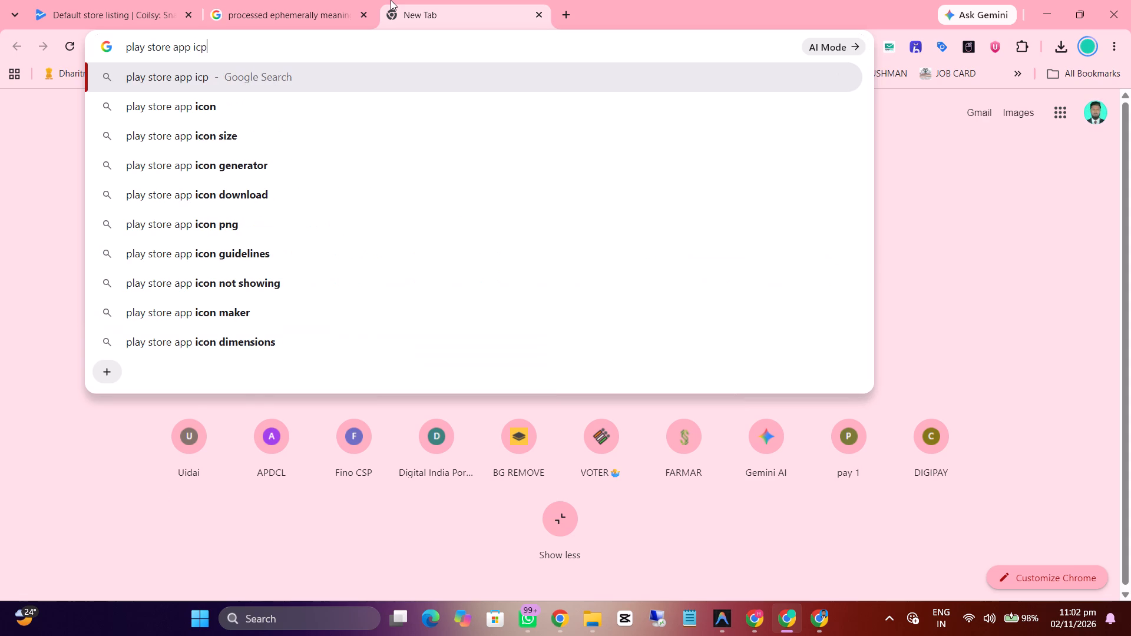
key("BackSpace")
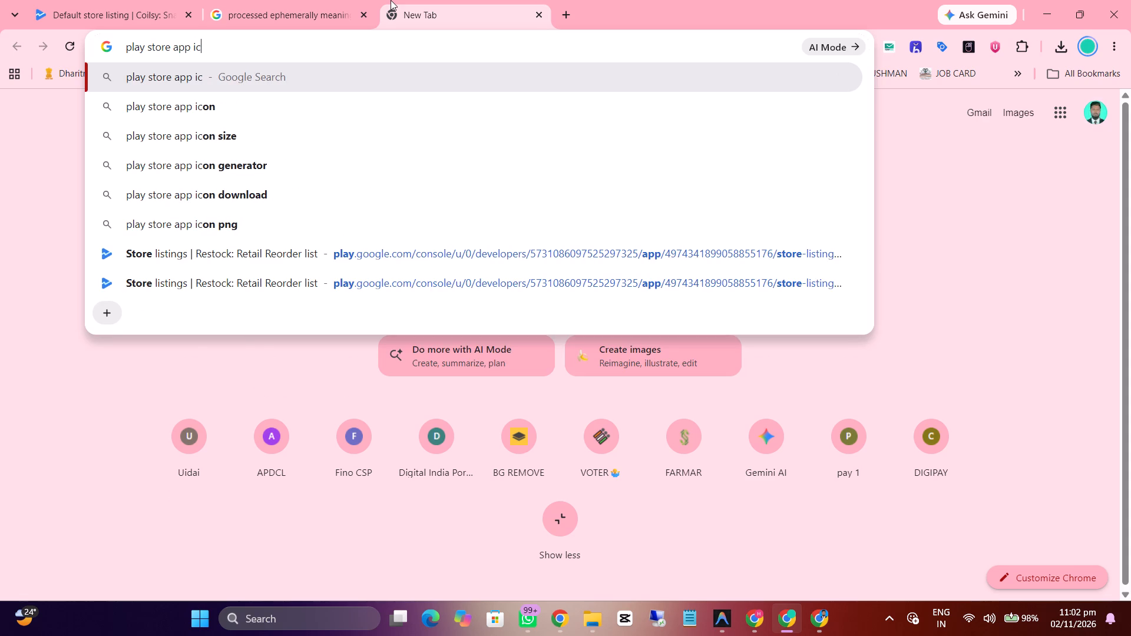
key("Down")
key("Down")
key("Return")
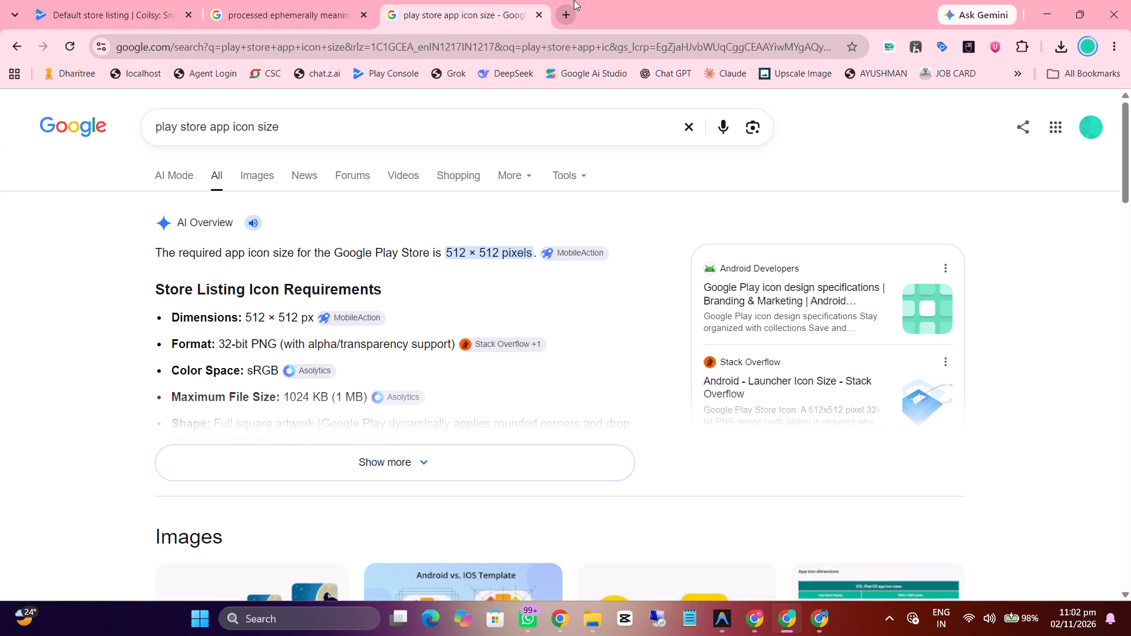
Upload Coilsy_fevicon.png from the Downloads folder to the store listing's asset library for the app icon.
left_click(597, 617)
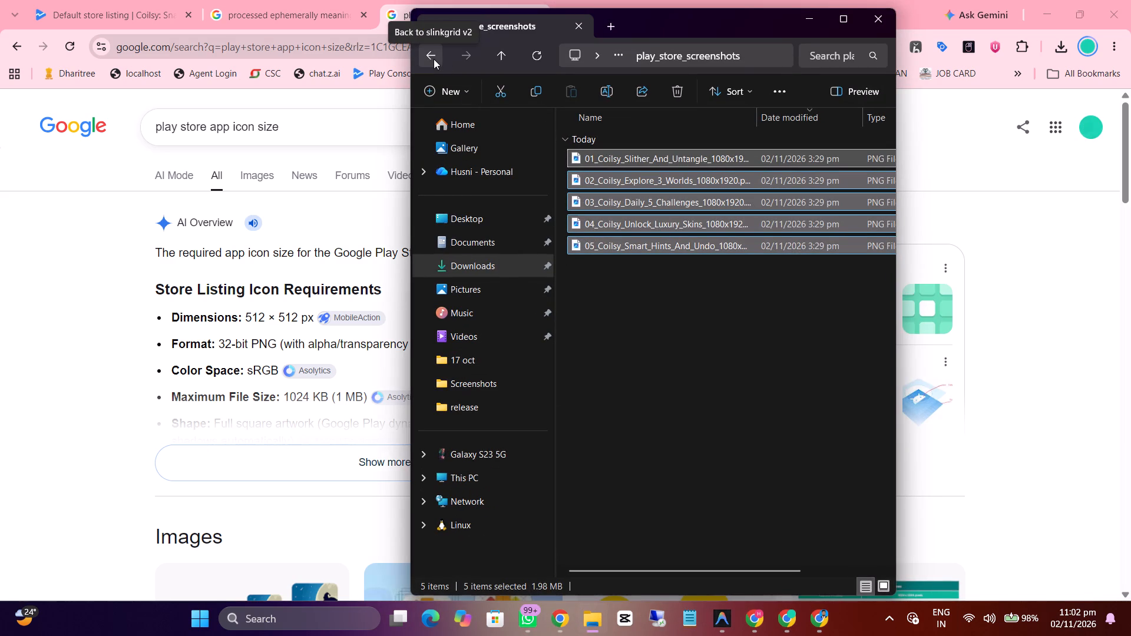
left_click(810, 21)
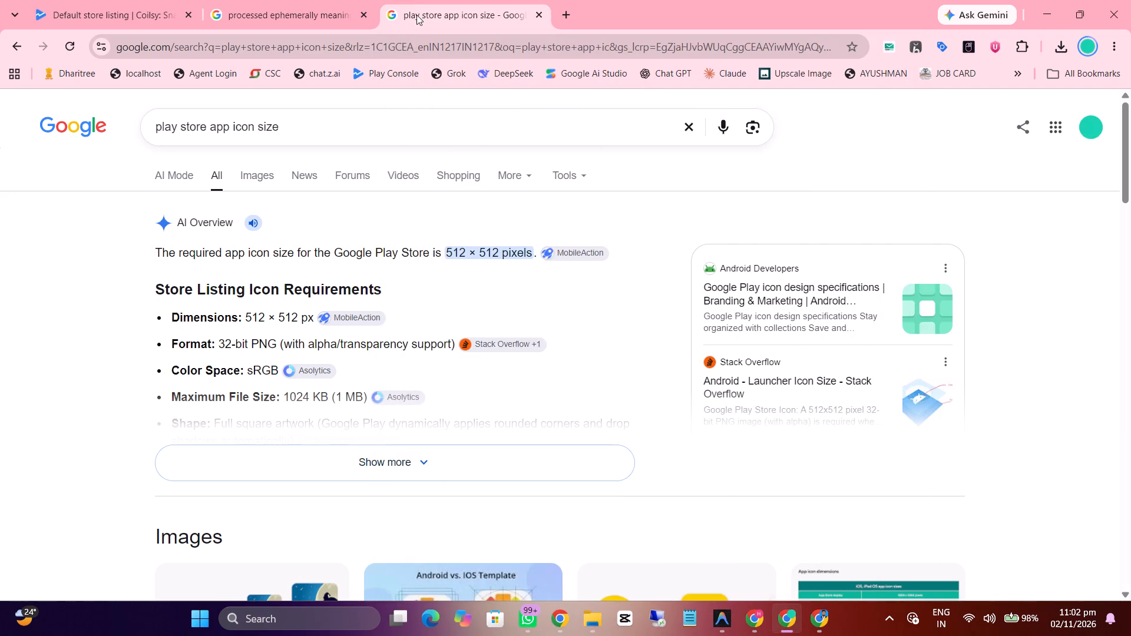
left_click(176, 0)
left_click(964, 530)
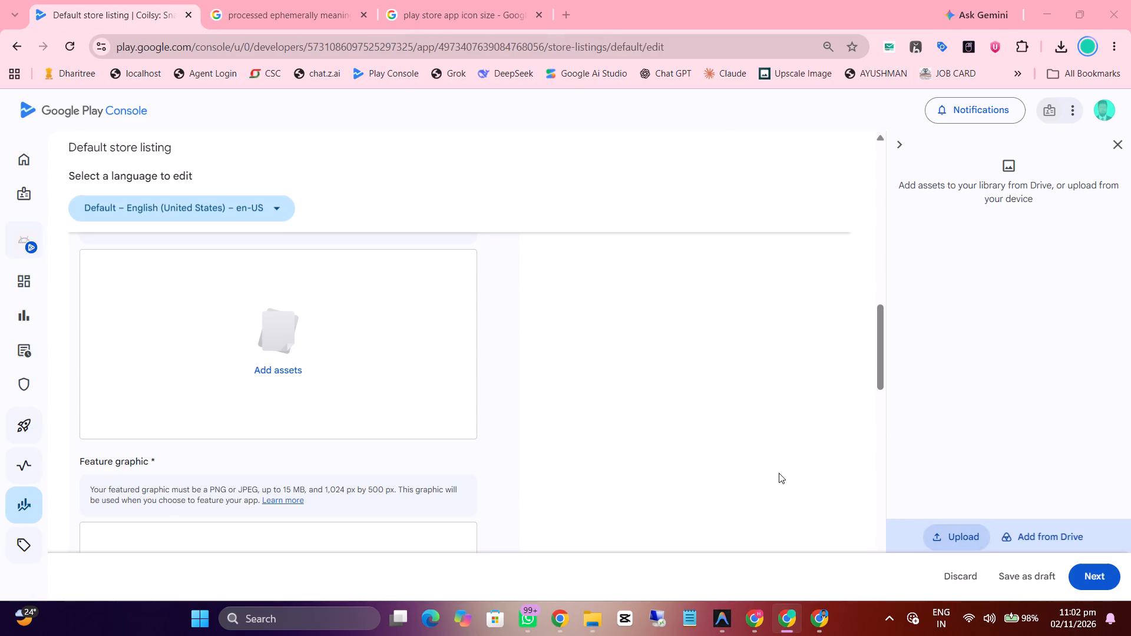
scroll(257, 304, "down", 2)
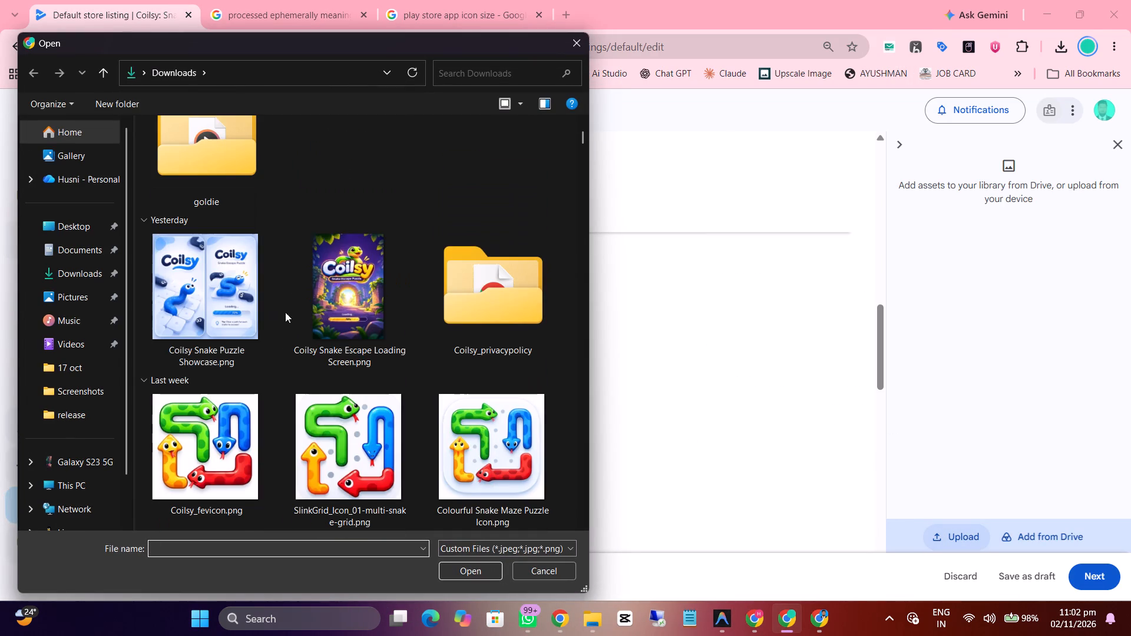
scroll(343, 304, "down", 2)
scroll(349, 310, "up", 1)
double_click(233, 208)
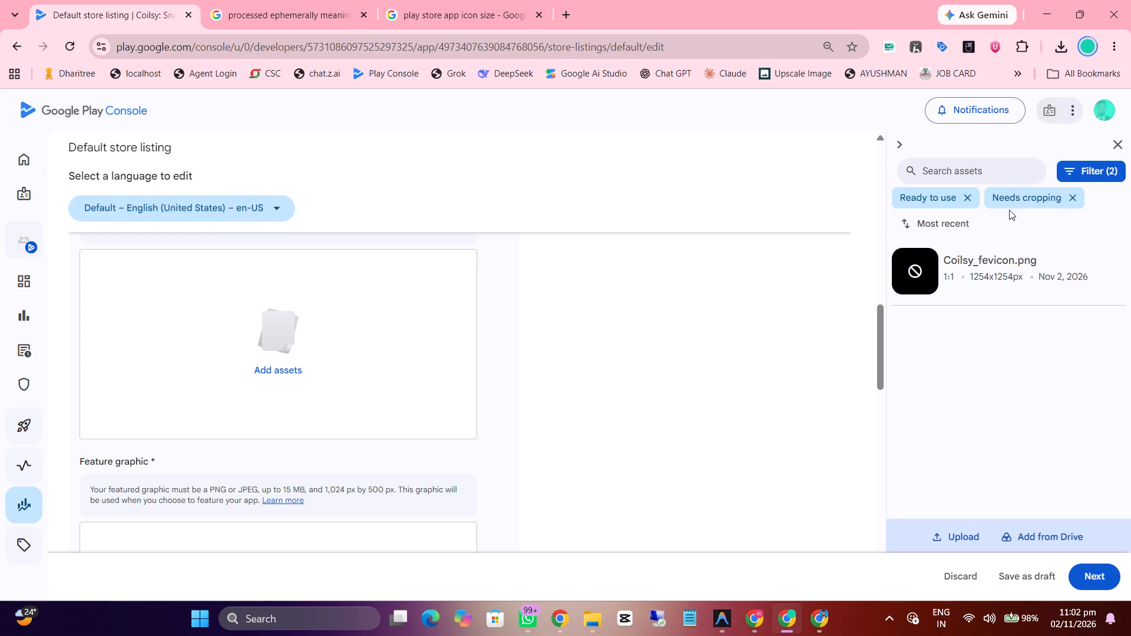
Crop Coilsy_fevicon.png to the App icon size and save it as a copy for the listing's app icon.
left_click(1053, 272)
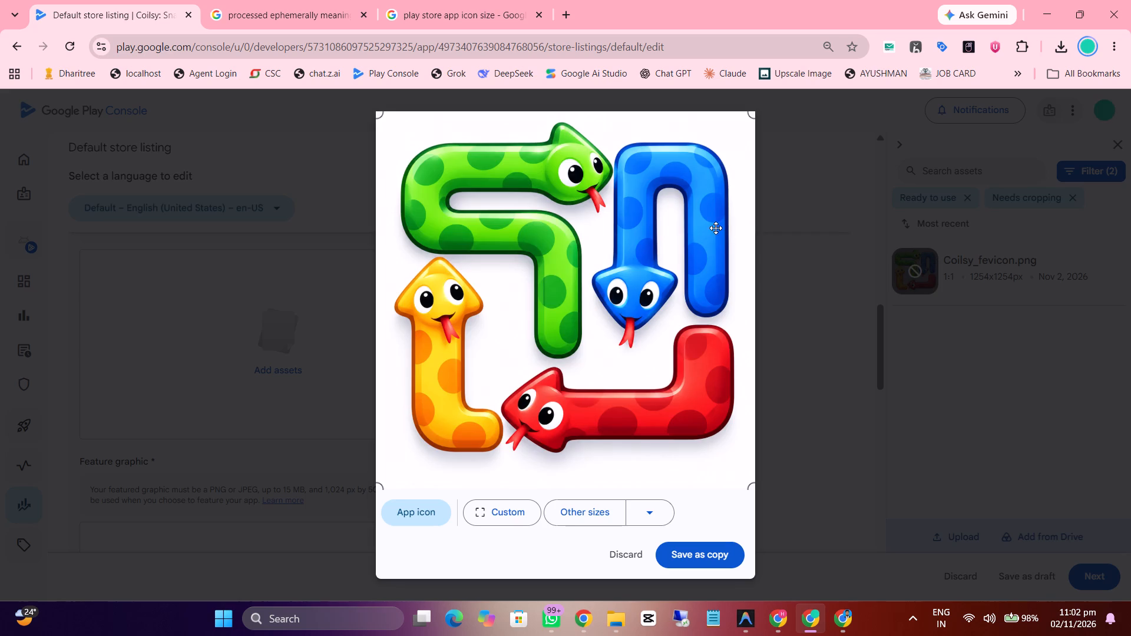
left_click(714, 558)
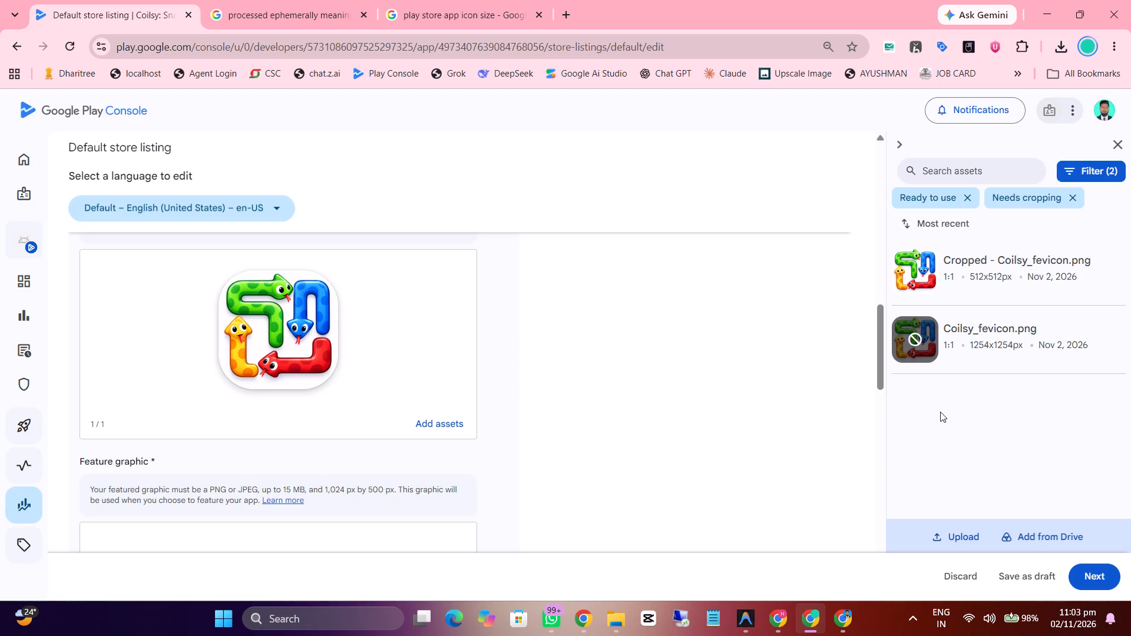
Examine the Feature graphic requirements and the Video section of the default store listing.
scroll(1022, 453, "down", 4)
scroll(600, 473, "down", 2)
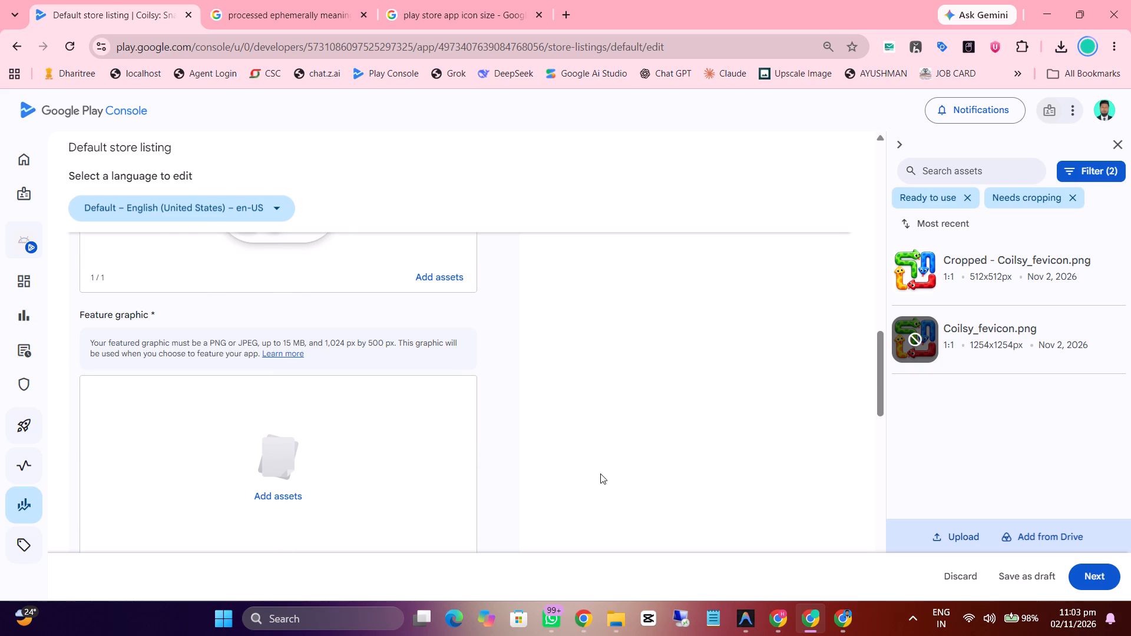
scroll(318, 430, "down", 1)
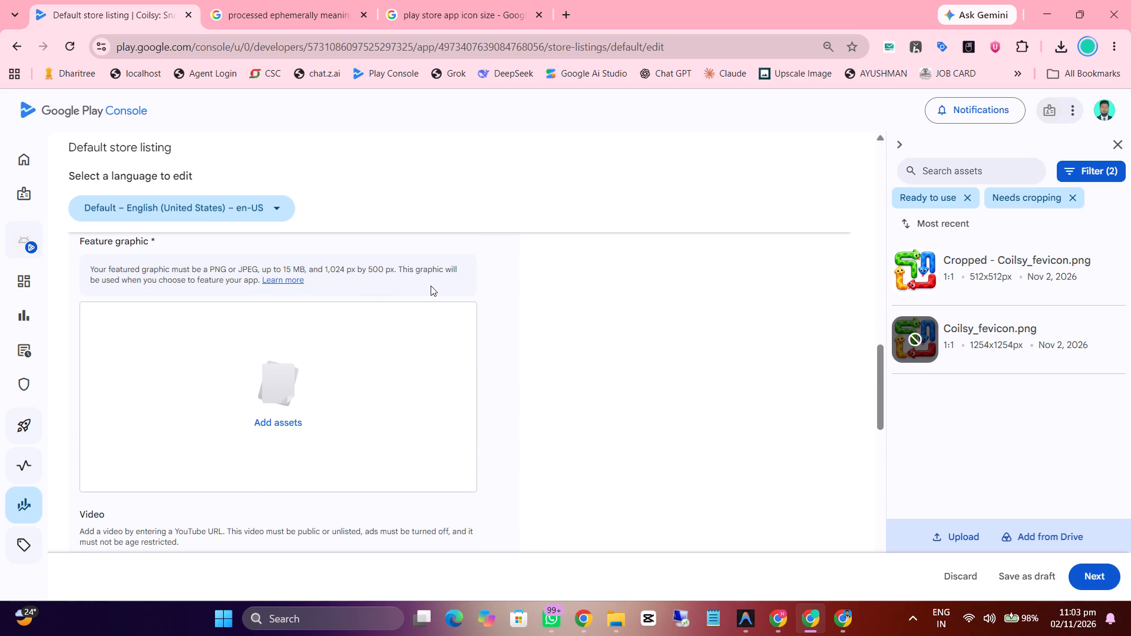
scroll(431, 285, "down", 2)
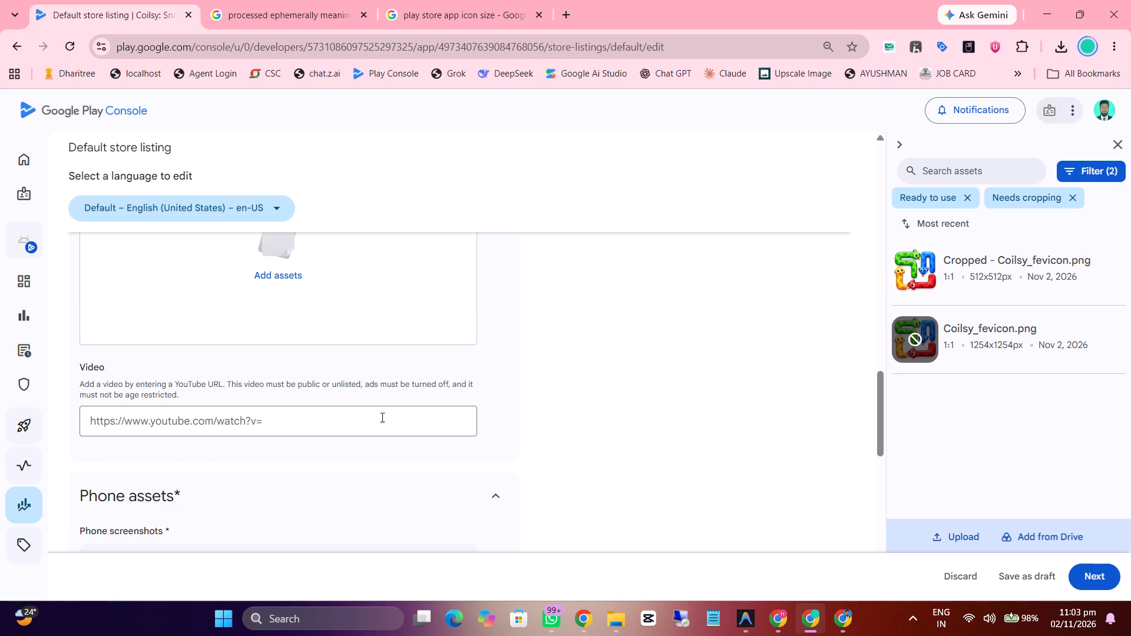
left_click(324, 420)
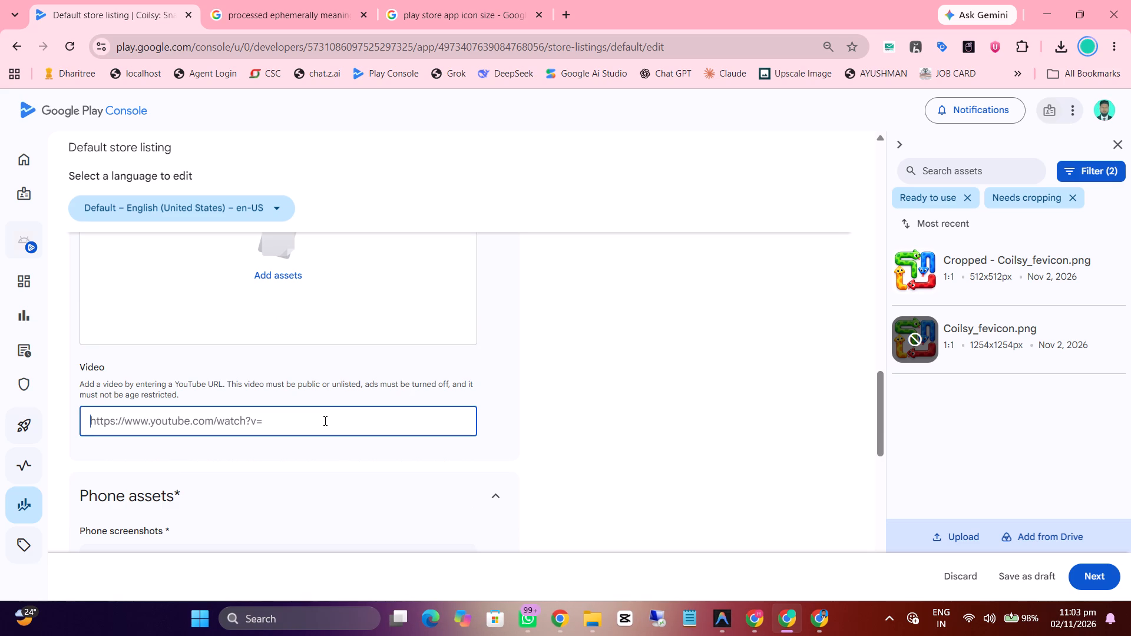
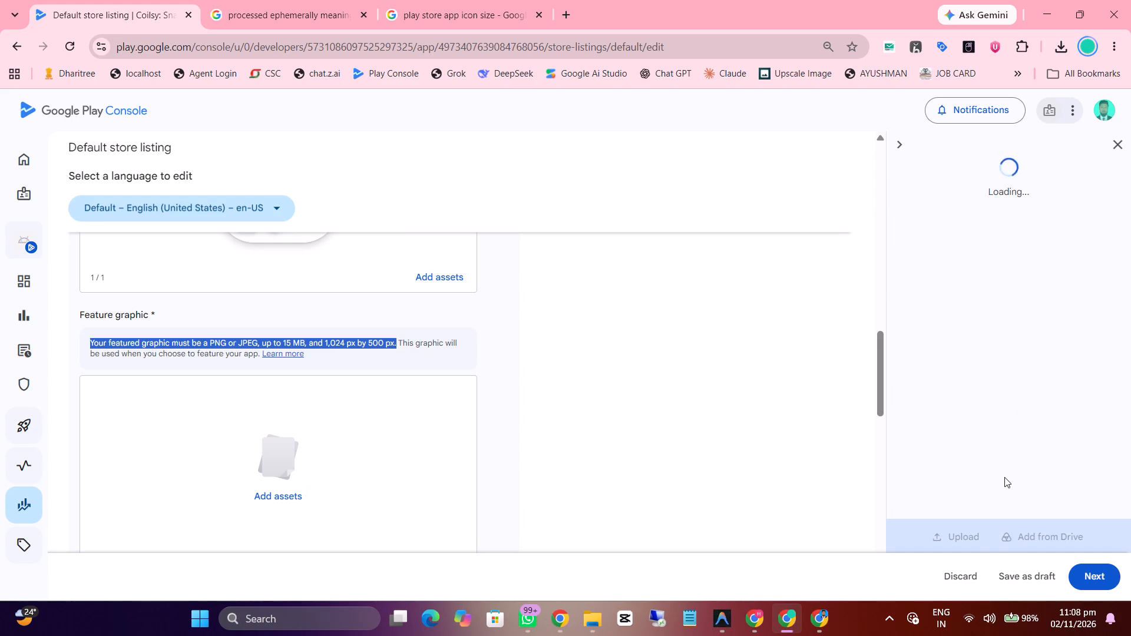
left_click(958, 531)
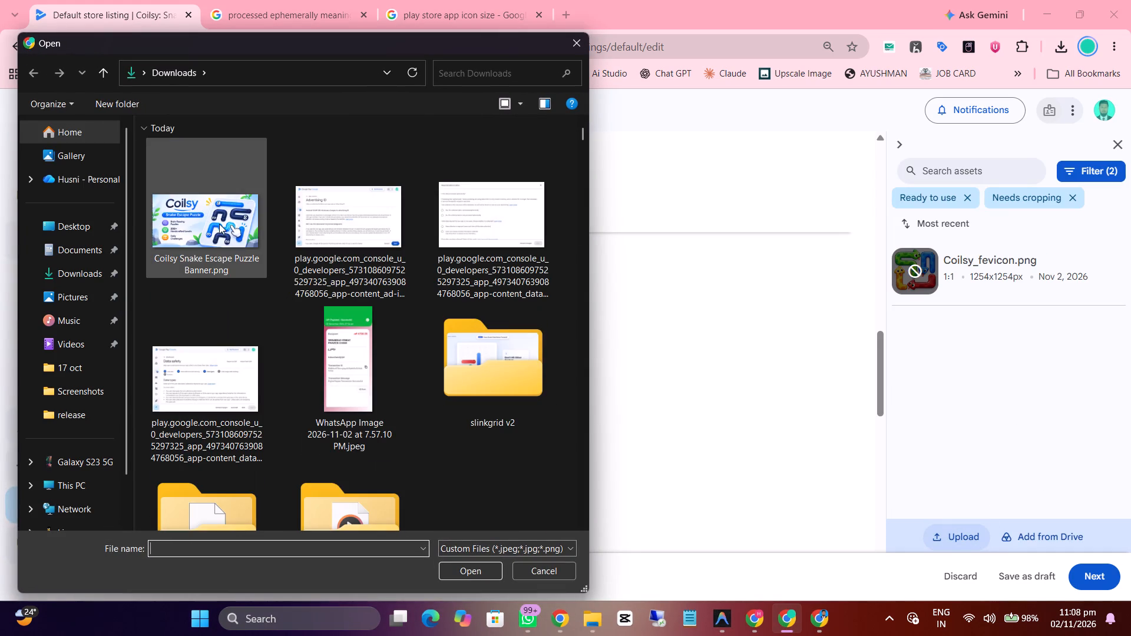
double_click(217, 222)
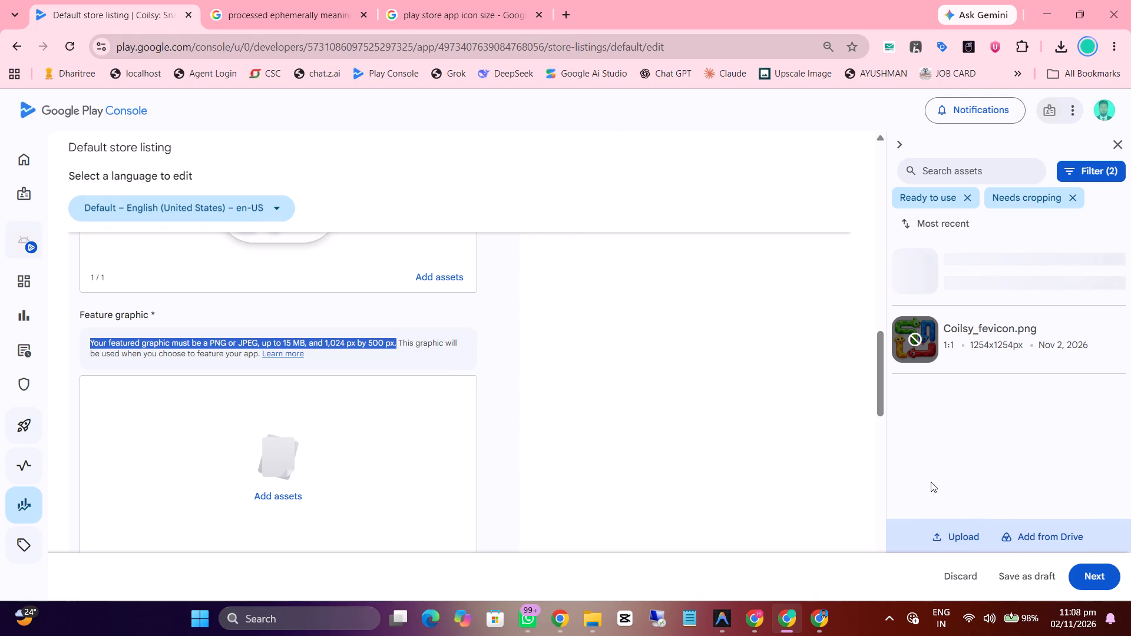
left_click(428, 352)
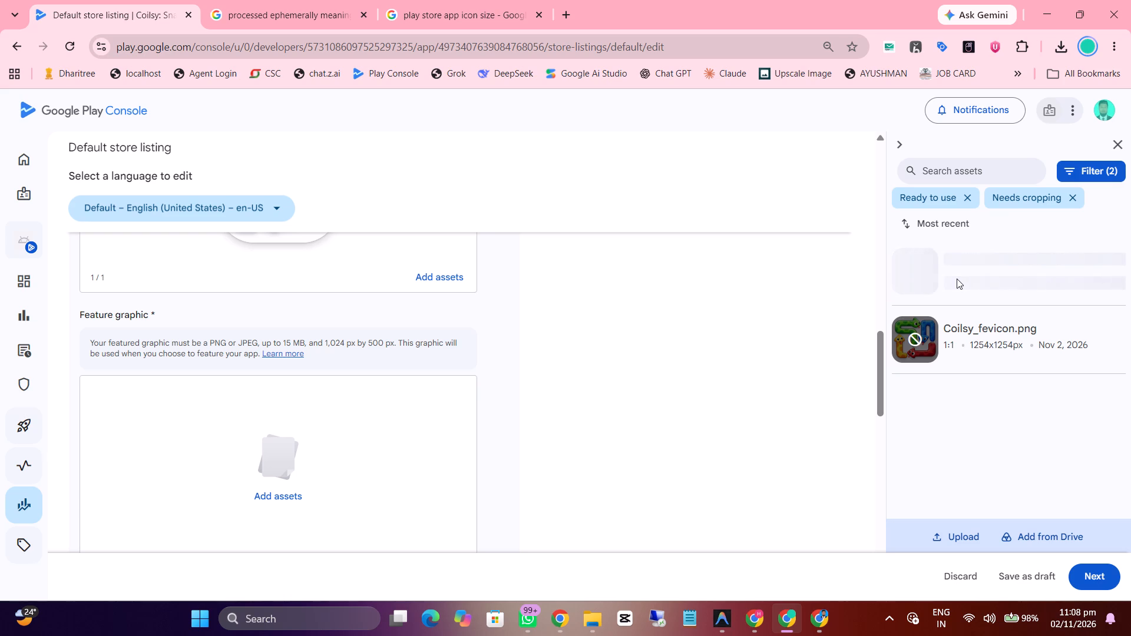
left_click(1053, 273)
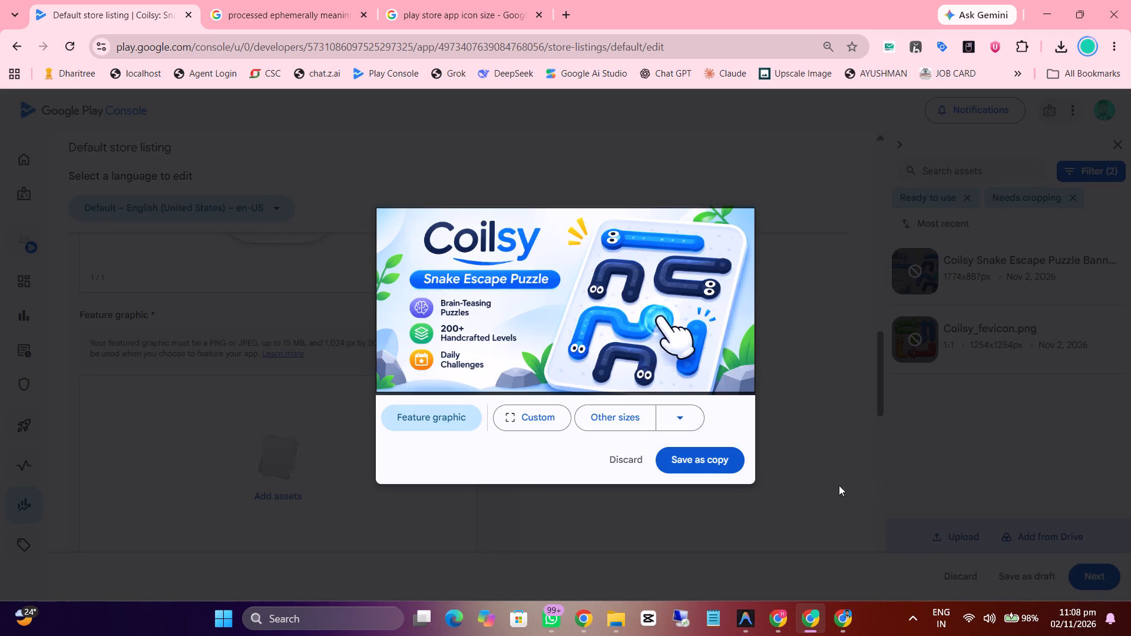
left_click(722, 461)
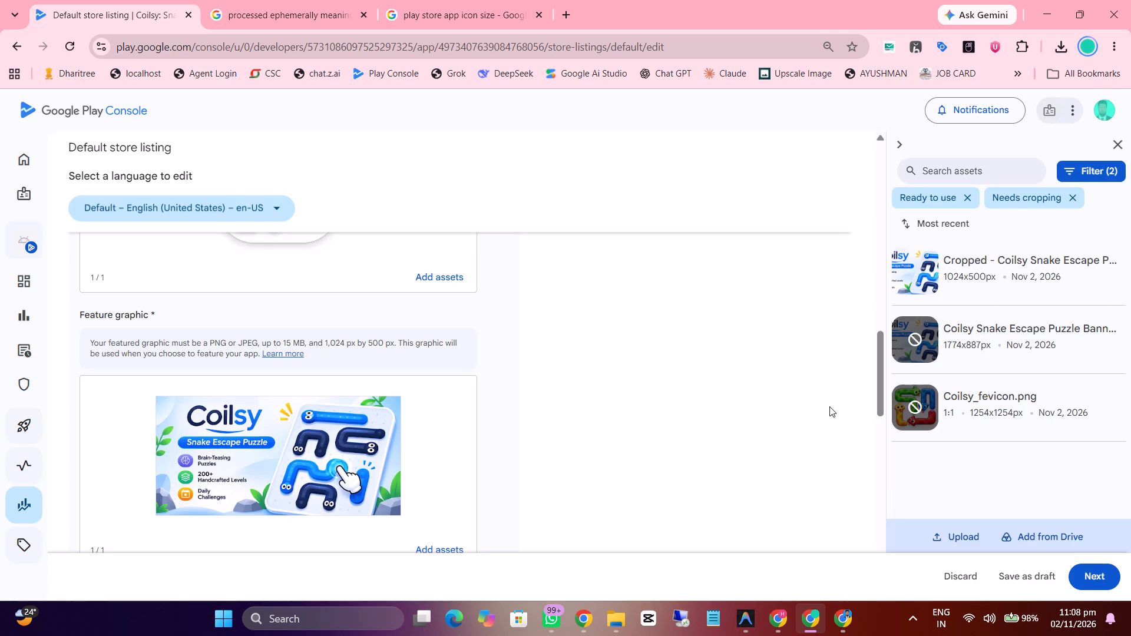
Start an asset upload for the phone screenshots and browse to the play_store_screenshots folder inside slinkgrid v2.
scroll(399, 419, "down", 3)
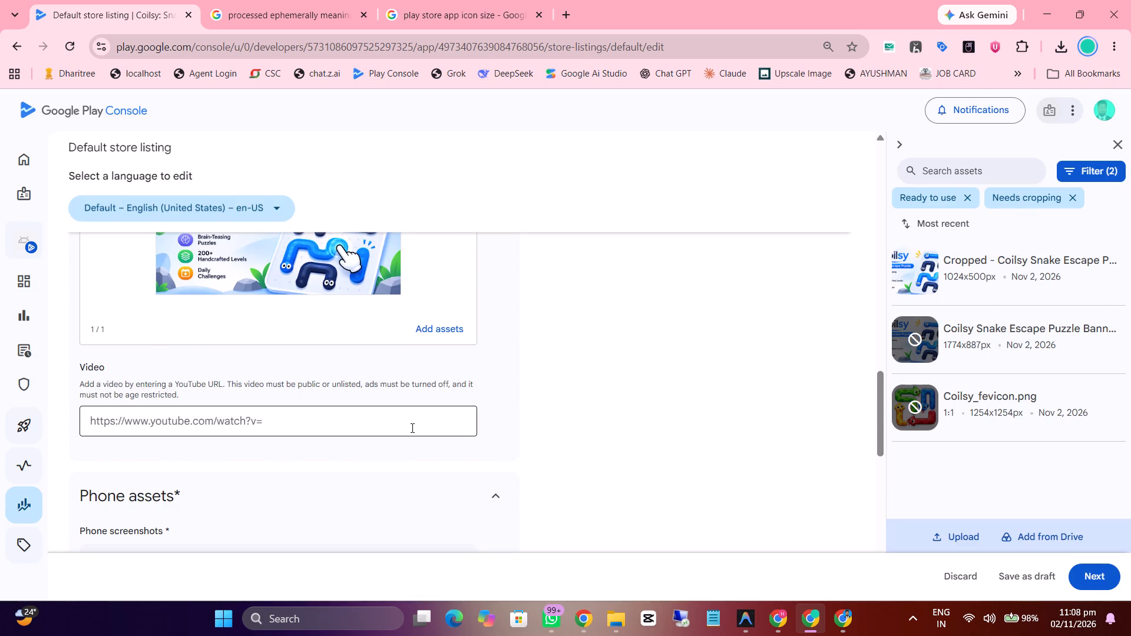
scroll(391, 440, "down", 2)
scroll(346, 466, "down", 2)
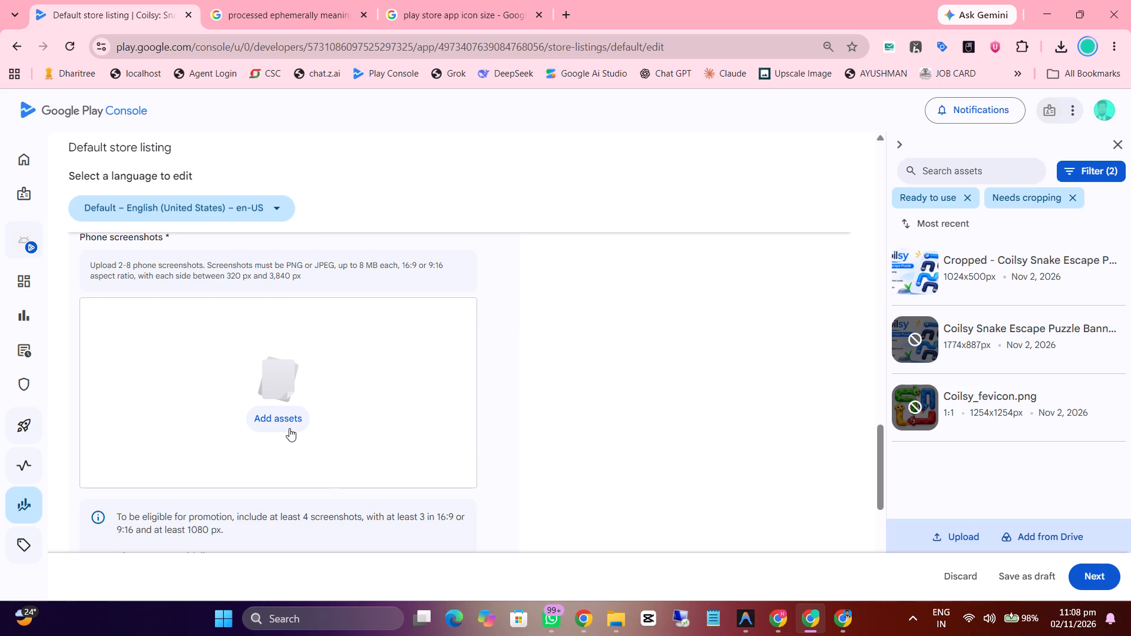
left_click(283, 423)
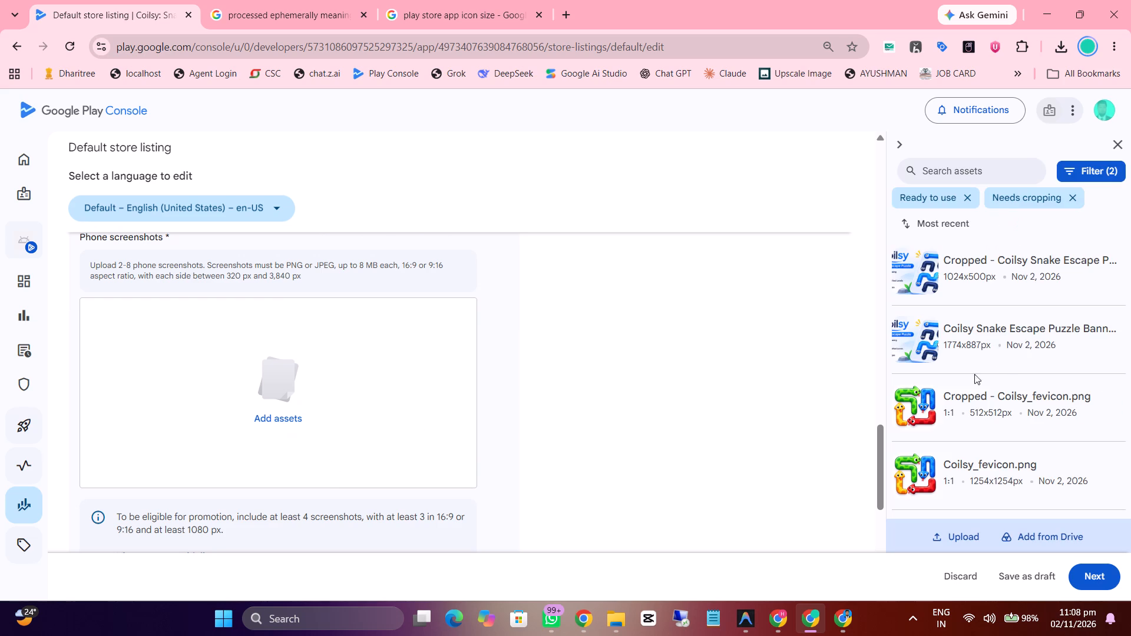
scroll(1004, 363, "down", 7)
left_click(946, 533)
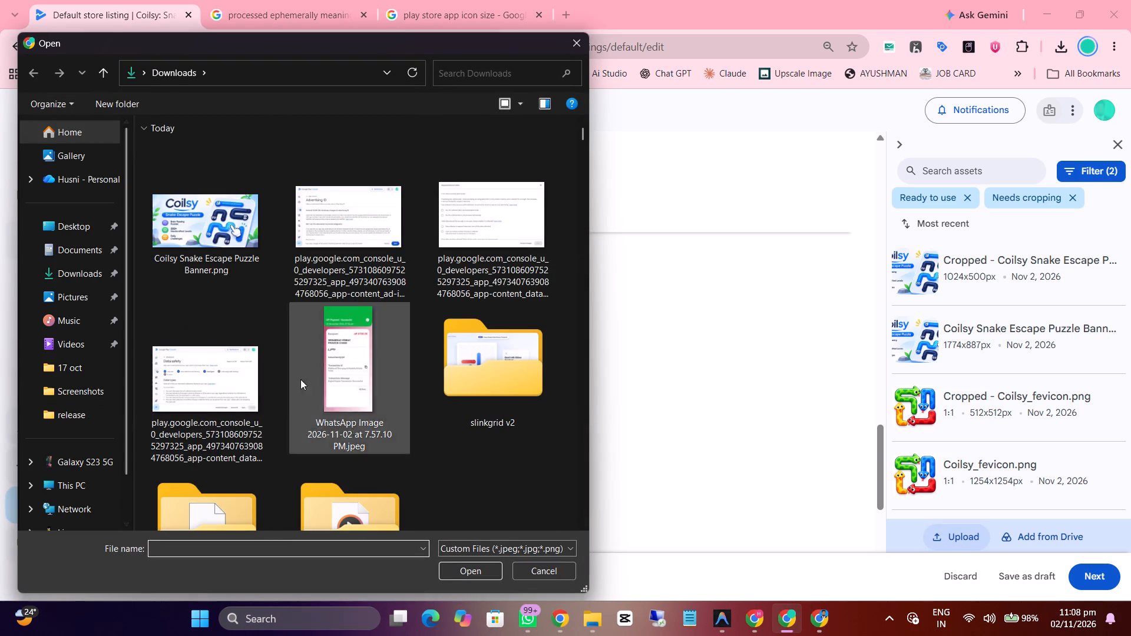
scroll(300, 379, "down", 2)
scroll(350, 205, "up", 1)
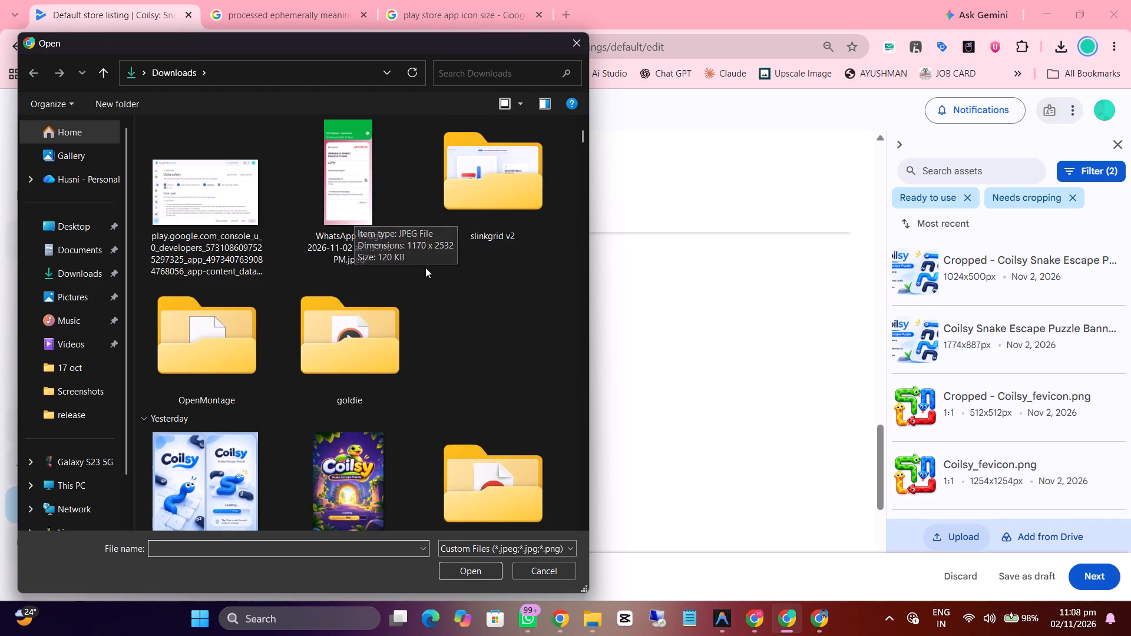
double_click(480, 194)
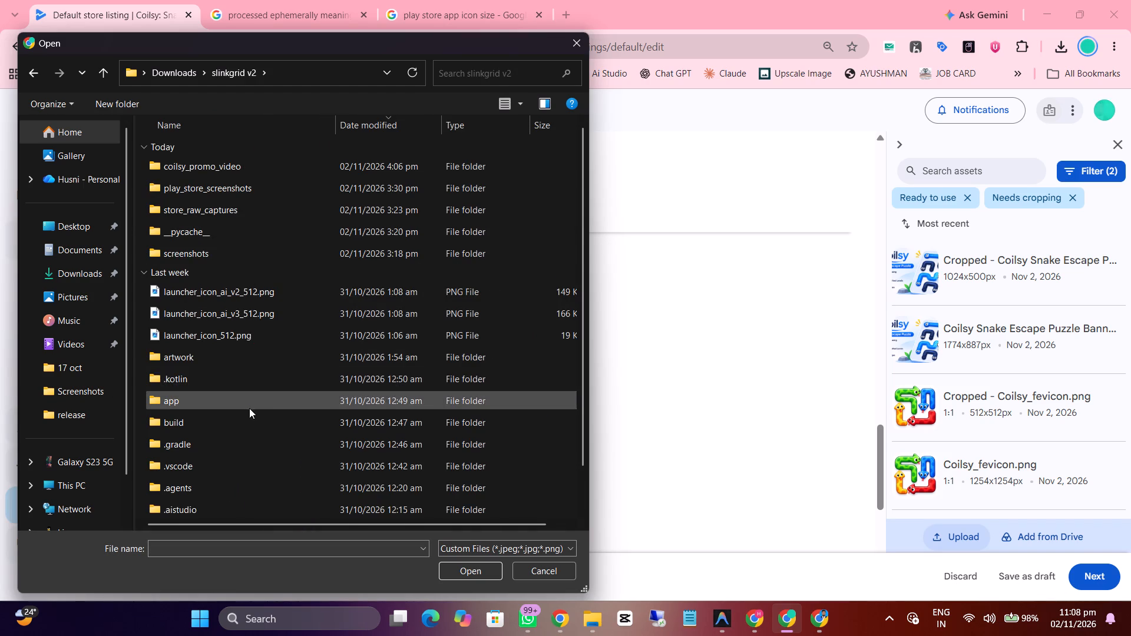
scroll(249, 408, "down", 2)
scroll(250, 406, "up", 2)
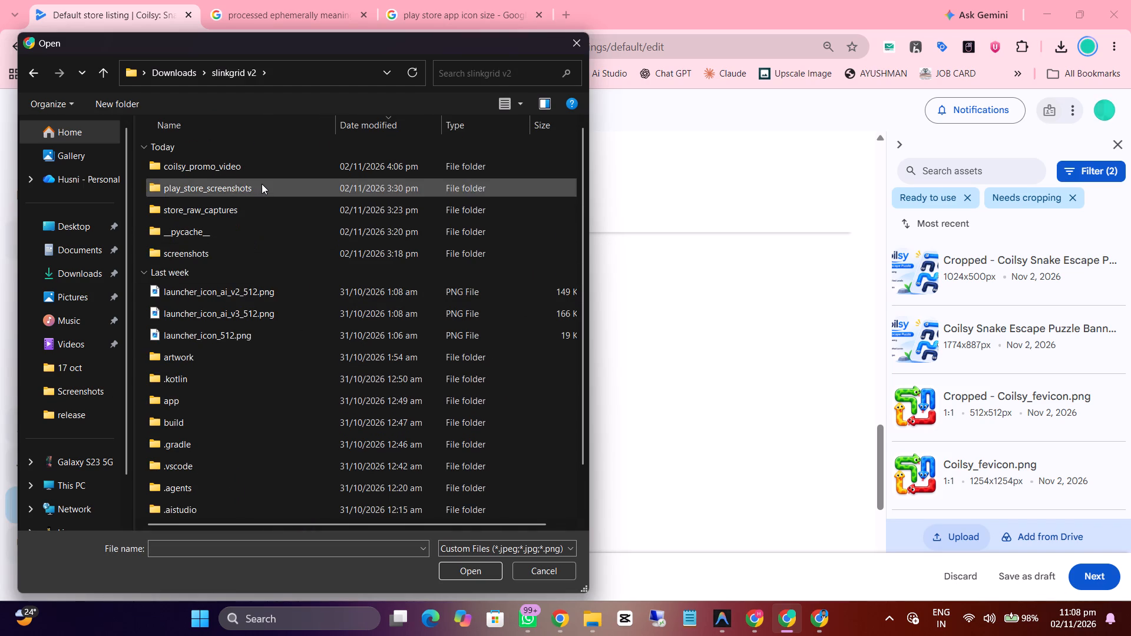
double_click(262, 184)
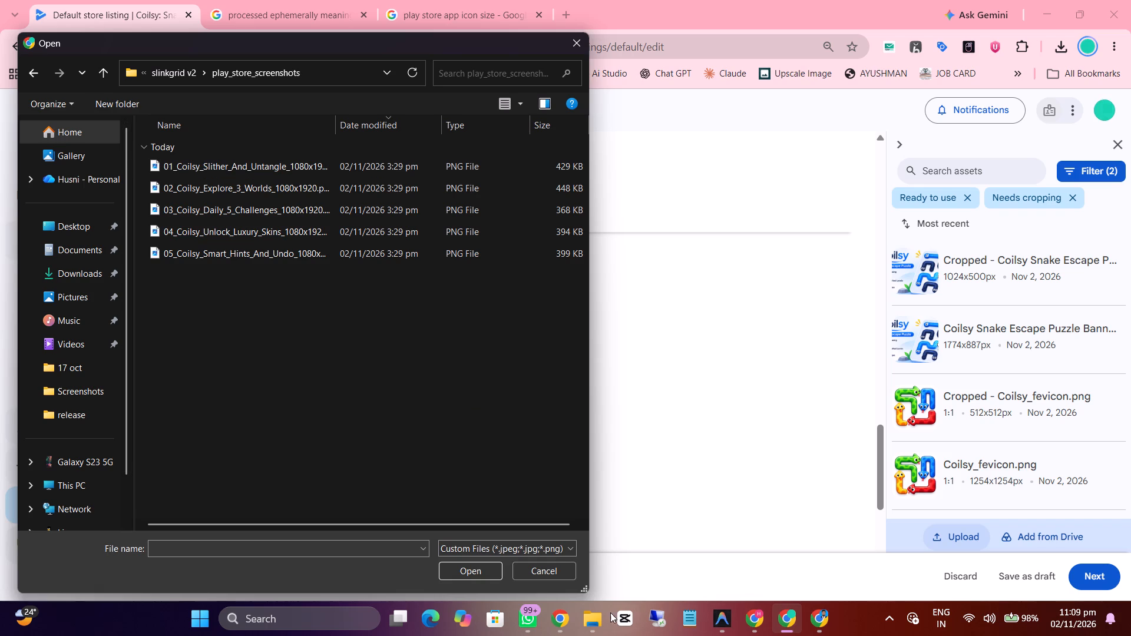
In File Explorer, go back to the slinkgrid v2 folder and check the contents of play_store_screenshots.
left_click(590, 625)
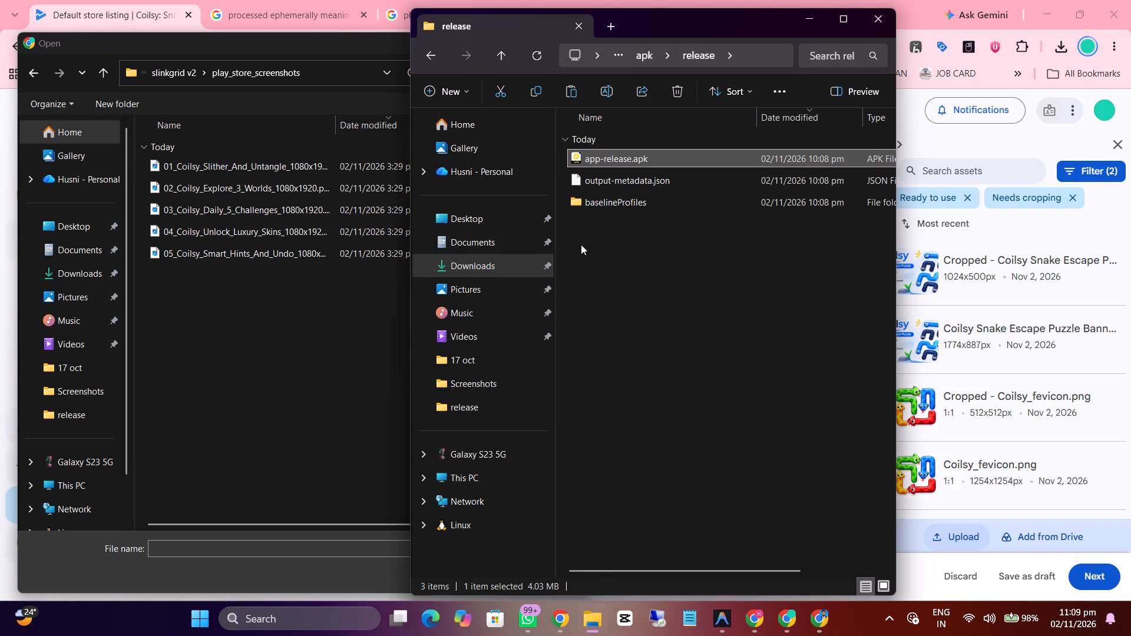
left_click(434, 58)
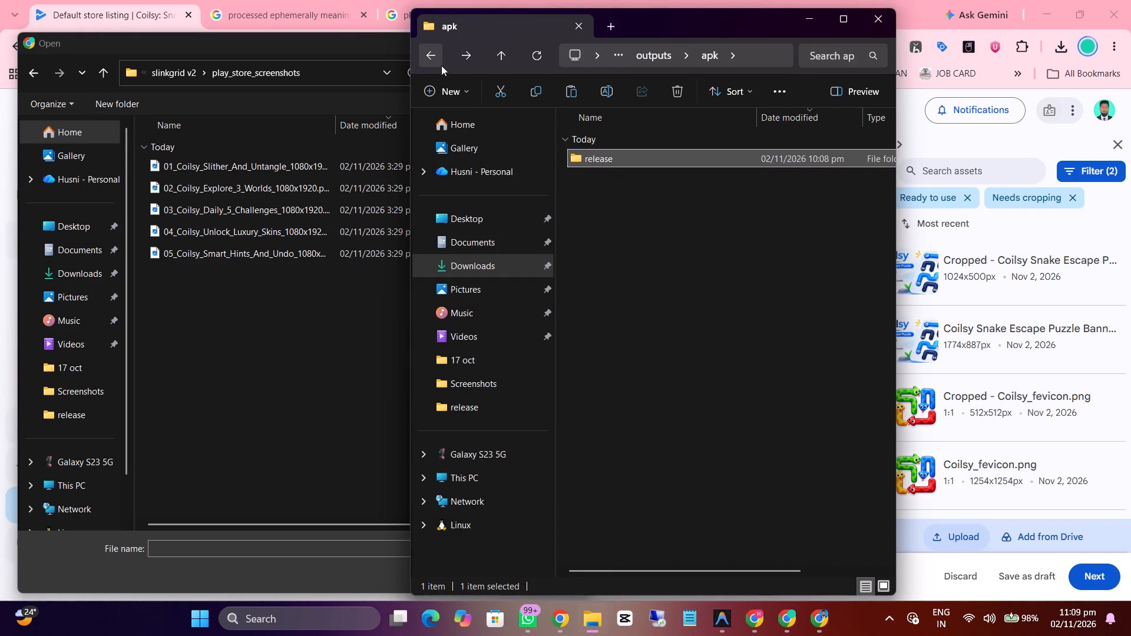
left_click(441, 67)
left_click(429, 52)
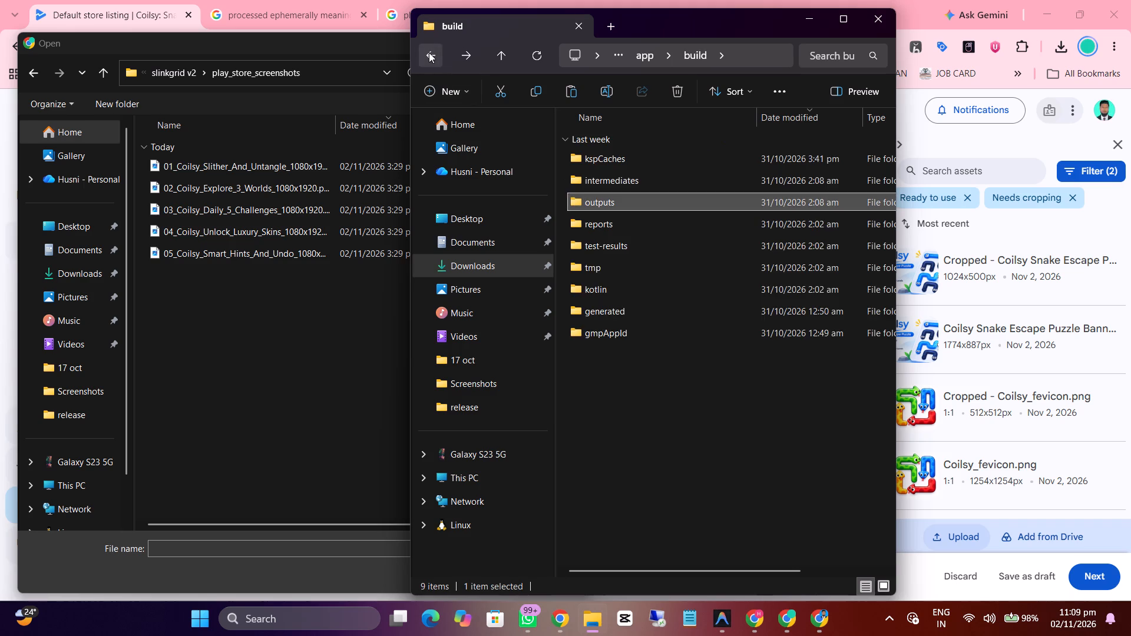
left_click(429, 52)
left_click(429, 52)
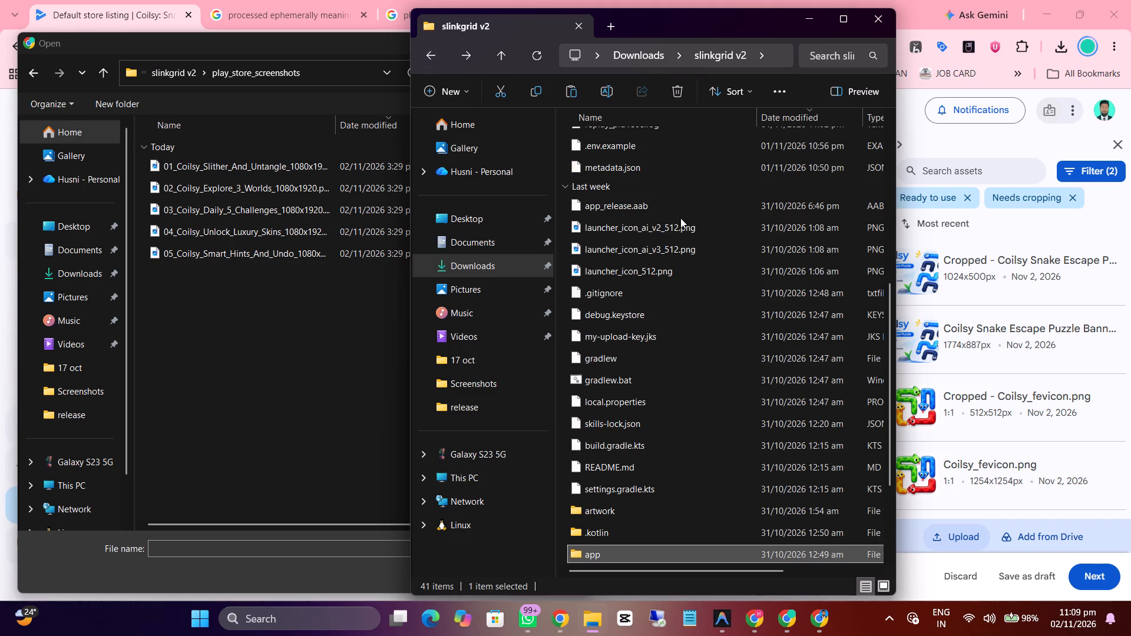
scroll(701, 216, "up", 6)
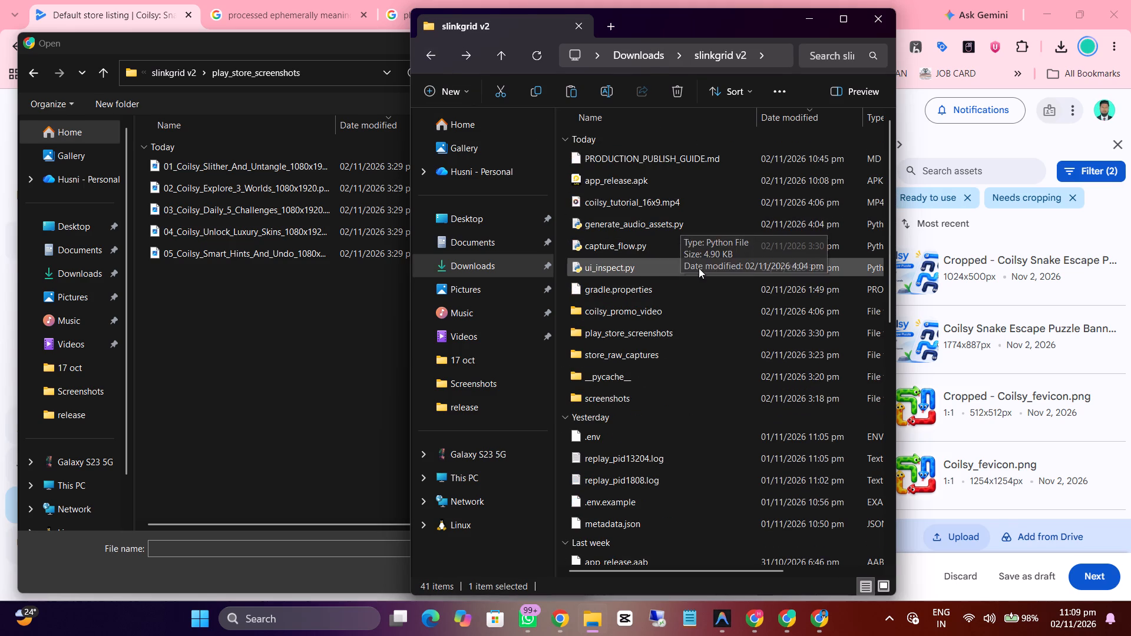
double_click(688, 337)
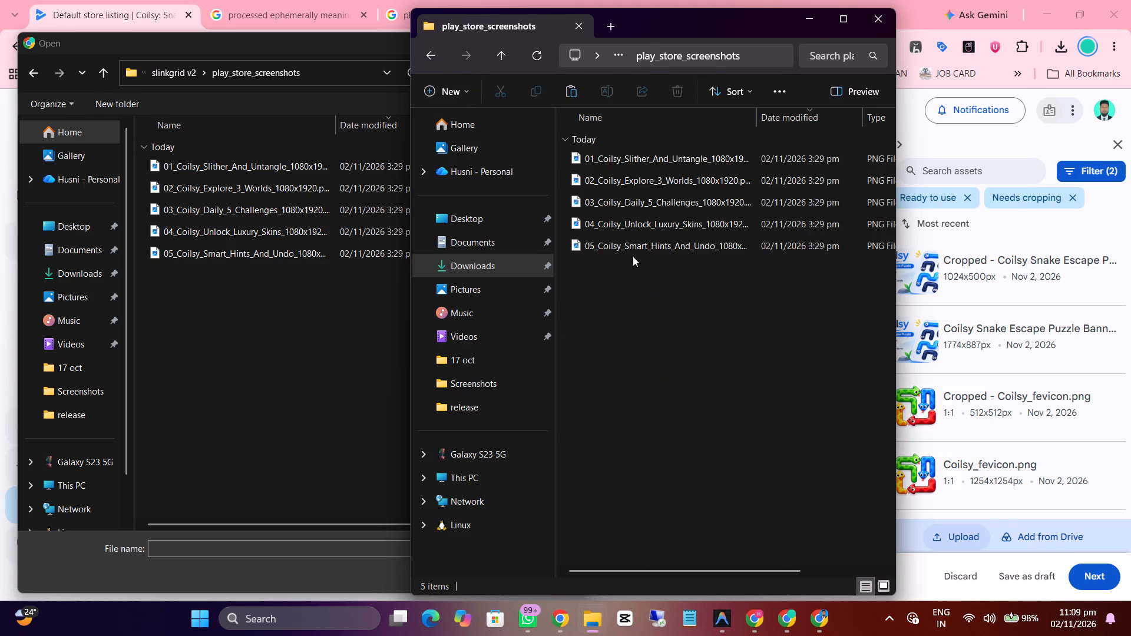
left_click(804, 21)
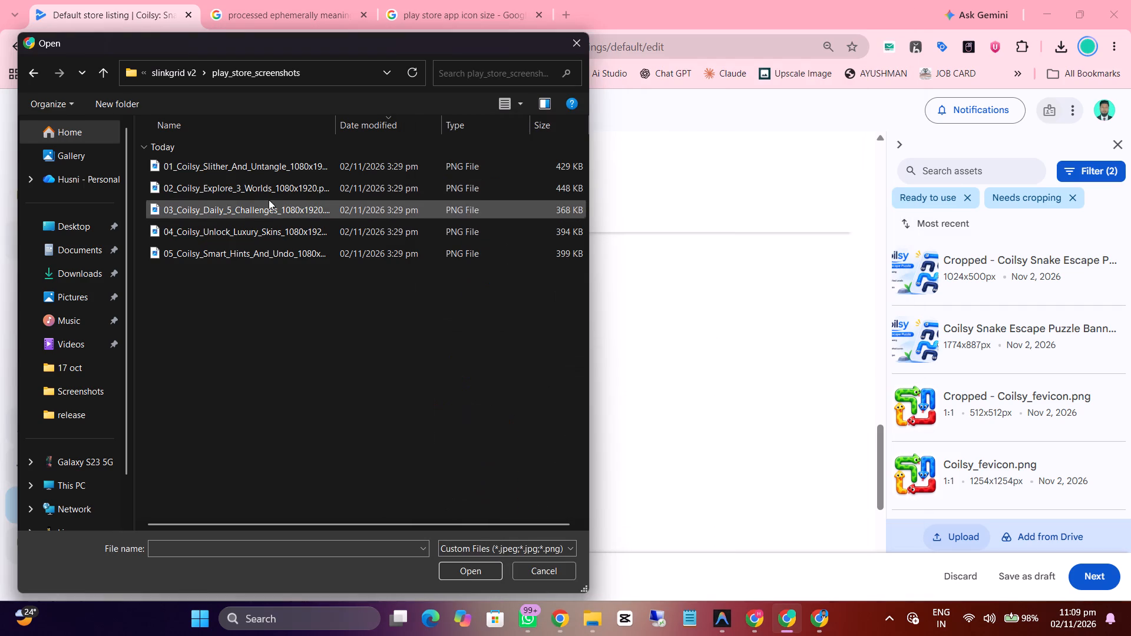
Upload all five 1080x1920 Coilsy PNG files from play_store_screenshots as the phone screenshots.
left_click_drag(141, 162, 302, 286)
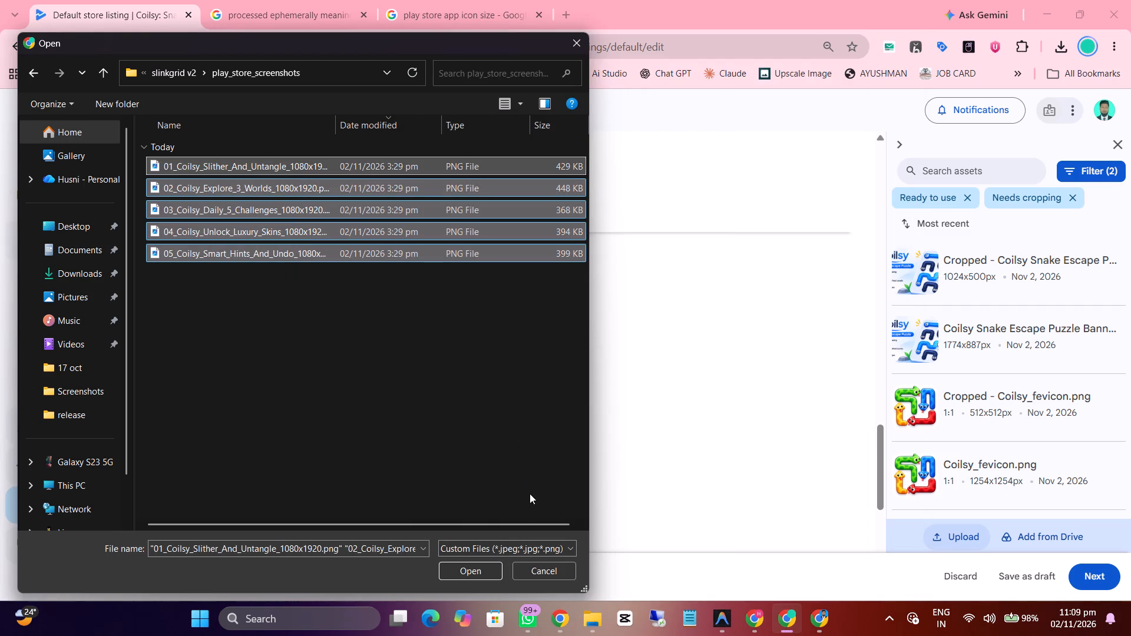
left_click(495, 571)
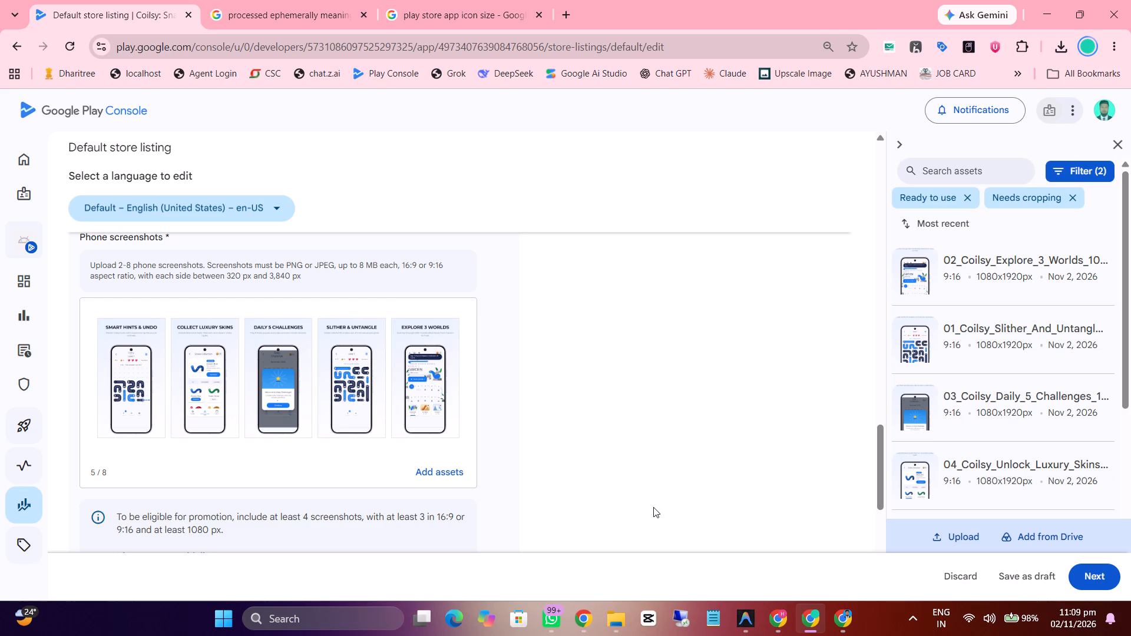
Reorder the phone screenshots so Explore 3 Worlds is first, Slither & Untangle second and Daily 5 Challenges third.
left_click_drag(432, 410, 120, 410)
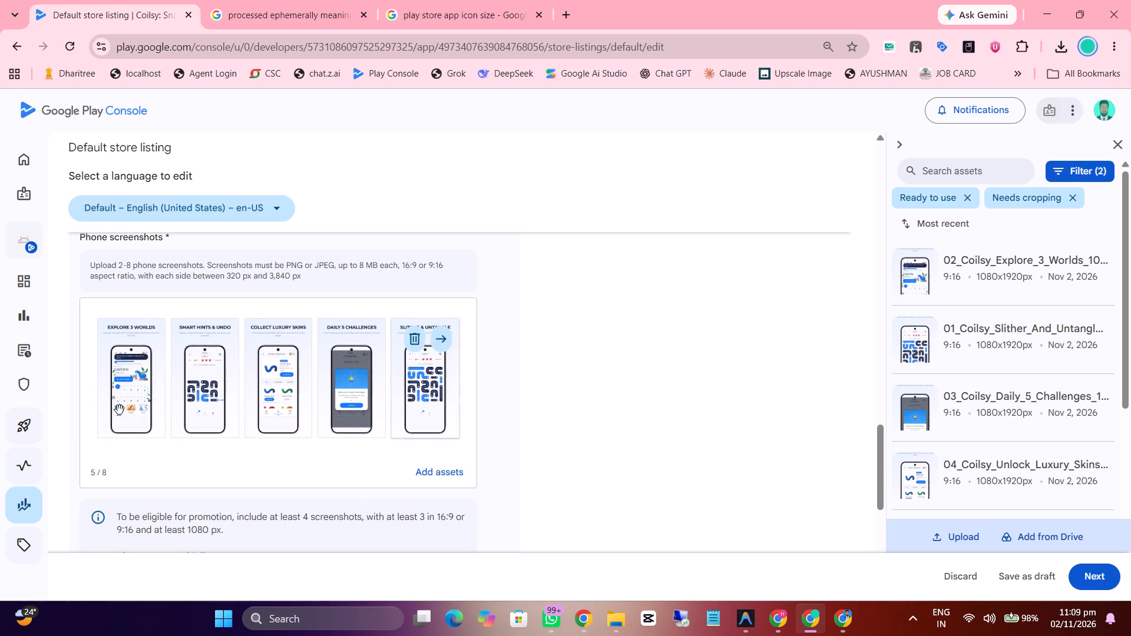
left_click_drag(434, 416, 219, 406)
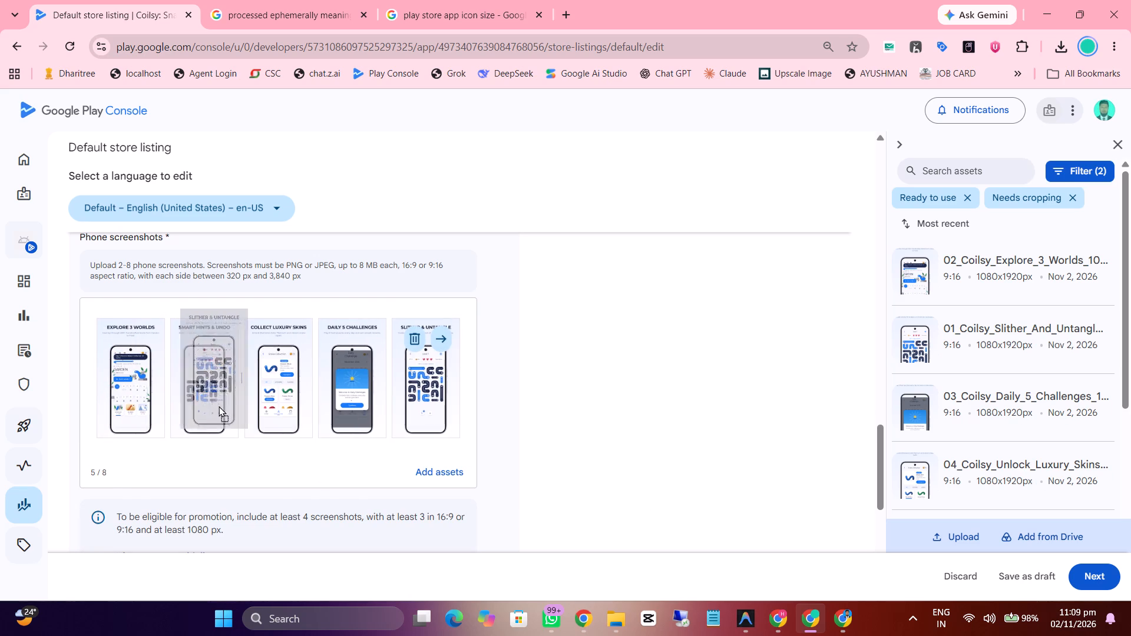
left_click_drag(219, 406, 206, 406)
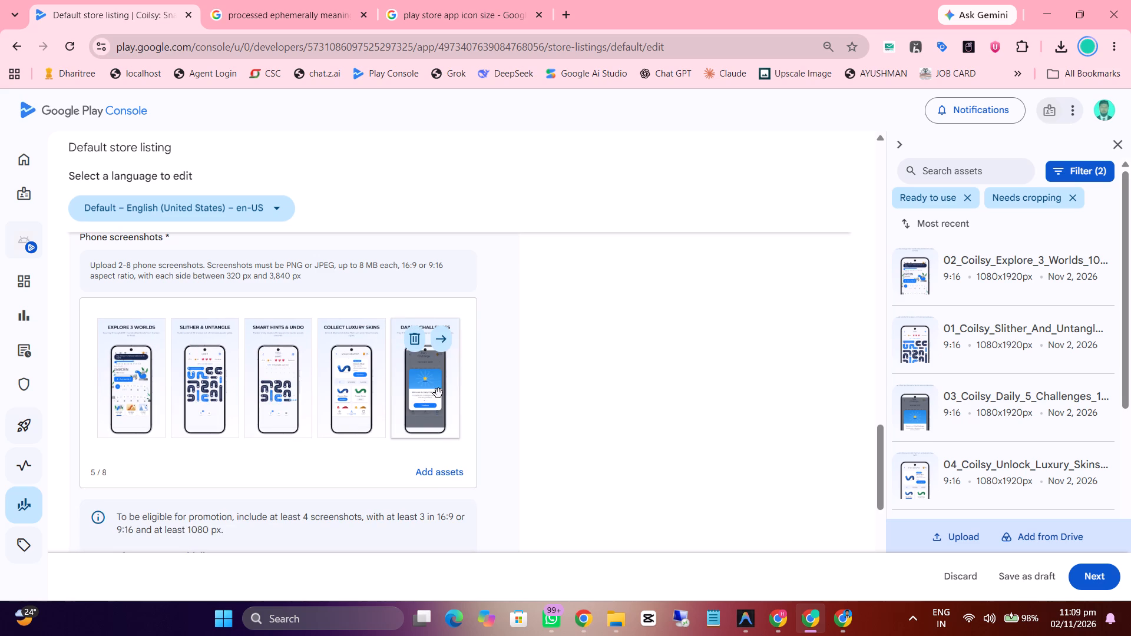
left_click_drag(435, 393, 286, 393)
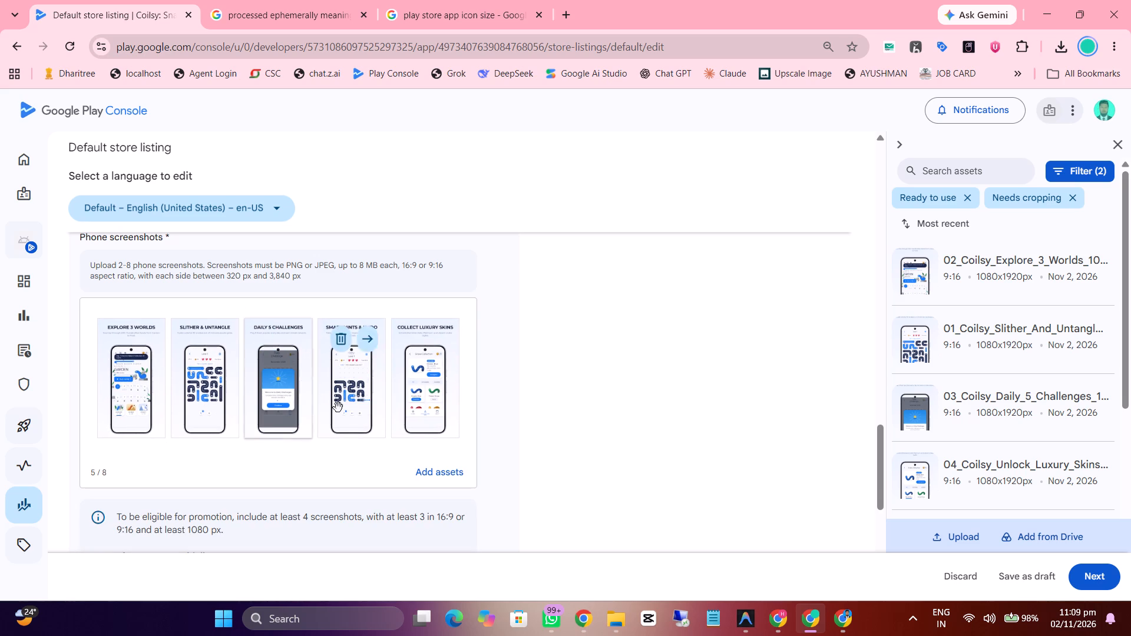
Move the Collect Luxury Skins screenshot to fourth place, ahead of Smart Hints & Undo.
left_click_drag(433, 419, 359, 418)
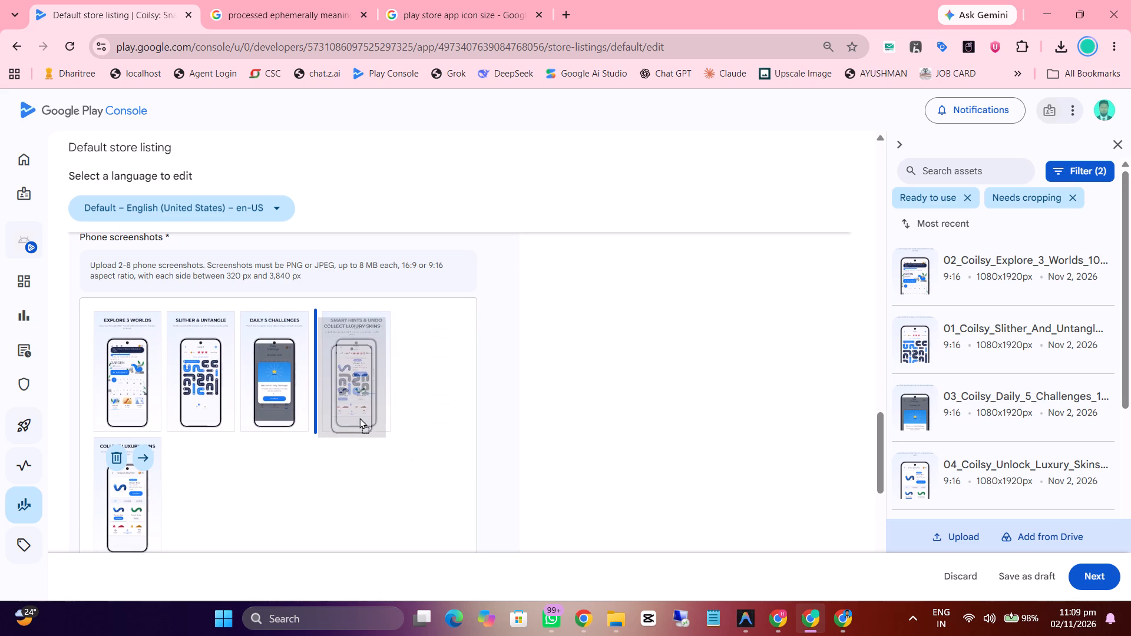
left_click_drag(359, 418, 356, 418)
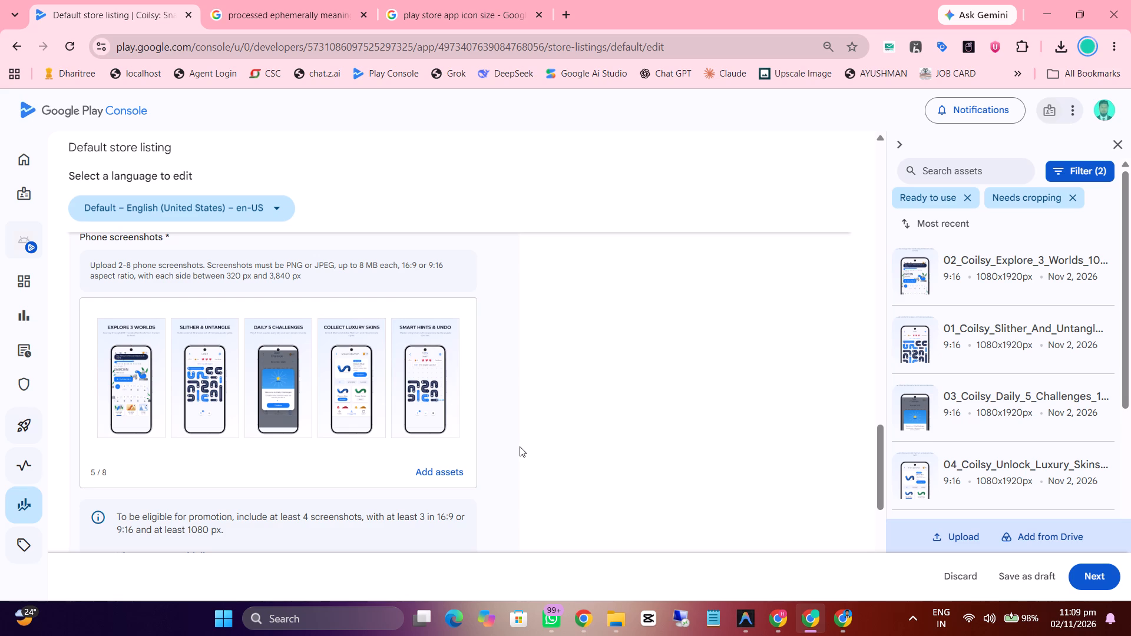
Review the remaining listing sections, from the tablet, PC, desktop and Android XR assets back to the Video field.
scroll(520, 446, "down", 4)
scroll(521, 449, "up", 6)
scroll(548, 481, "down", 6)
scroll(544, 471, "up", 2)
scroll(544, 471, "down", 2)
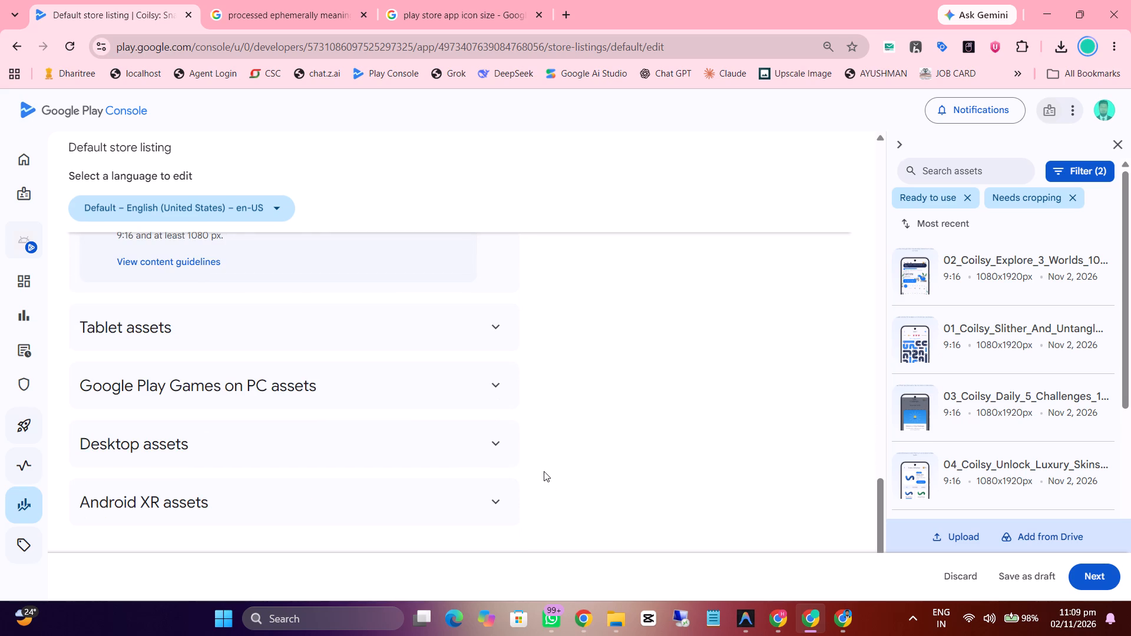
scroll(544, 471, "down", 2)
scroll(544, 471, "up", 2)
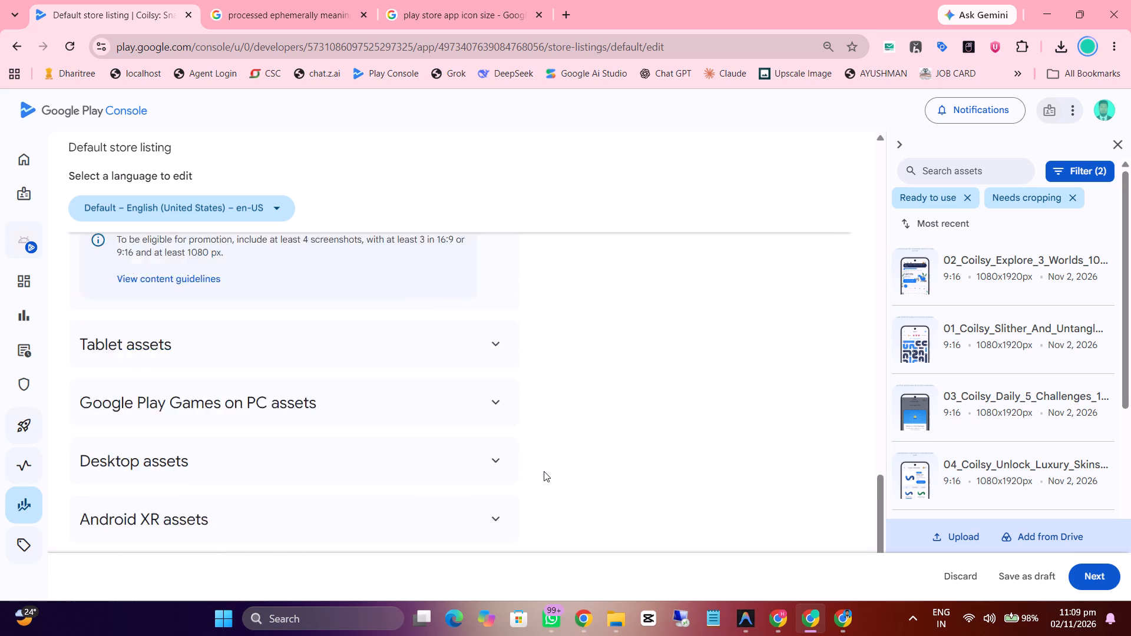
scroll(544, 471, "up", 7)
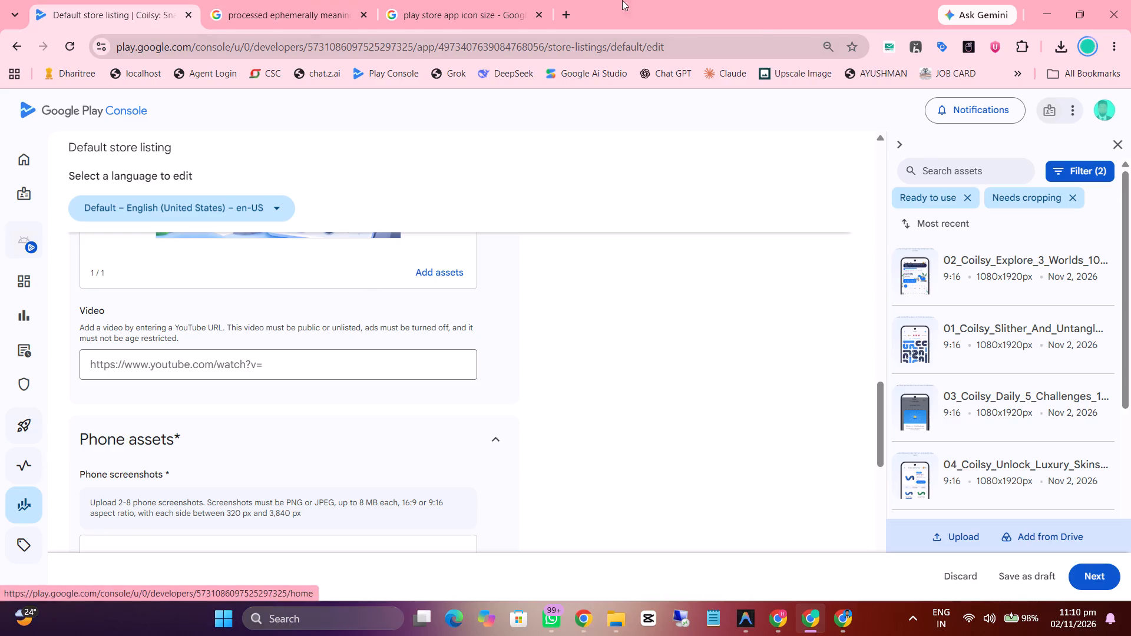
Open YouTube in a new browser tab, check the signed-in channel and start a video upload.
left_click(563, 0)
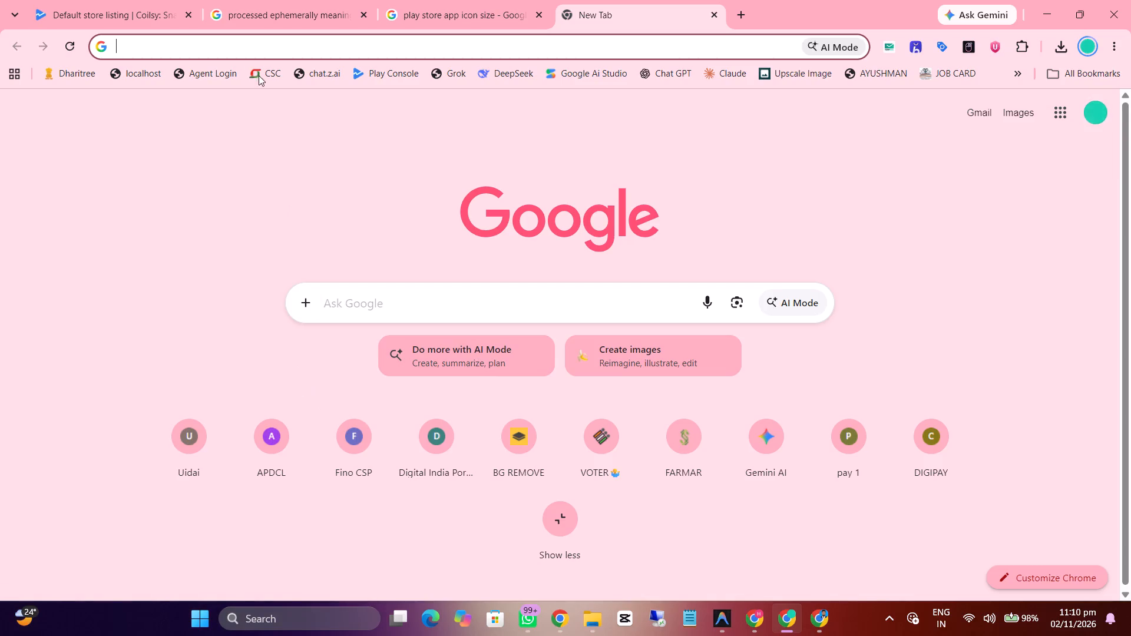
key("y")
type("ou")
key("Return")
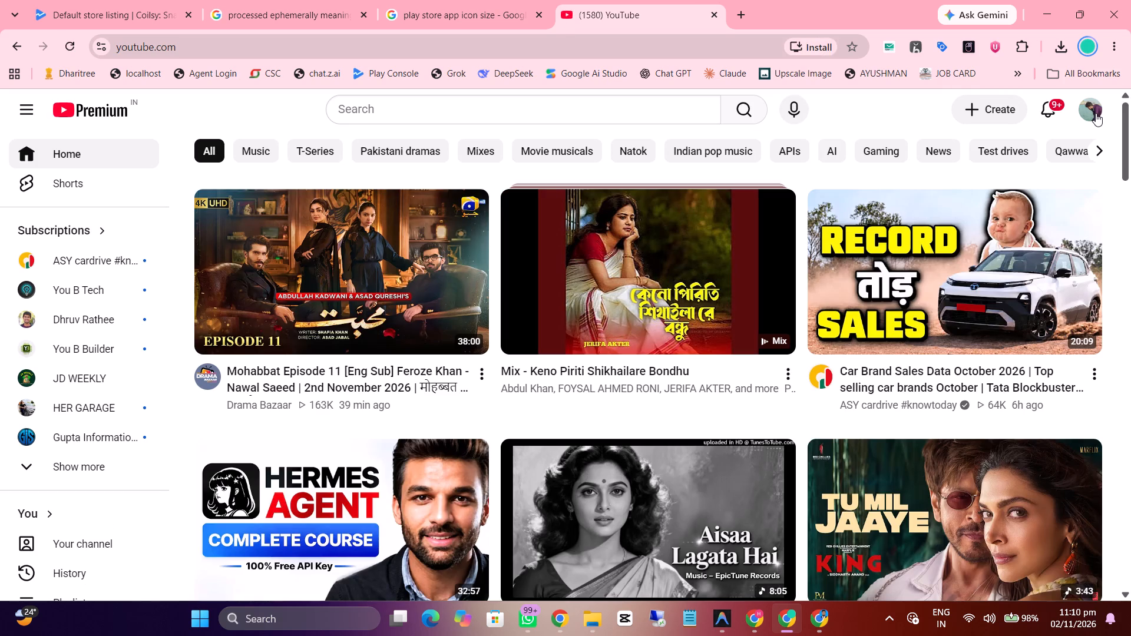
left_click(1096, 113)
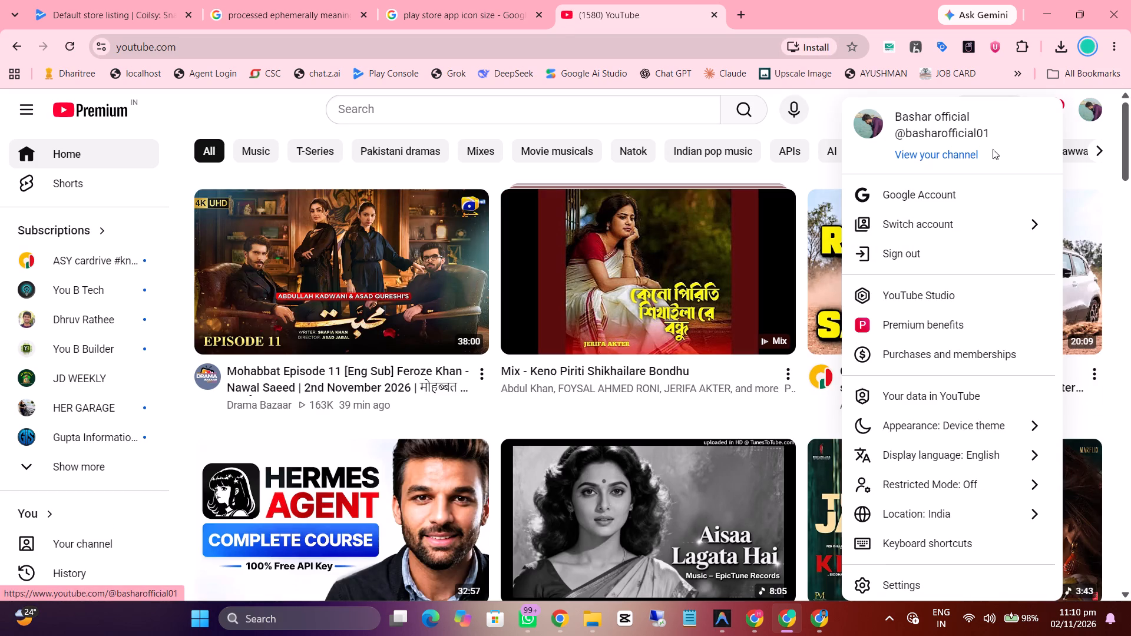
left_click(278, 117)
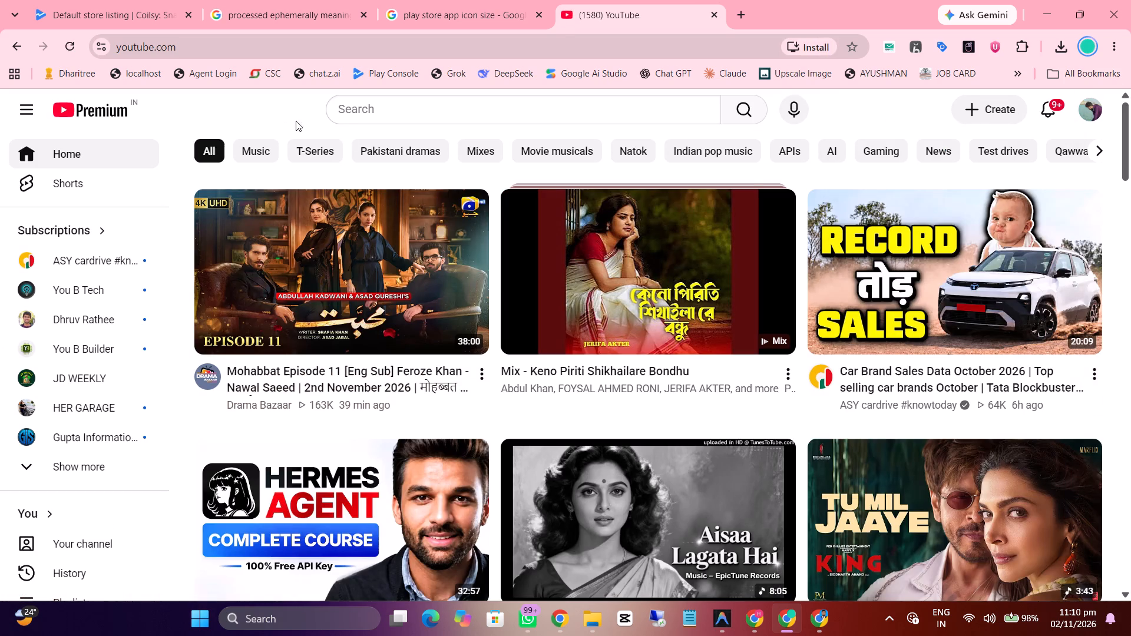
left_click(991, 116)
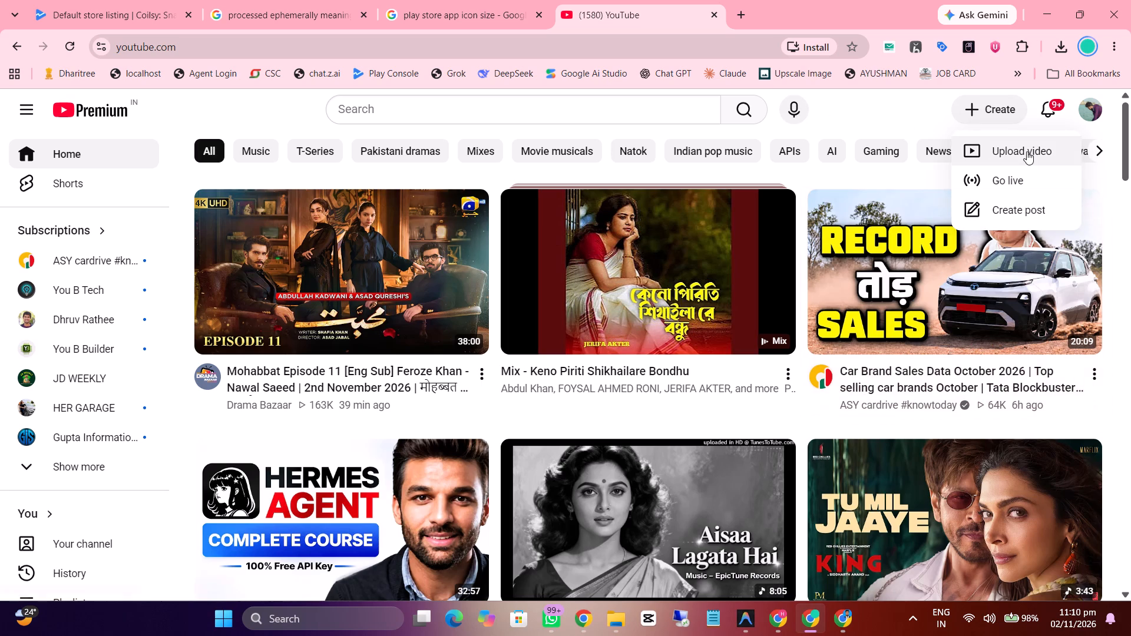
left_click(1027, 151)
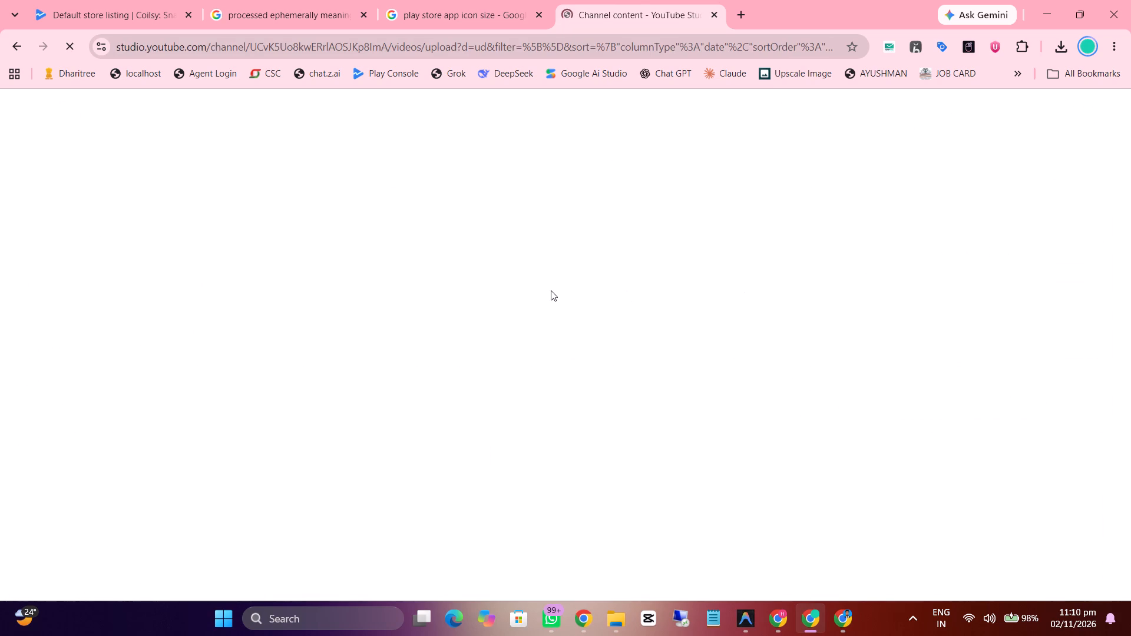
Upload coilsy_tutorial_16x9.mp4 from the slinkgrid v2 folder in Downloads.
left_click(582, 422)
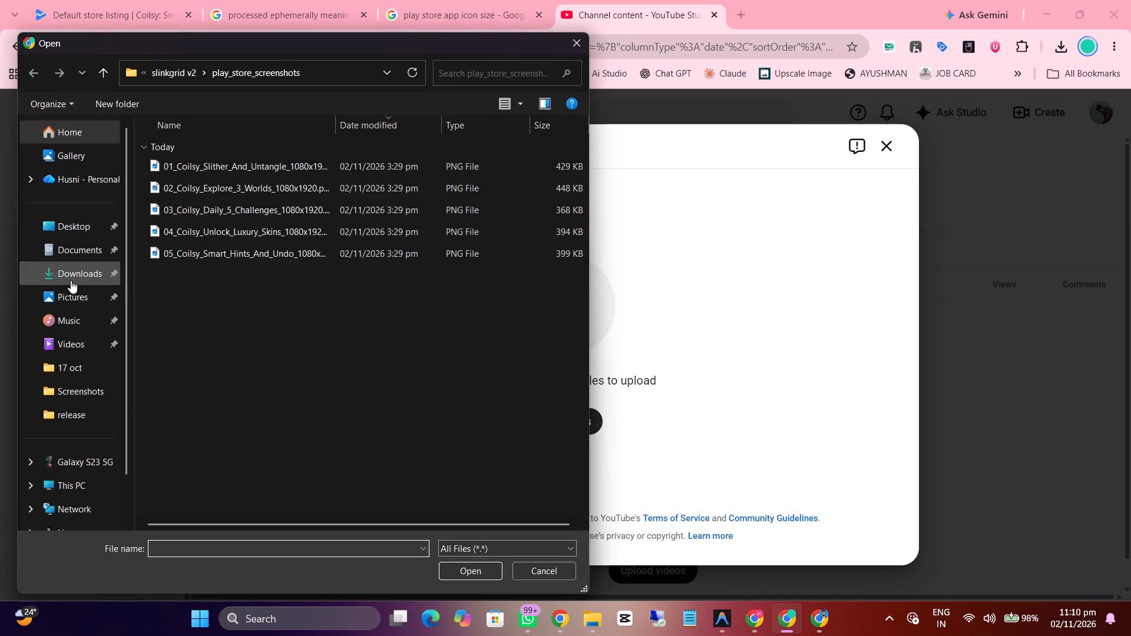
left_click(71, 280)
double_click(510, 364)
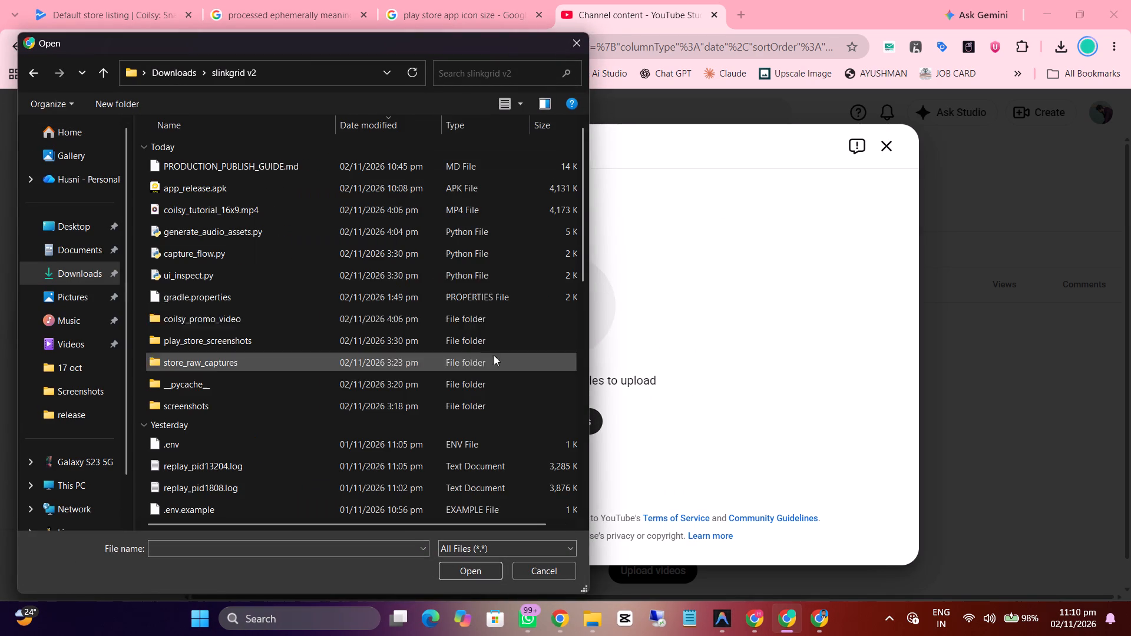
double_click(253, 210)
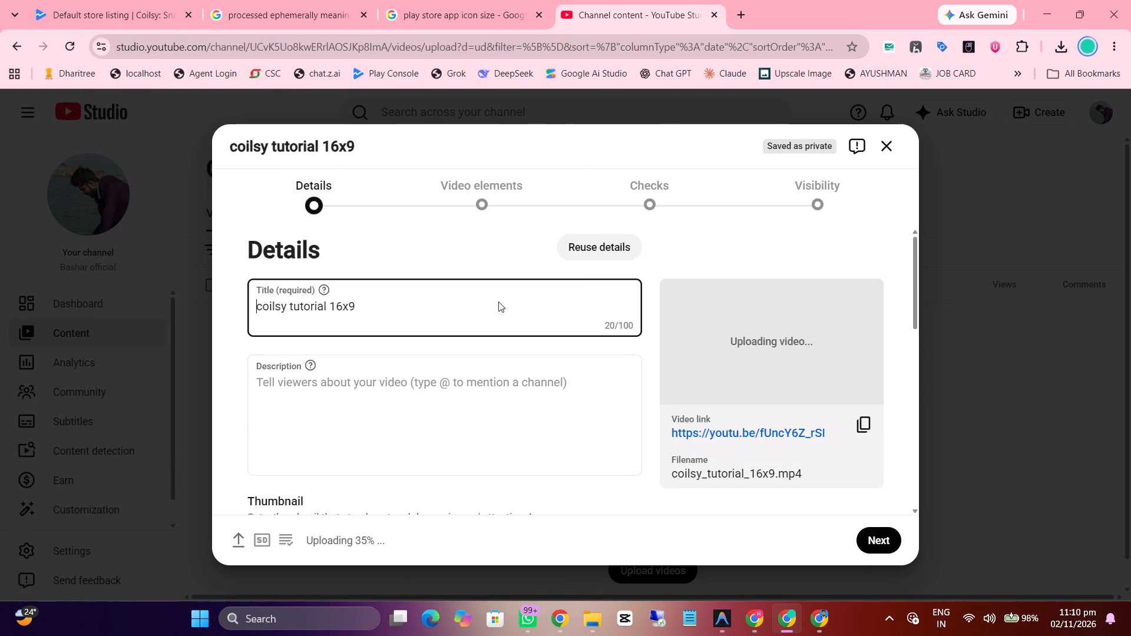
triple_click(463, 304)
key("BackSpace")
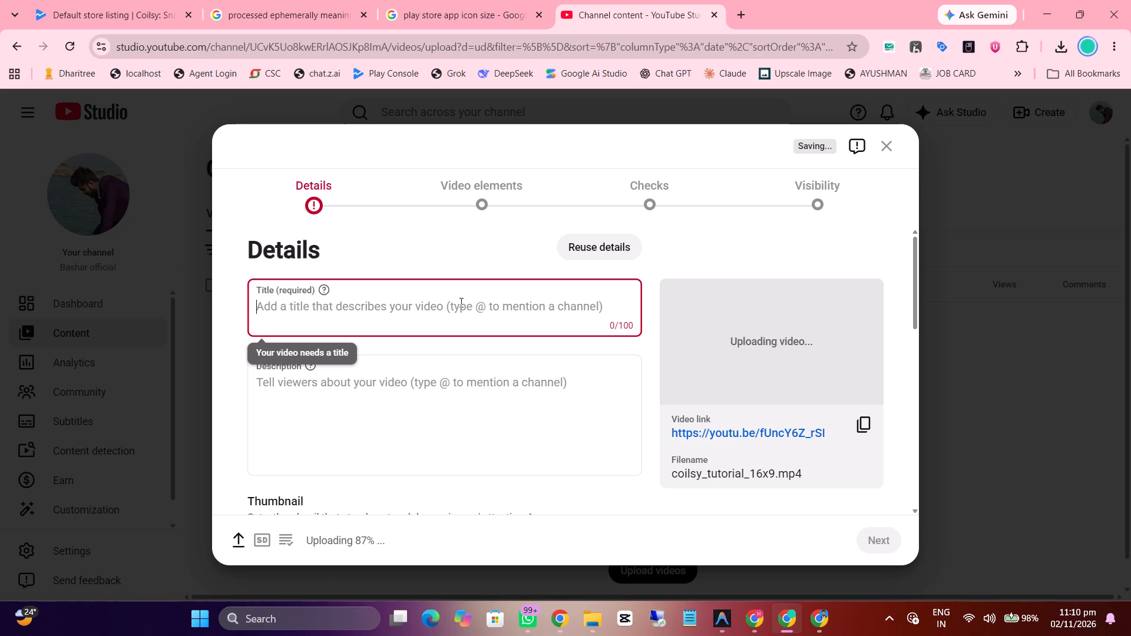
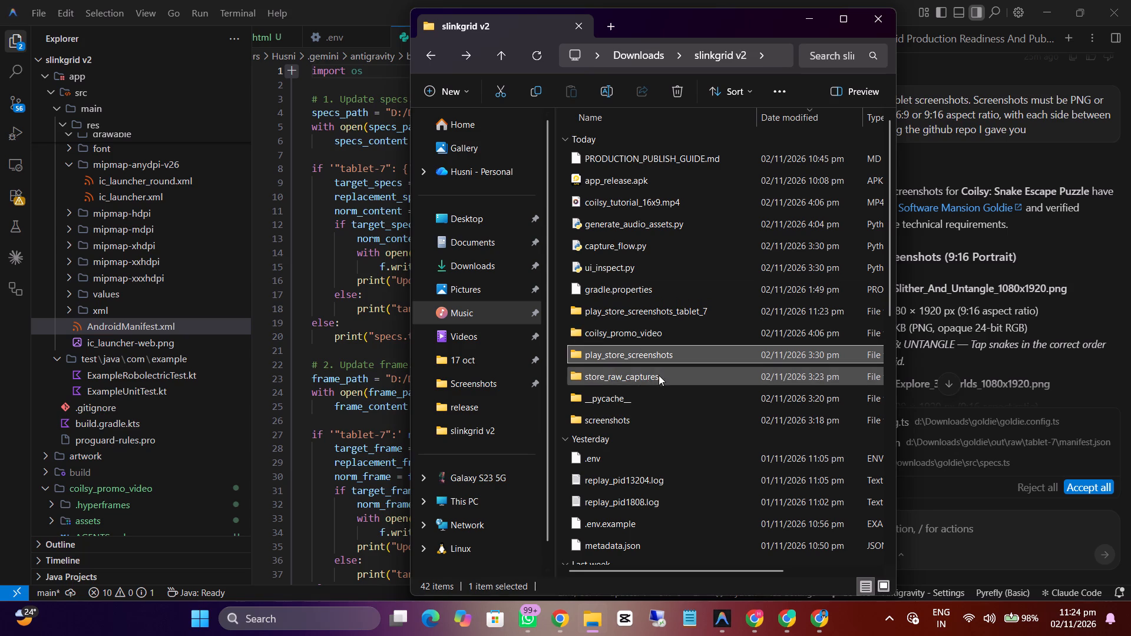
double_click(707, 312)
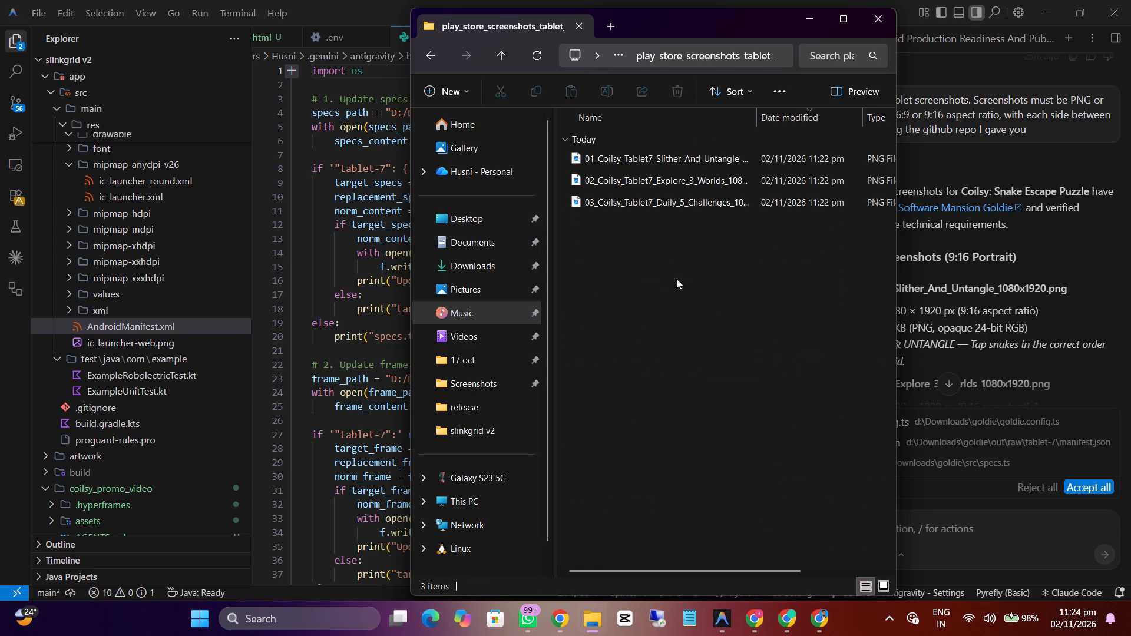
double_click(627, 154)
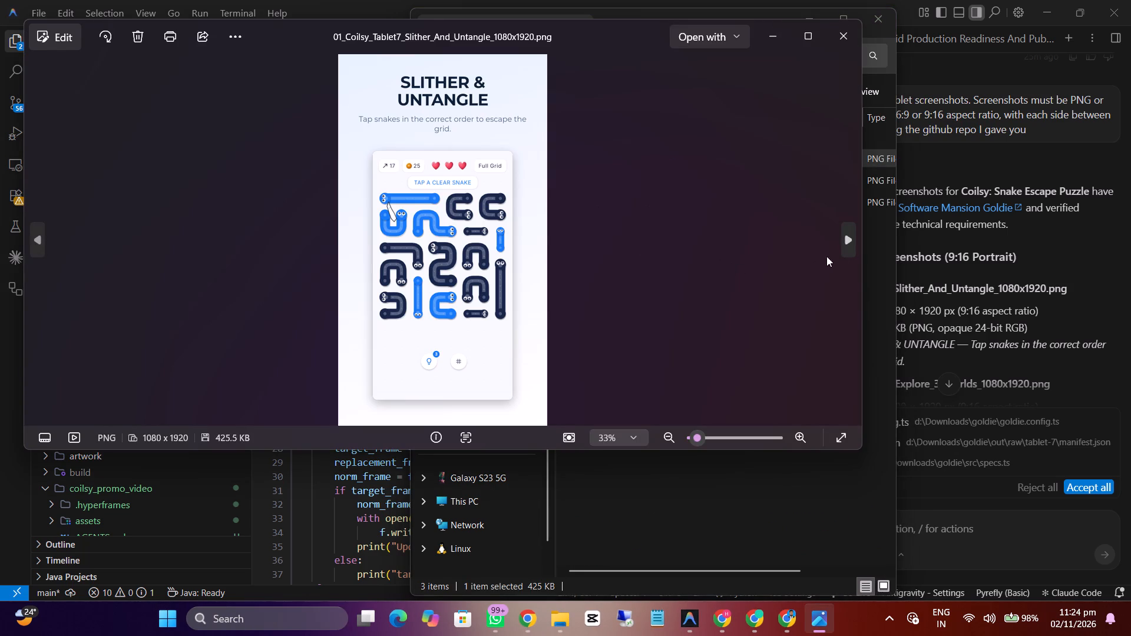
left_click(848, 240)
left_click(848, 240)
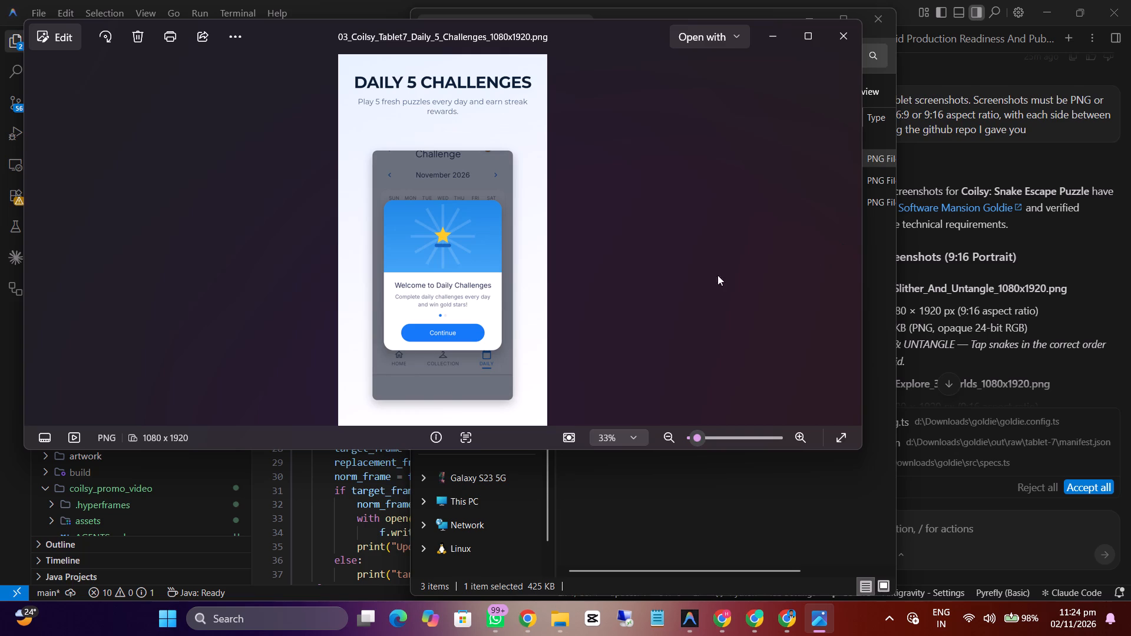
double_click(44, 240)
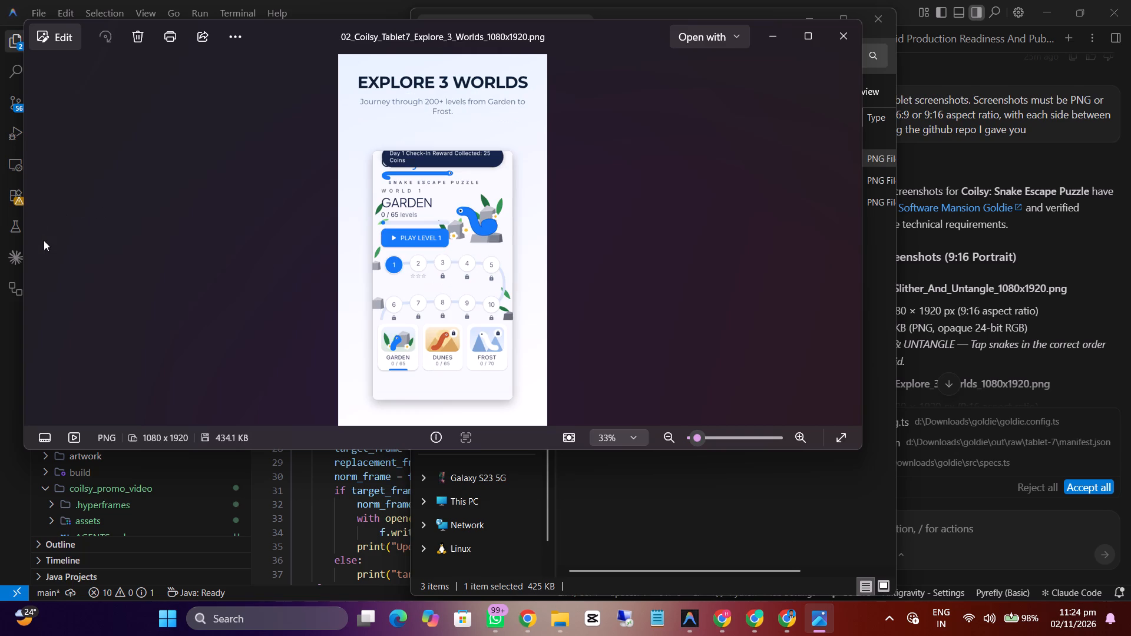
left_click(849, 44)
left_click(811, 27)
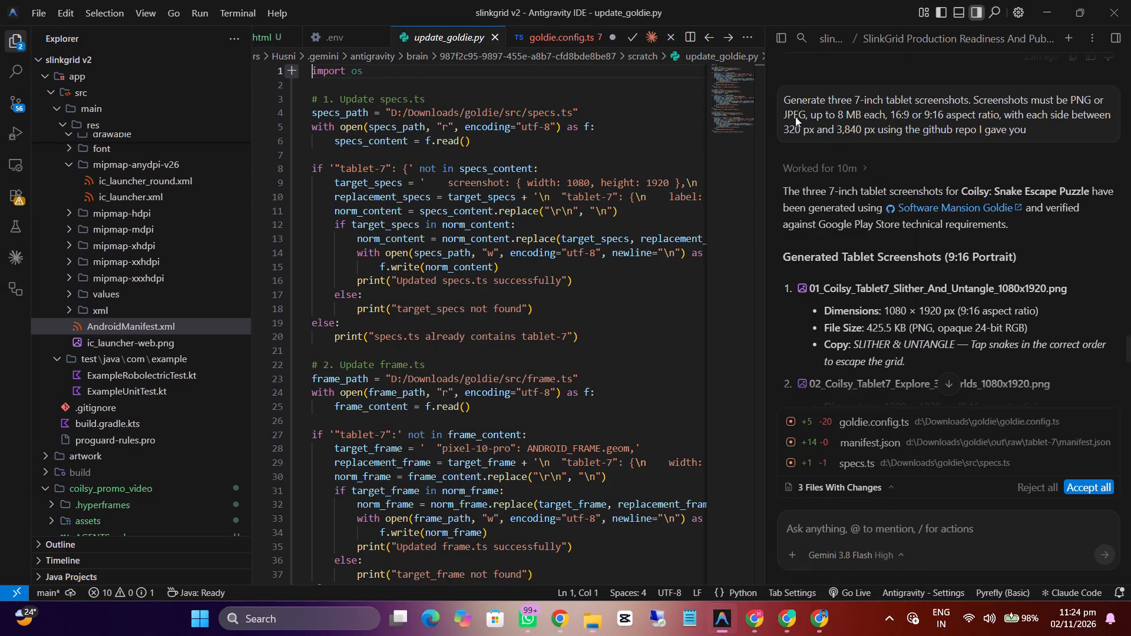
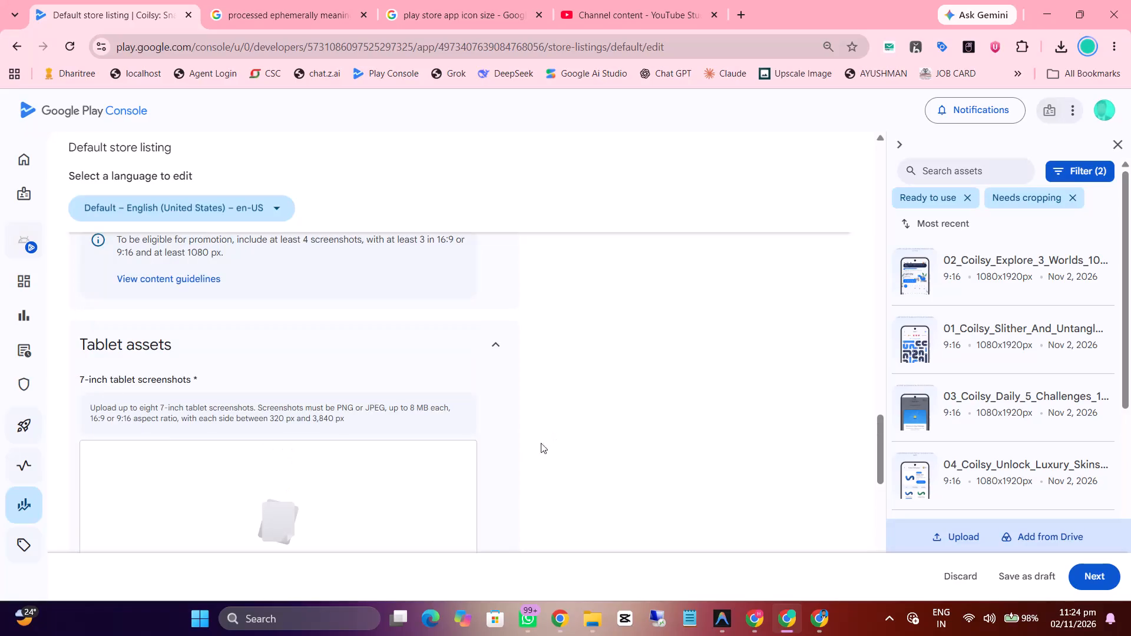
Start an asset upload for the 7-inch tablet screenshots and open the play_store_screenshots_tablet_7 folder in slinkgrid v2 as the source.
scroll(520, 465, "down", 2)
left_click(293, 420)
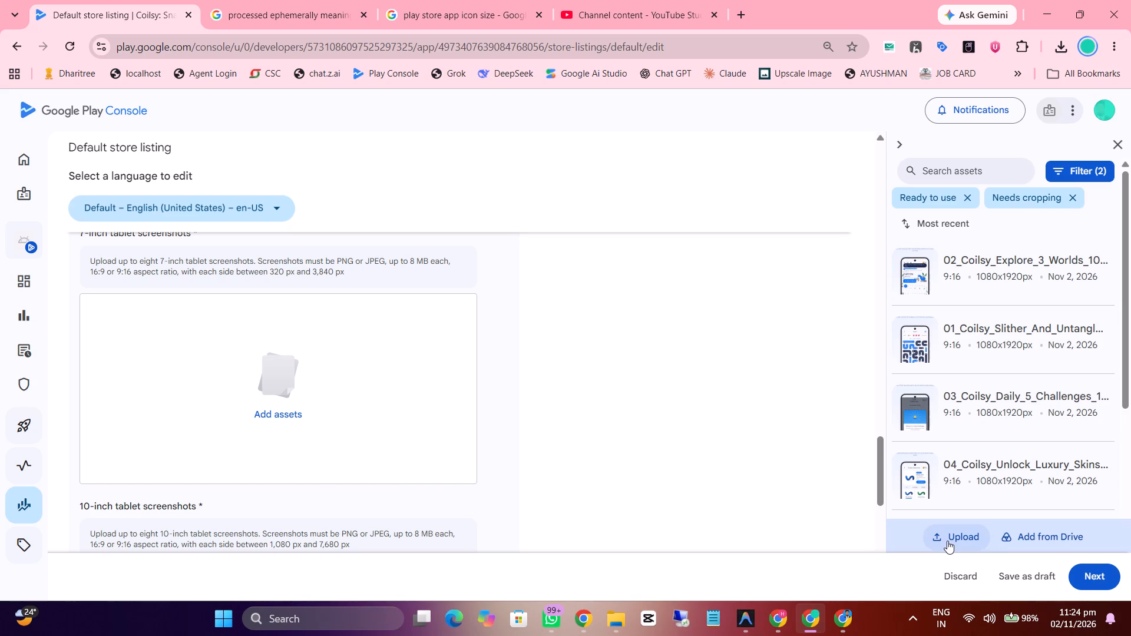
scroll(996, 402, "up", 6)
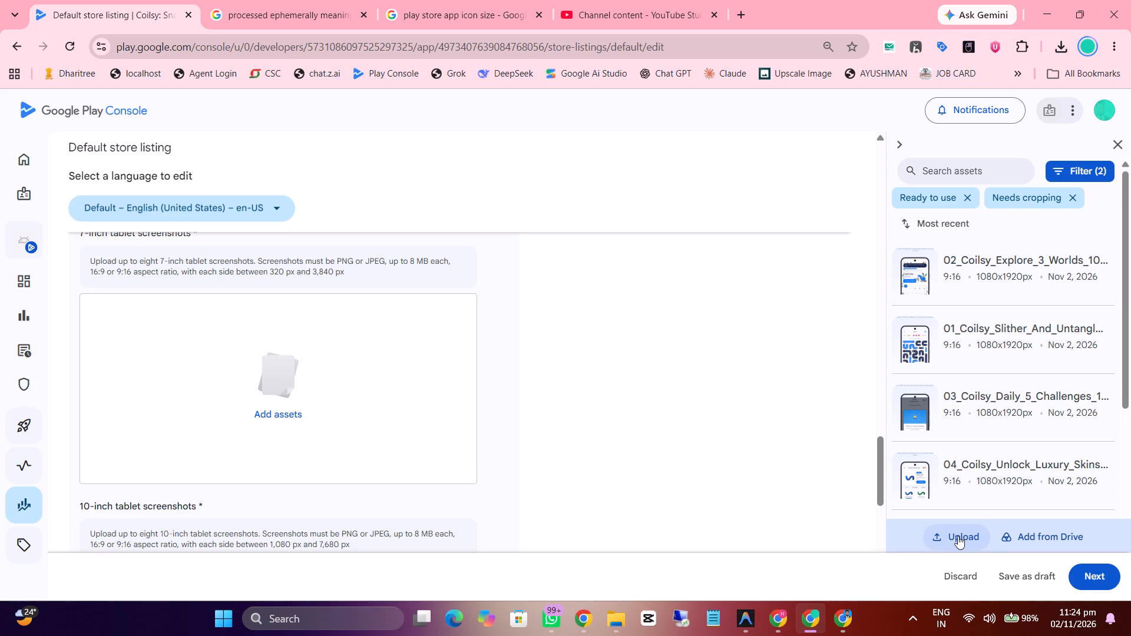
left_click(958, 536)
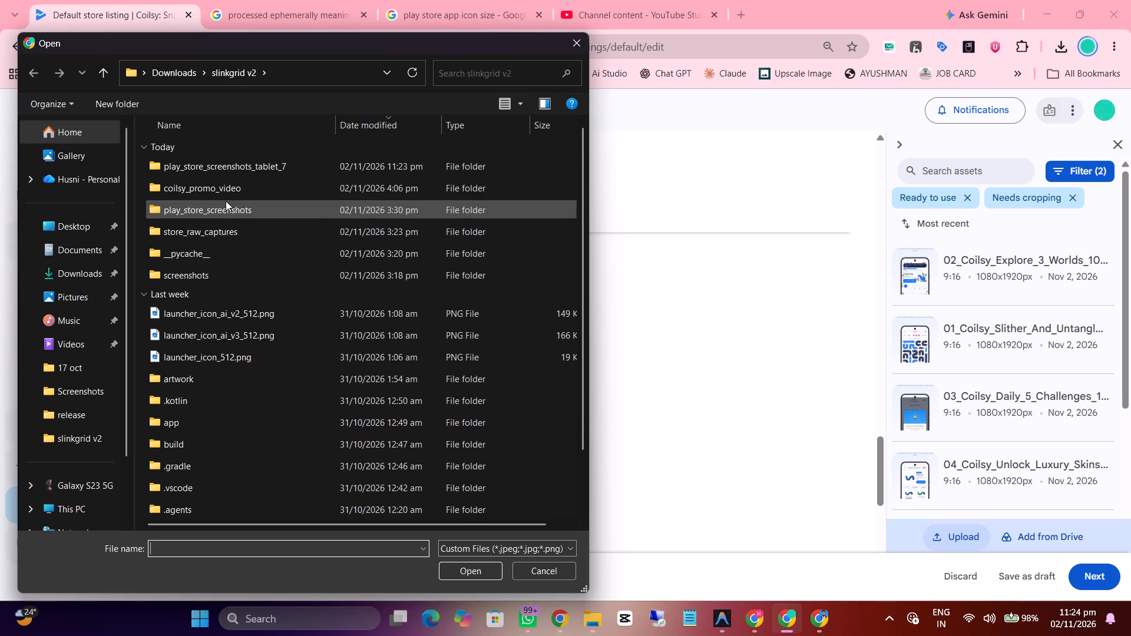
left_click(221, 166)
double_click(221, 166)
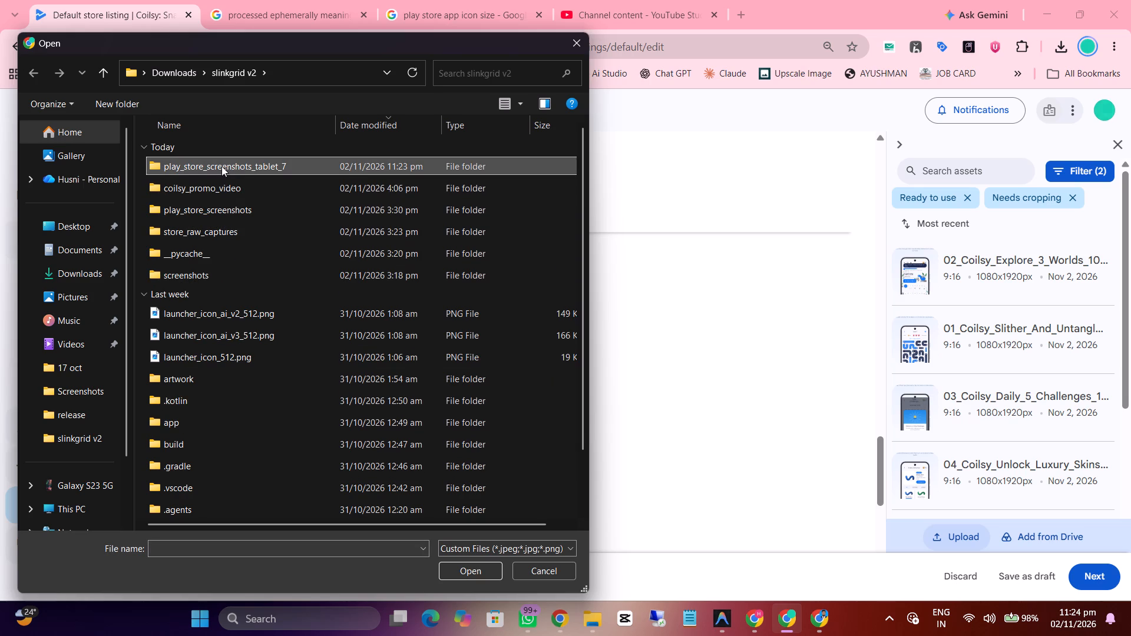
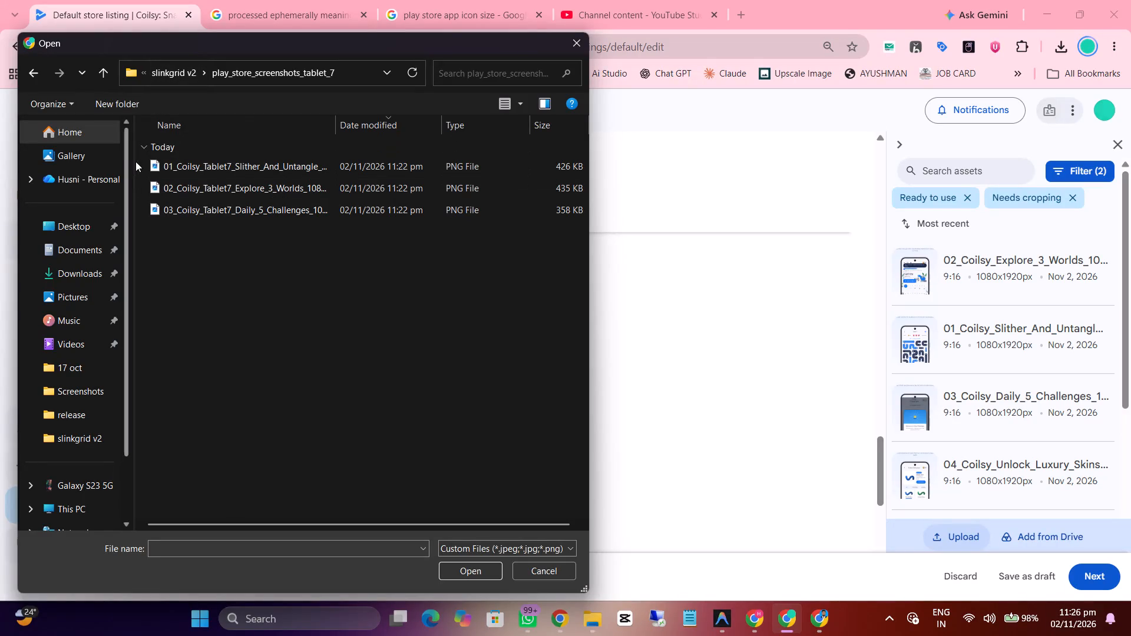
Upload the three Coilsy_Tablet7 PNG files (01 Slither And Untangle, 02 Explore 3 Worlds, 03 Daily 5 Challenges) as 7-inch tablet screenshots.
left_click_drag(140, 160, 206, 212)
left_click(481, 574)
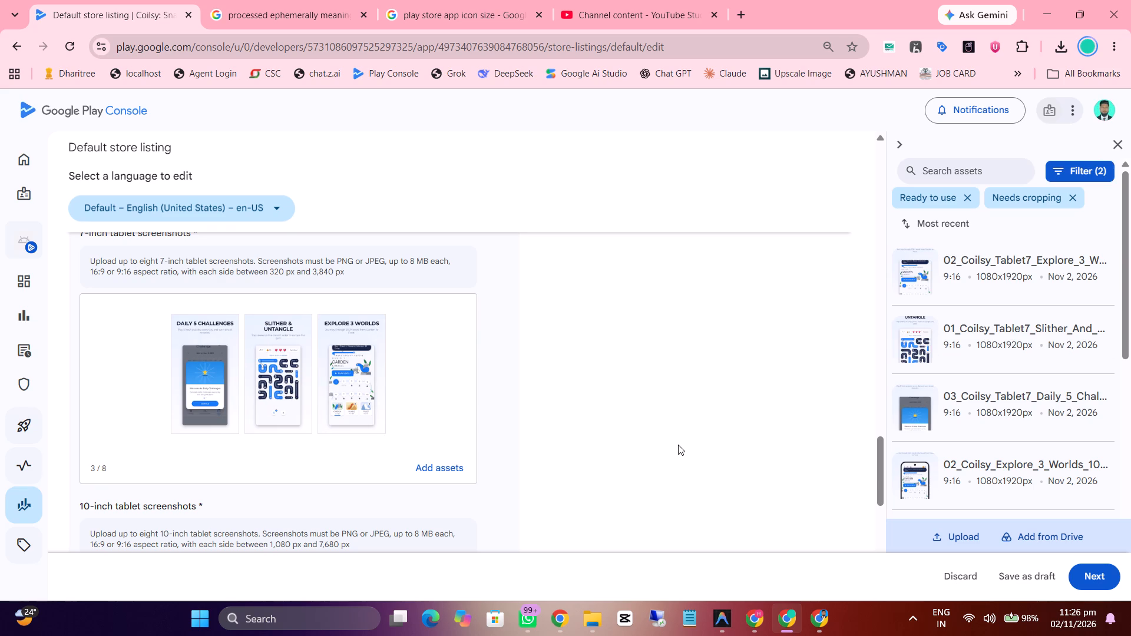
Reorder the 7-inch tablet screenshots to Explore 3 Worlds, Slither & Untangle, Daily 5 Challenges.
scroll(678, 445, "down", 4)
scroll(678, 445, "up", 2)
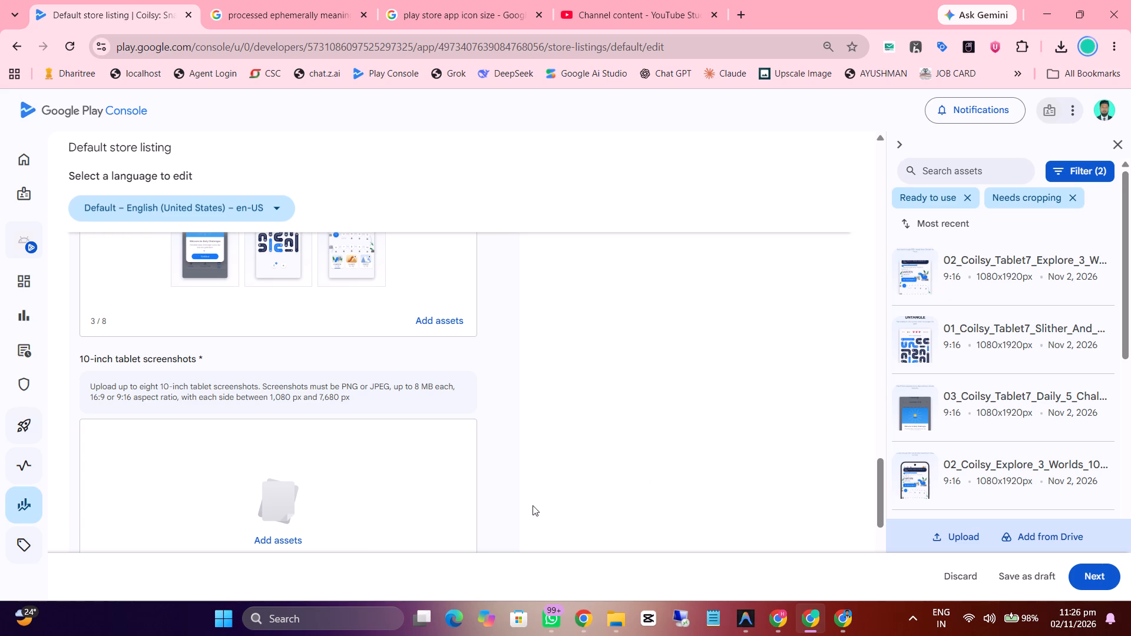
scroll(361, 503, "down", 3)
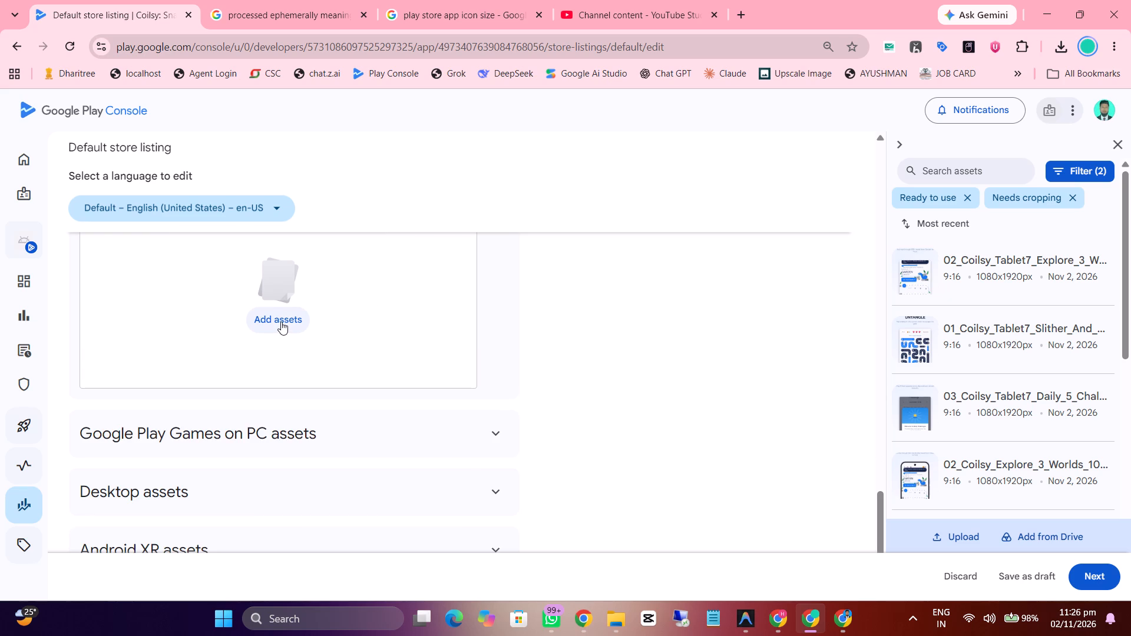
scroll(282, 324, "up", 7)
scroll(307, 361, "down", 3)
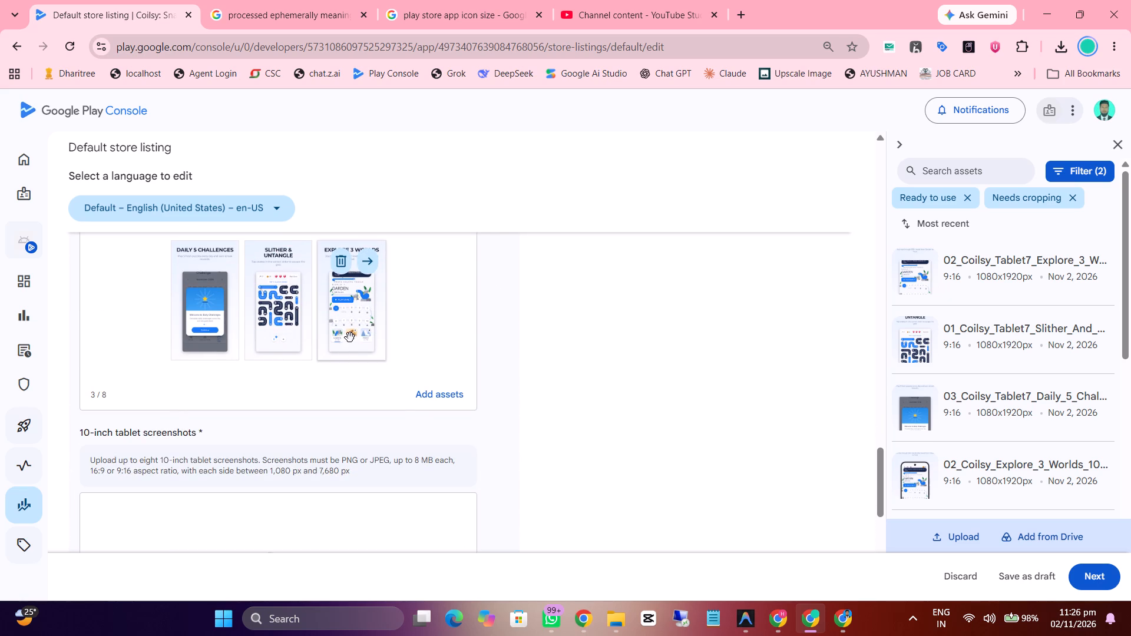
left_click_drag(272, 336, 169, 339)
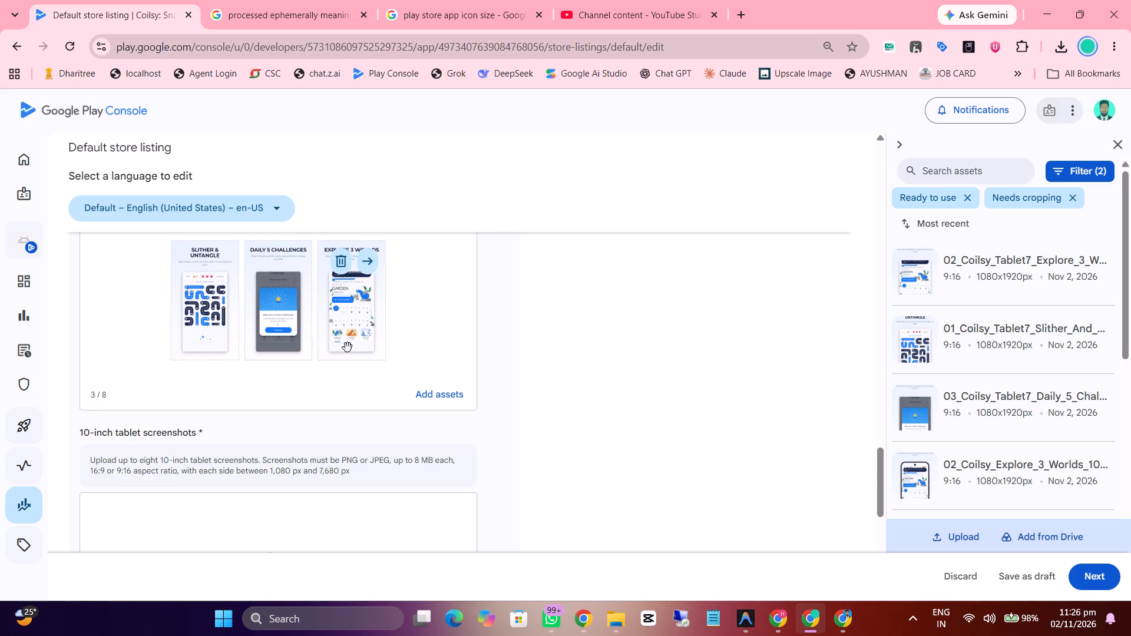
left_click_drag(352, 347, 176, 340)
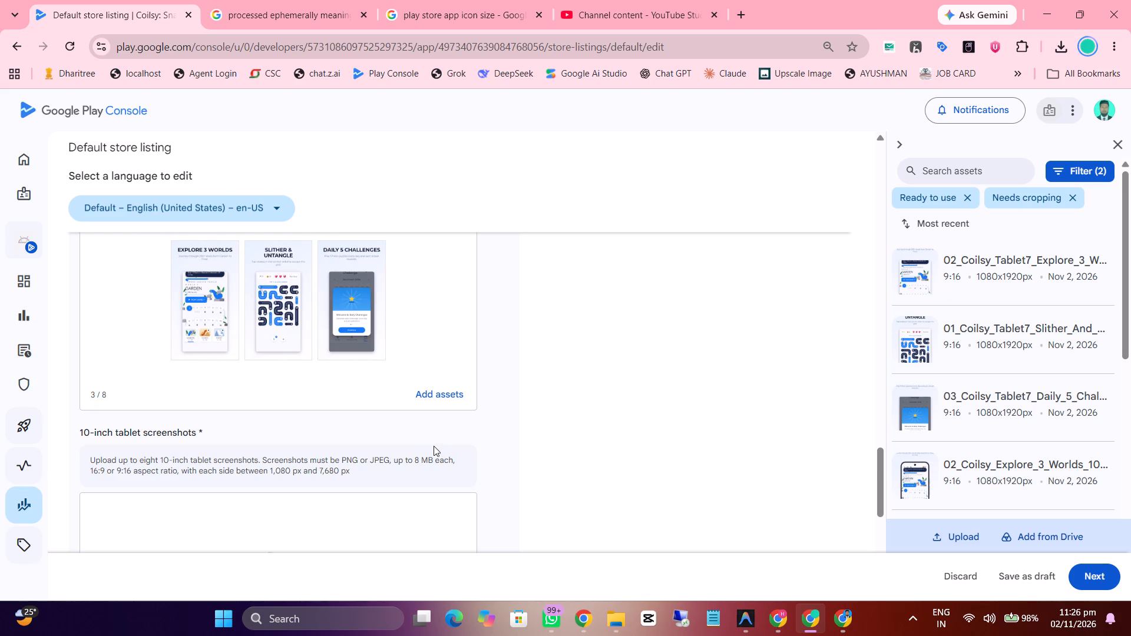
Add the three Coilsy_Tablet7 assets, Explore 3 Worlds, Slither & Untangle and Daily 5 Challenges, to the 10-inch tablet screenshots.
scroll(436, 447, "down", 2)
scroll(405, 457, "up", 2)
scroll(399, 461, "down", 2)
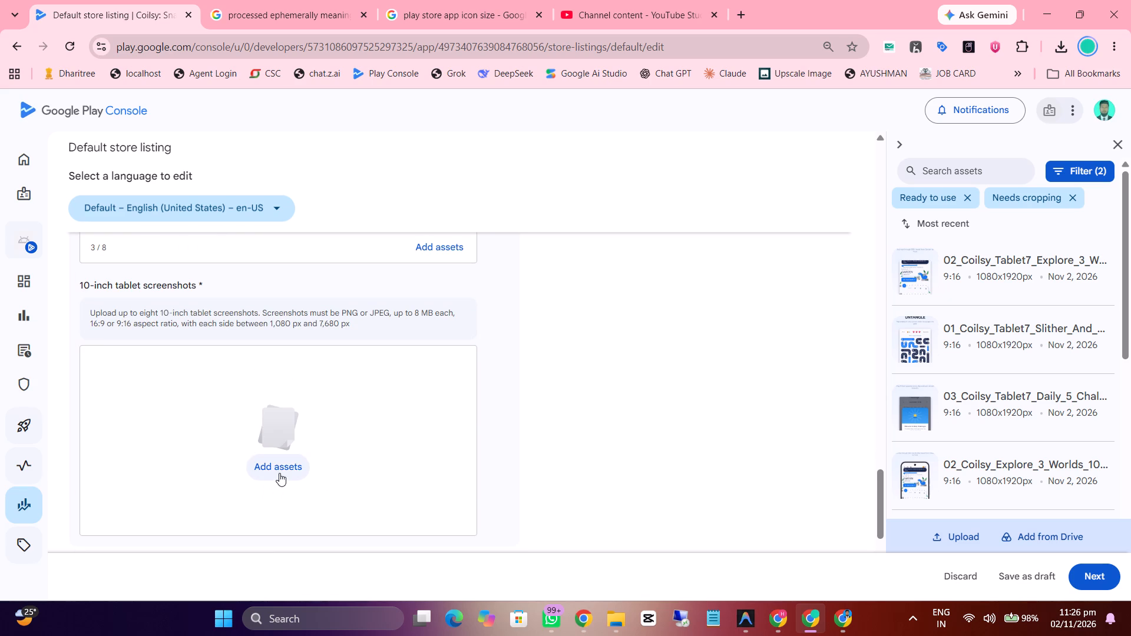
left_click(279, 473)
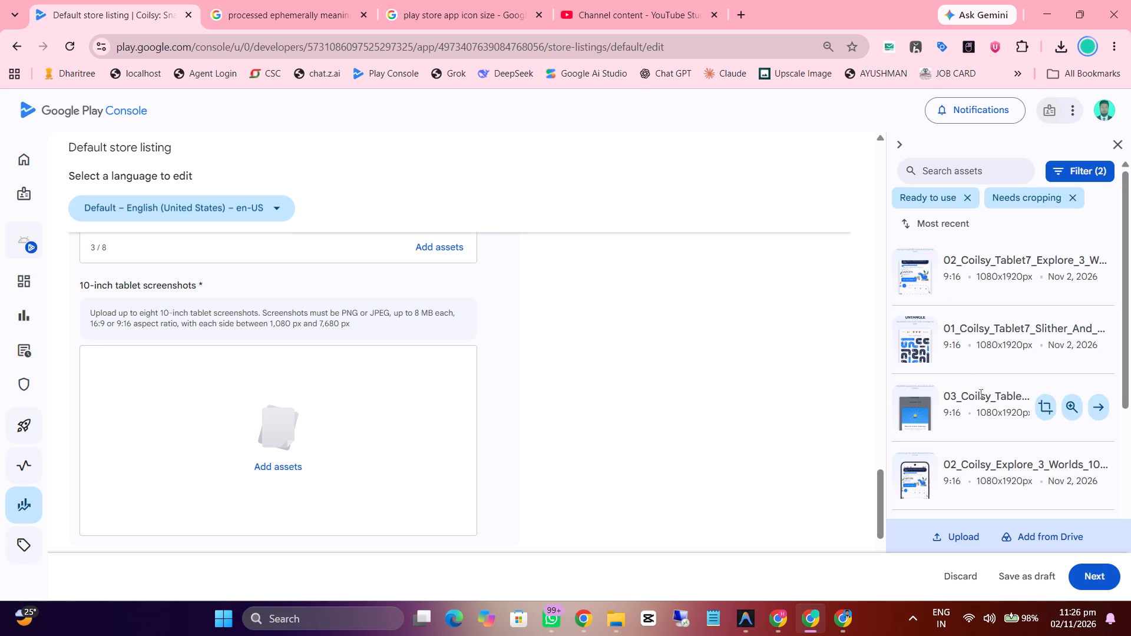
left_click(904, 257)
left_click(897, 327)
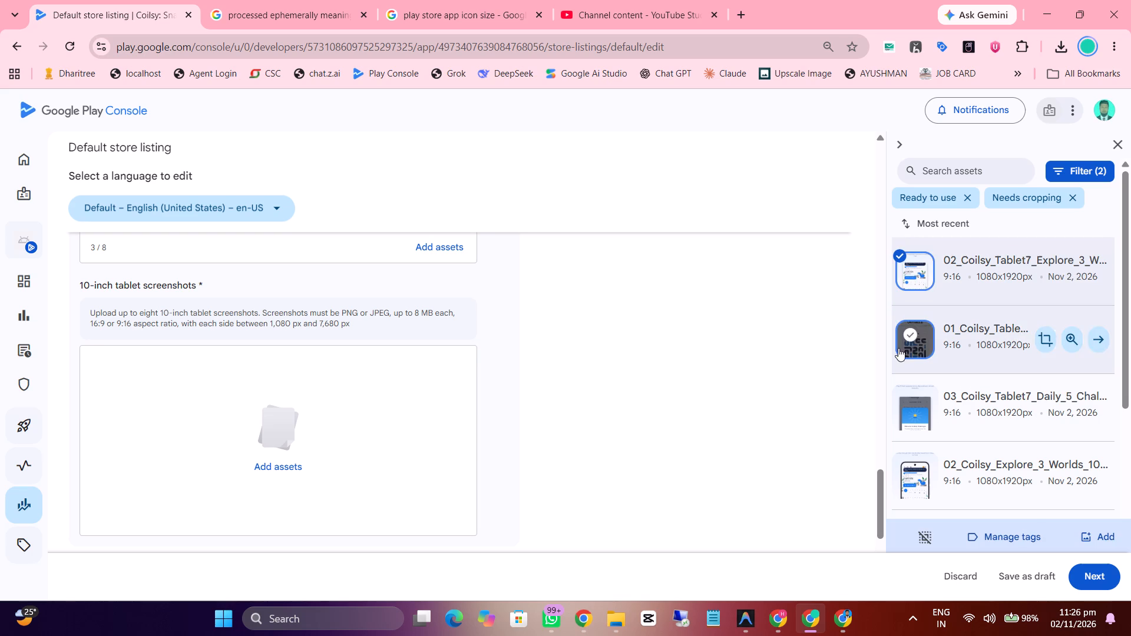
left_click(904, 396)
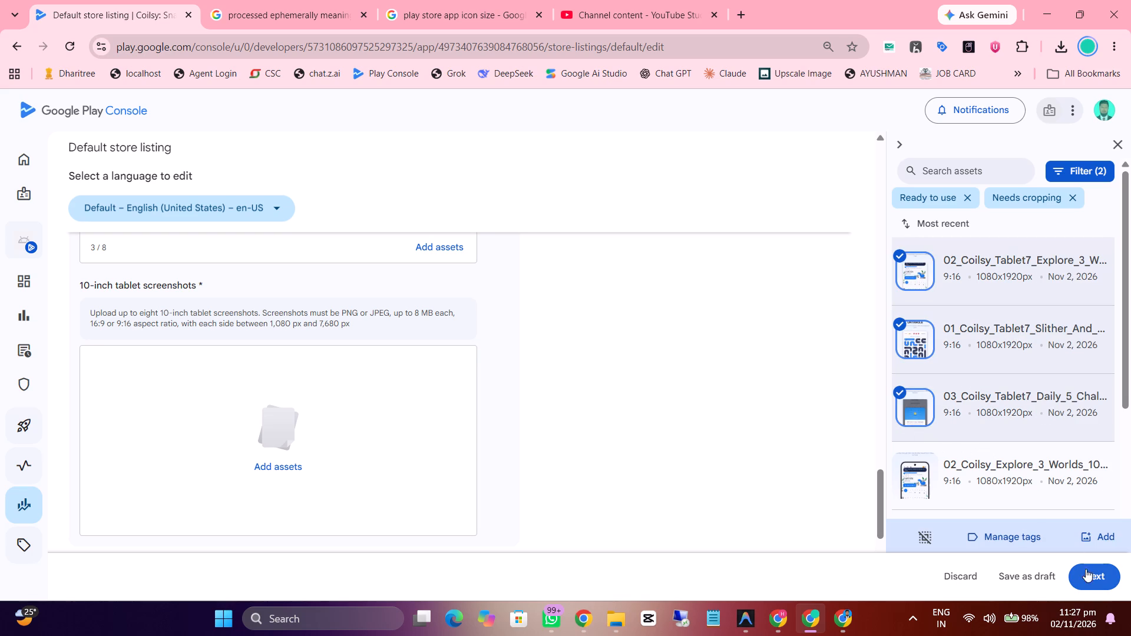
left_click(1102, 539)
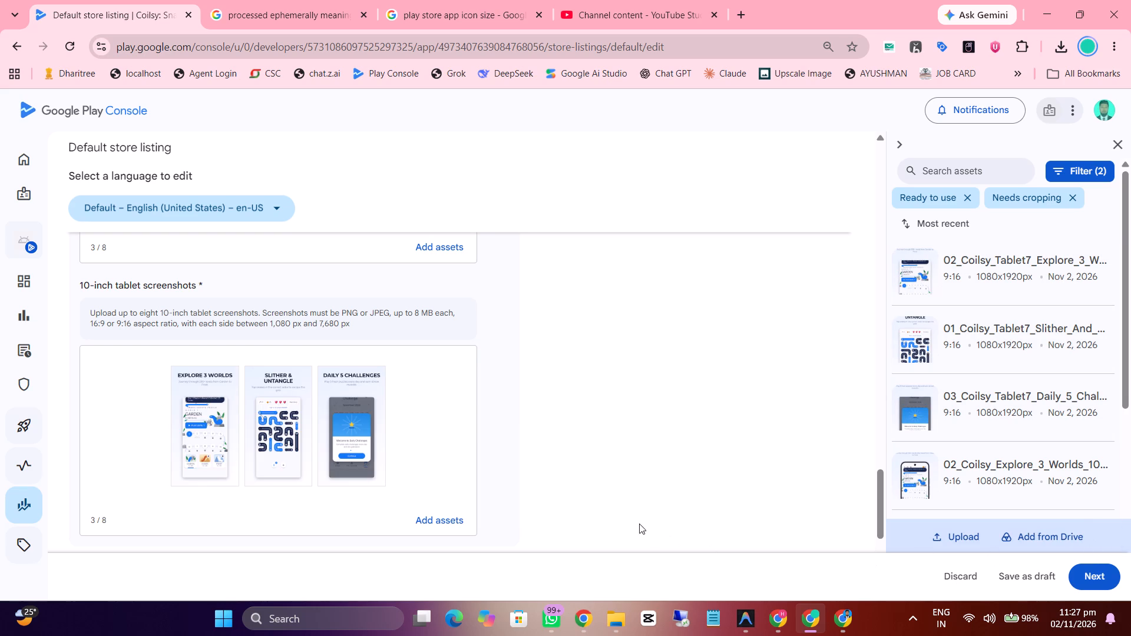
Expand the Google Play Games on PC, Desktop and Android XR asset sections and examine their requirements.
scroll(591, 506, "down", 3)
left_click(476, 366)
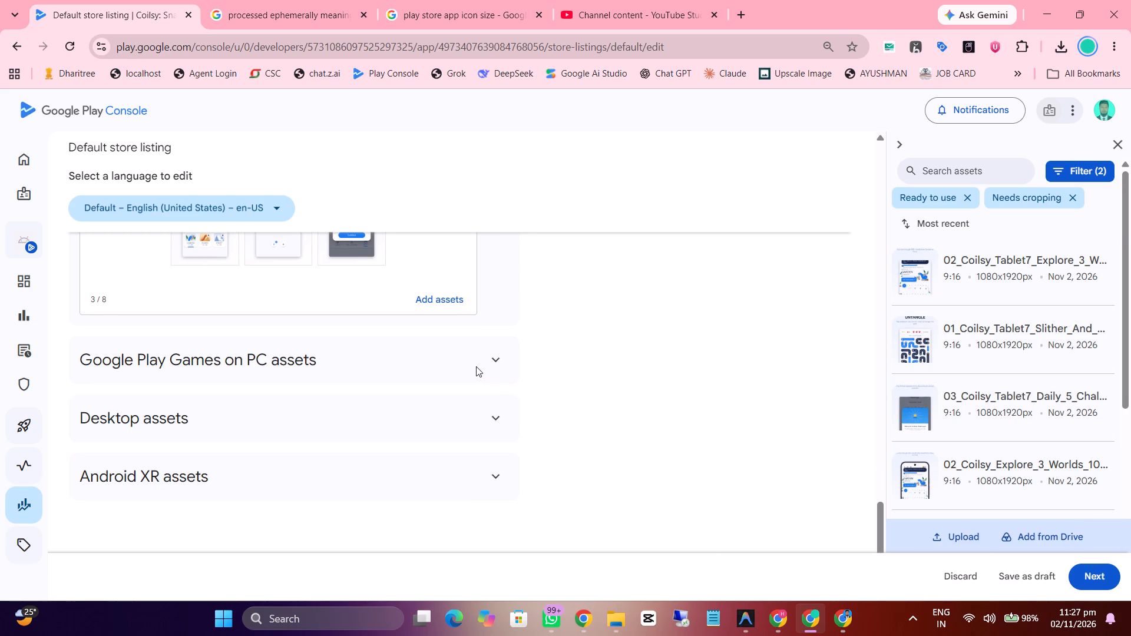
left_click(495, 376)
scroll(495, 376, "down", 3)
scroll(495, 376, "up", 1)
scroll(495, 376, "down", 9)
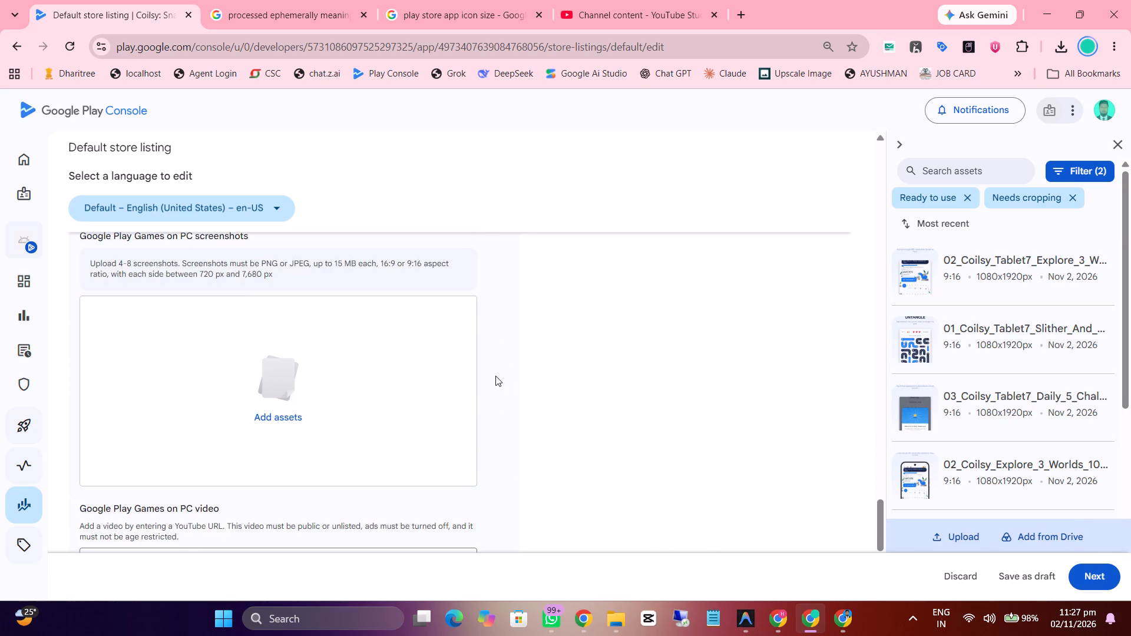
scroll(495, 376, "down", 6)
left_click(500, 319)
scroll(501, 320, "down", 3)
scroll(504, 329, "up", 3)
scroll(504, 329, "down", 9)
left_click(488, 379)
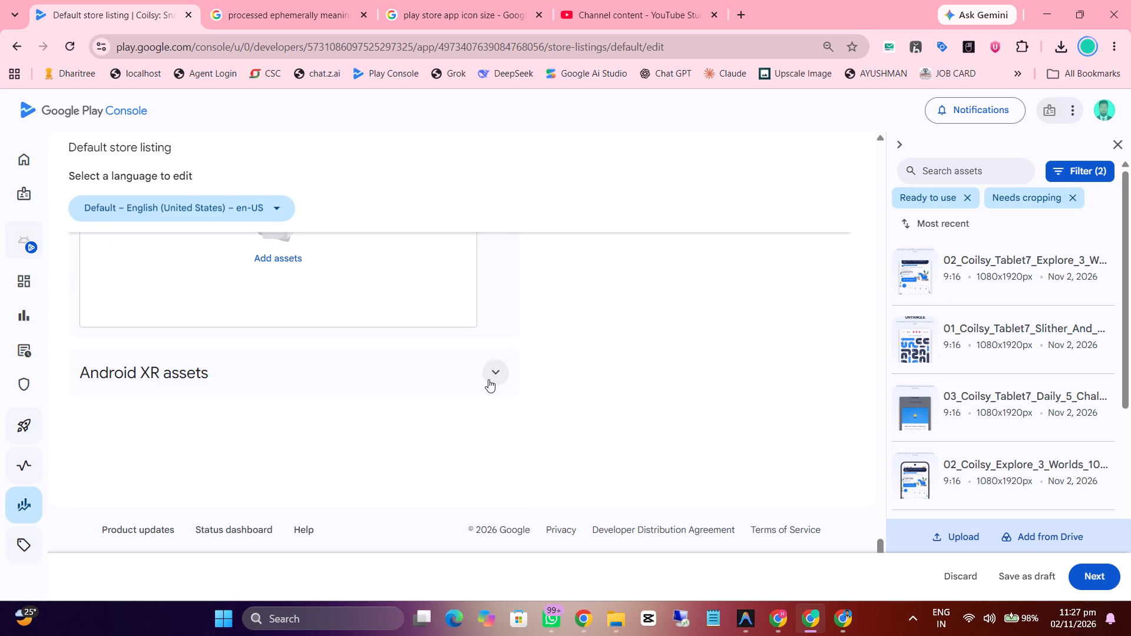
scroll(489, 380, "down", 4)
scroll(489, 380, "up", 4)
scroll(490, 380, "down", 10)
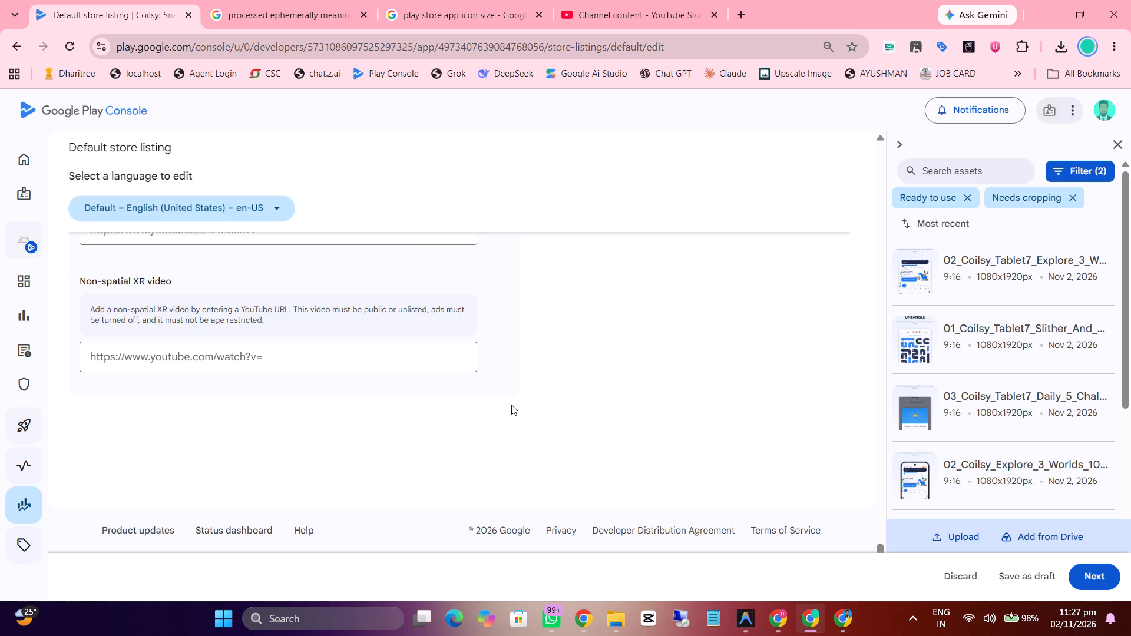
scroll(514, 407, "down", 2)
scroll(517, 411, "up", 2)
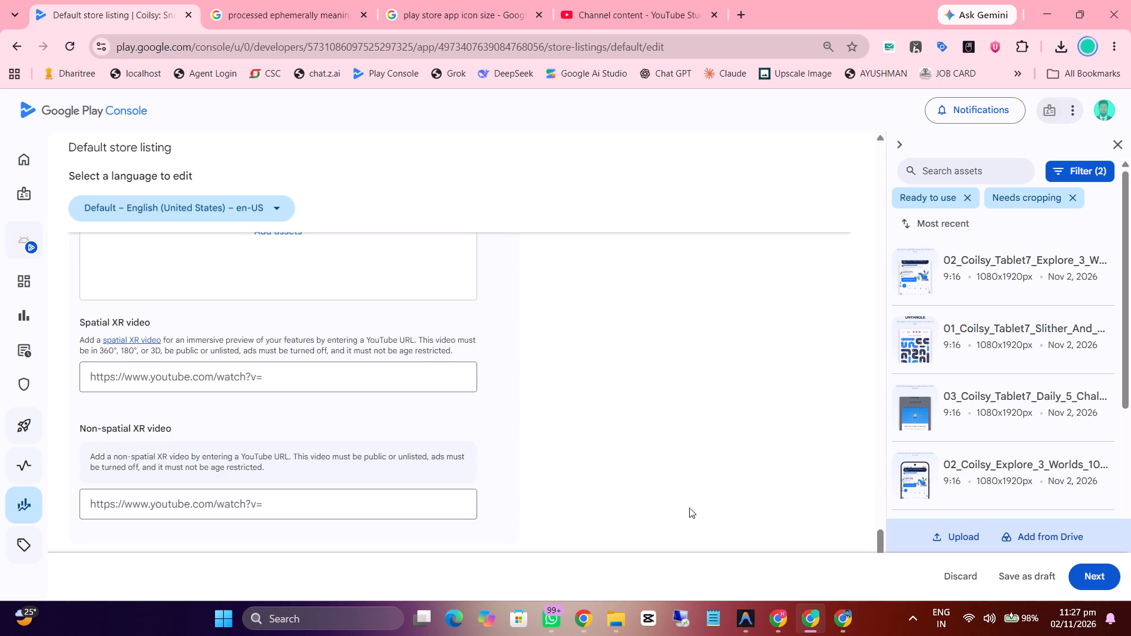
Proceed to the review stage and label the app icon and feature graphic as created or edited using AI.
left_click(1099, 579)
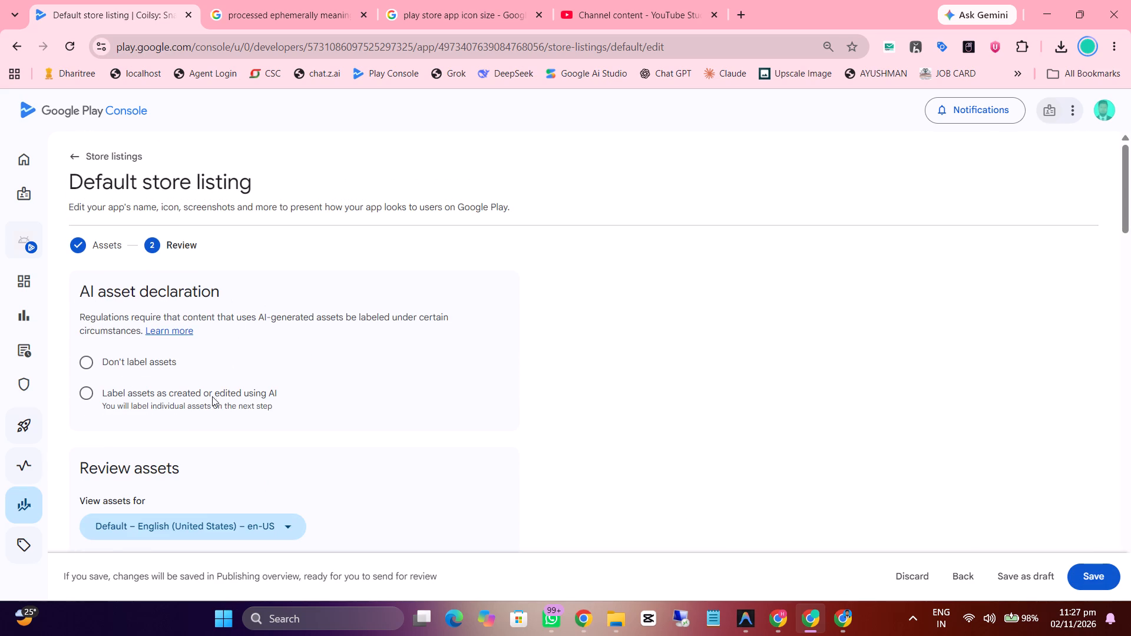
left_click(82, 394)
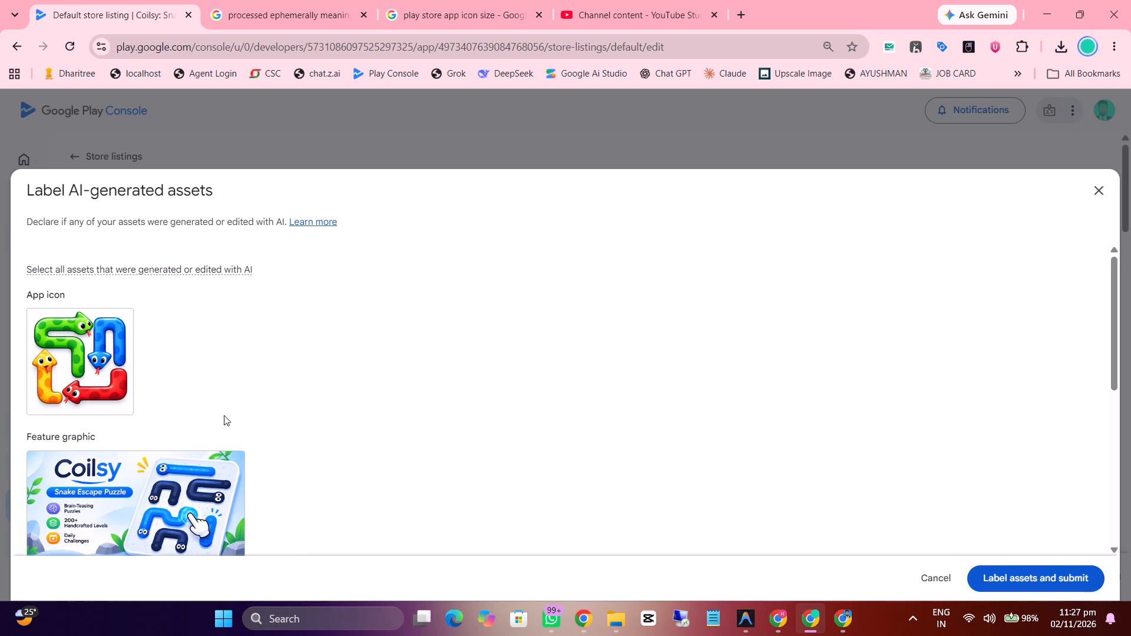
scroll(228, 412, "down", 1)
left_click(140, 348)
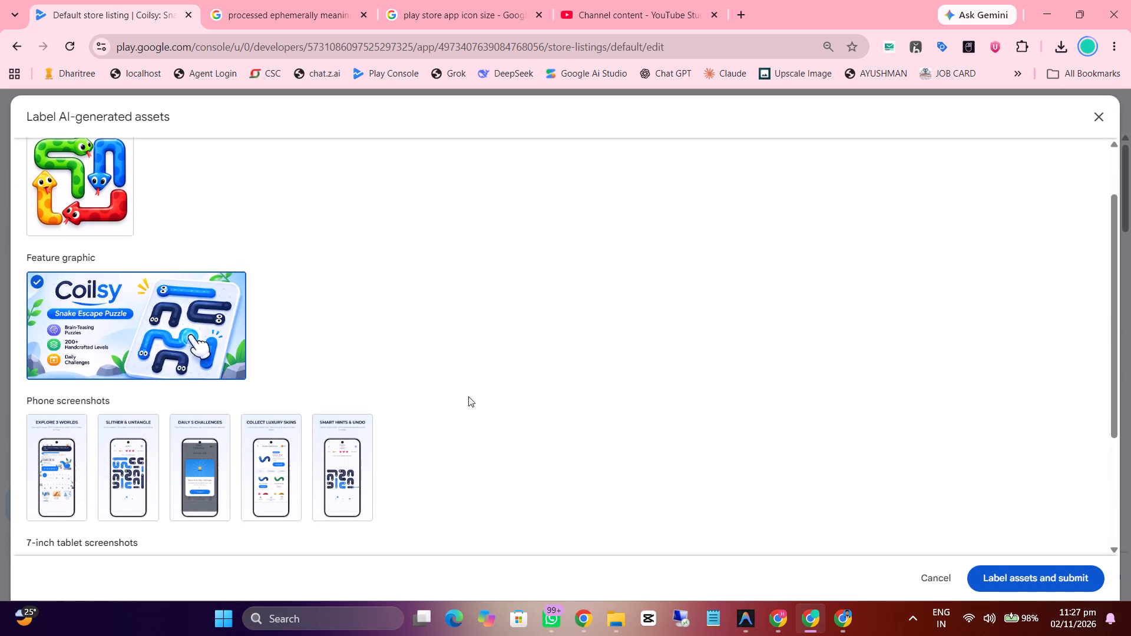
scroll(468, 396, "down", 4)
scroll(471, 397, "up", 4)
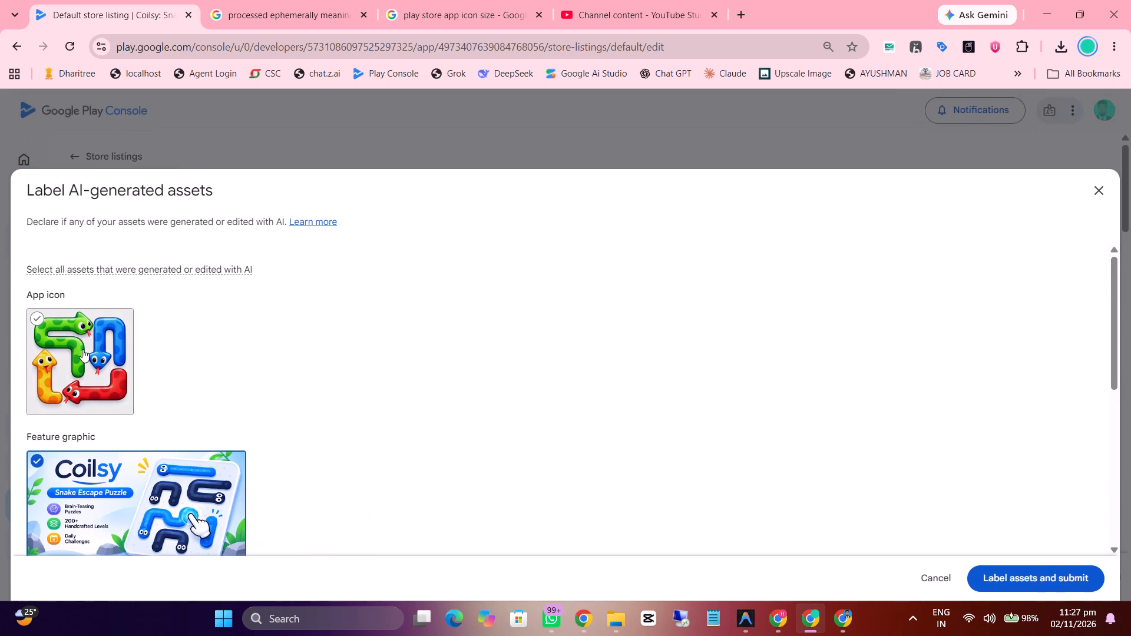
left_click(80, 346)
scroll(354, 350, "down", 13)
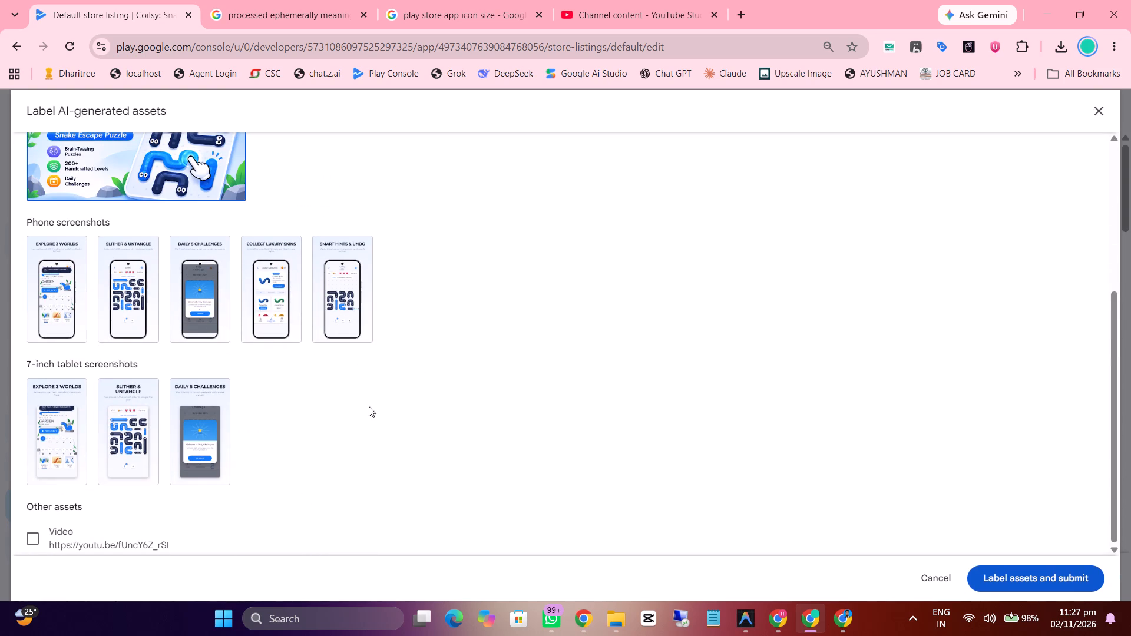
scroll(333, 472, "down", 11)
left_click(1074, 578)
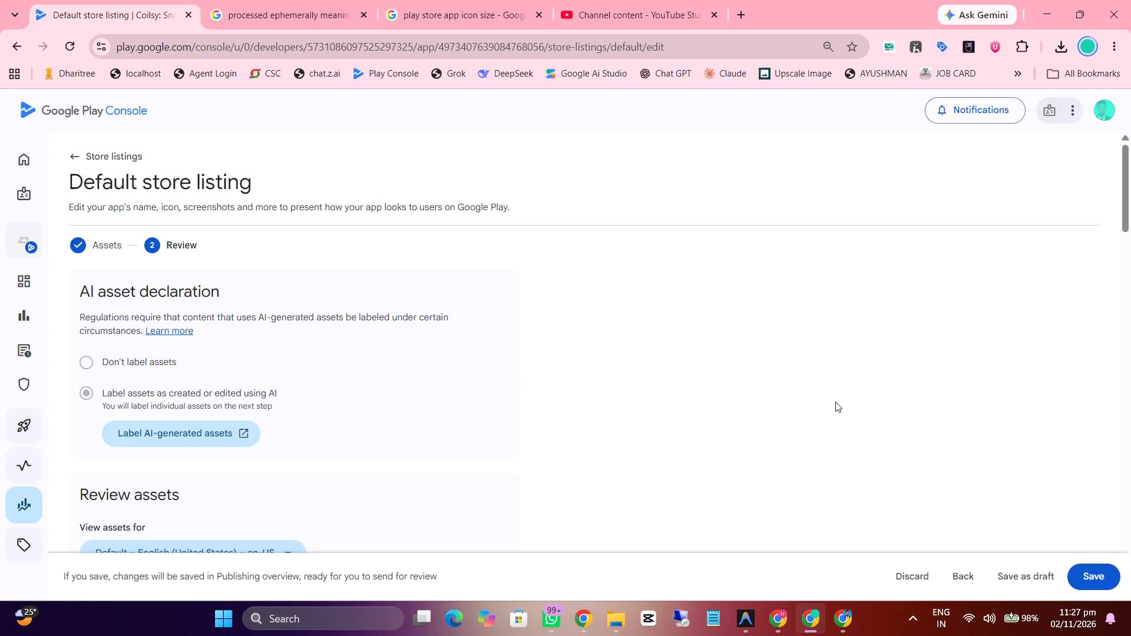
Review the listing's description, app icon, feature graphic, video and screenshots before saving.
scroll(835, 402, "down", 11)
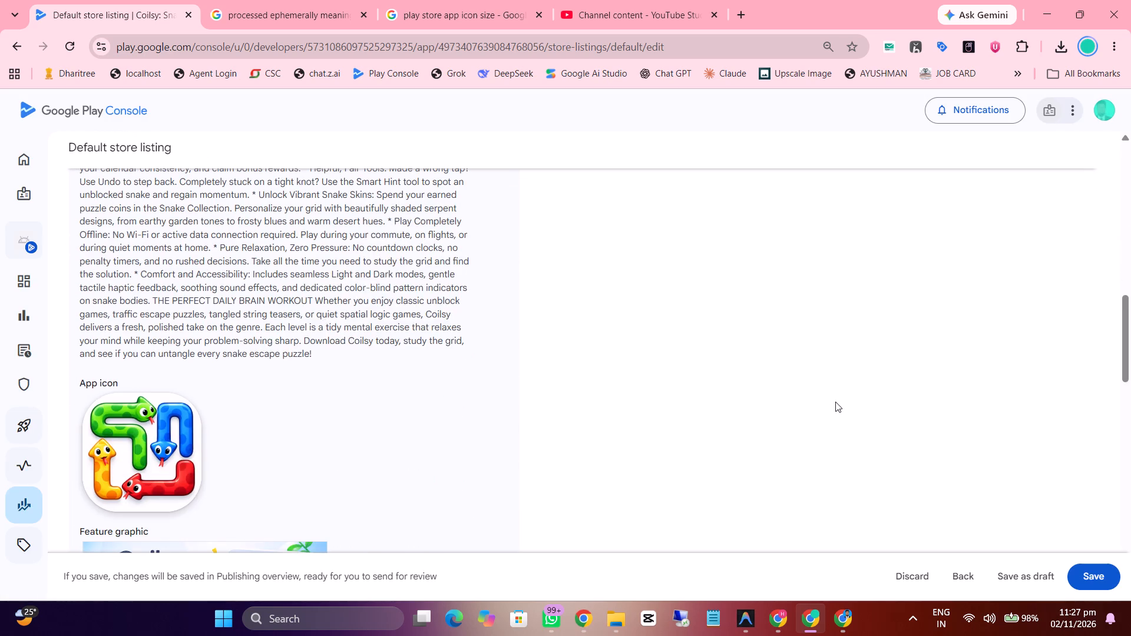
scroll(835, 402, "up", 1)
scroll(835, 402, "down", 15)
scroll(834, 406, "up", 7)
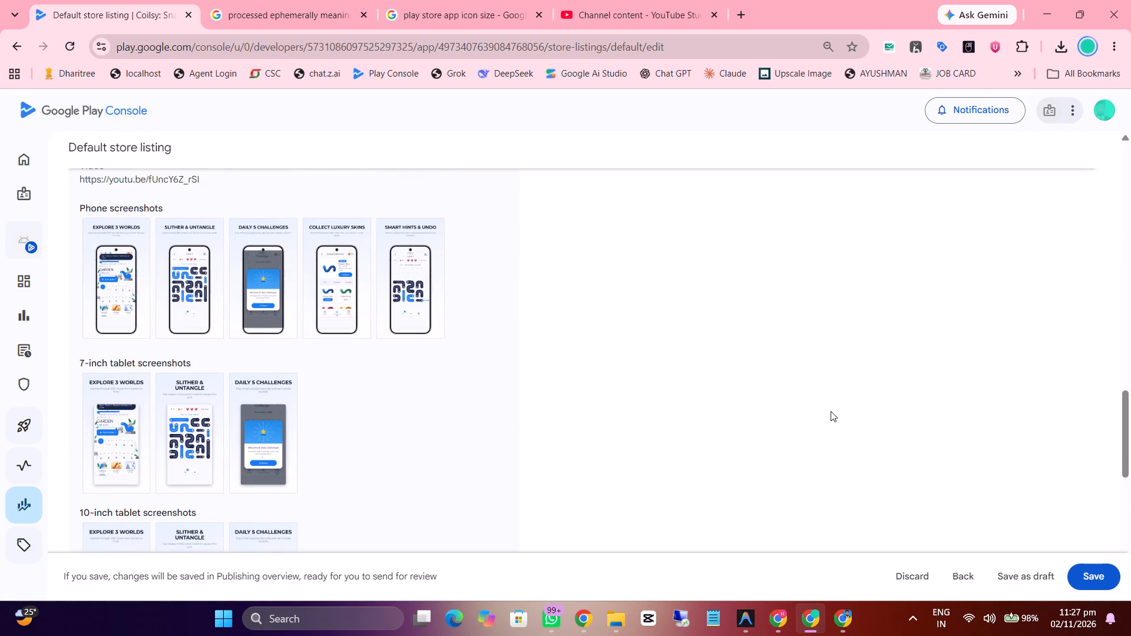
scroll(829, 412, "down", 7)
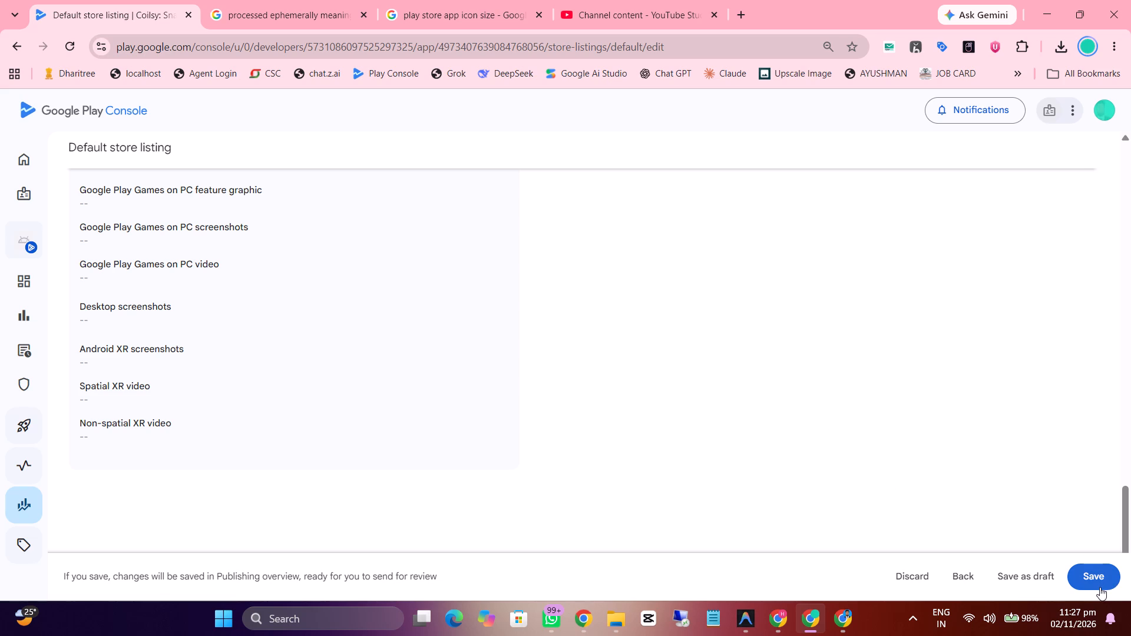
Save the default store listing changes.
left_click(1099, 587)
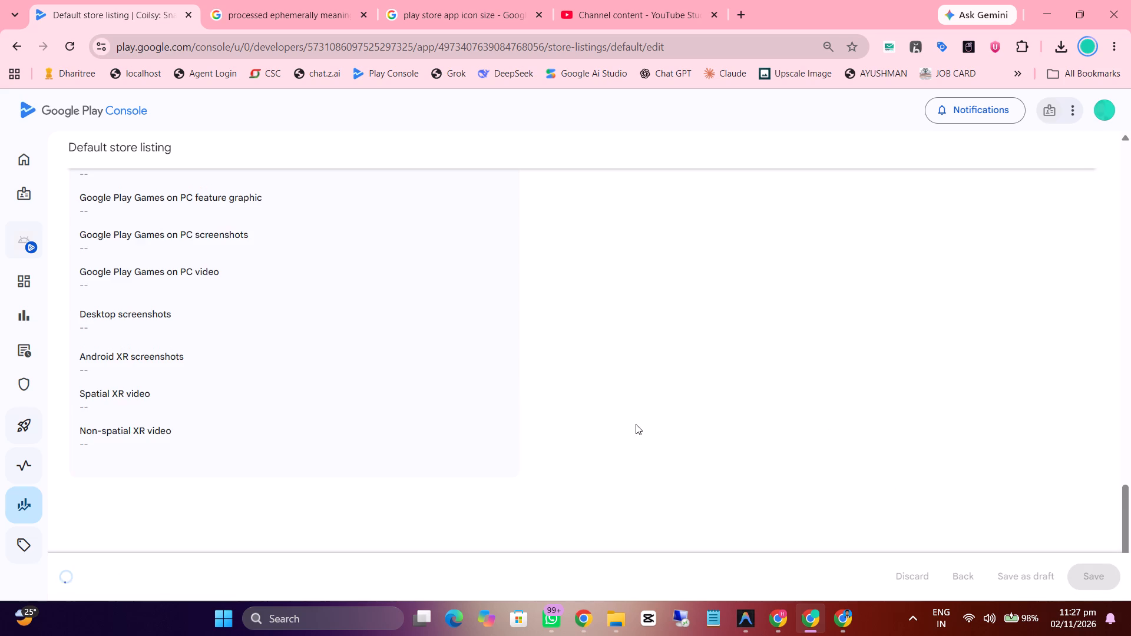
scroll(636, 423, "up", 7)
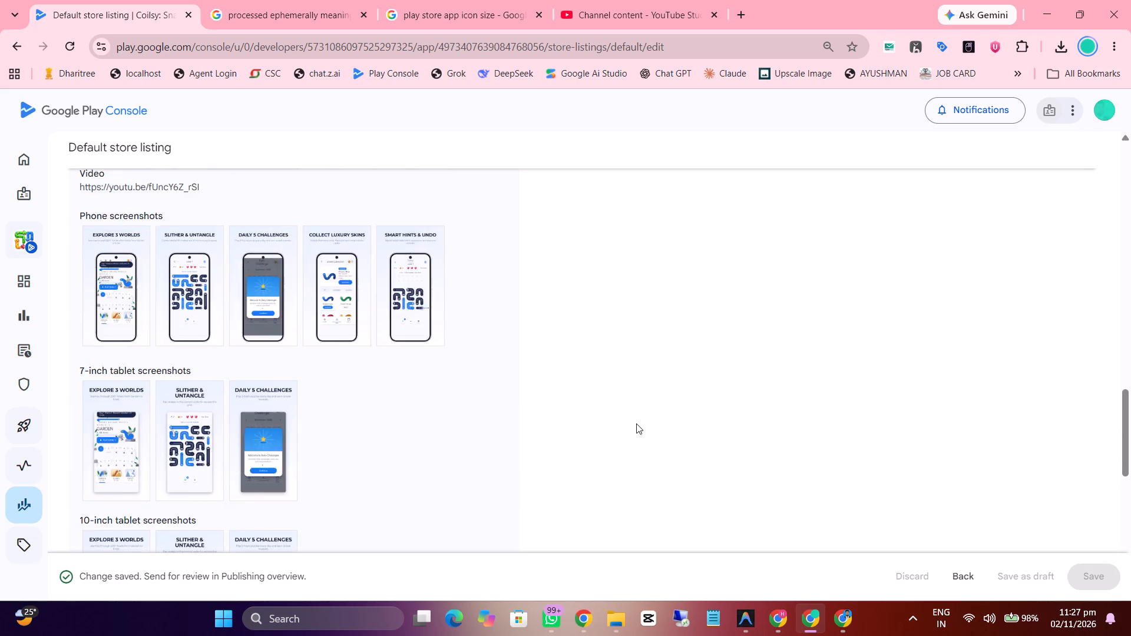
scroll(636, 423, "up", 8)
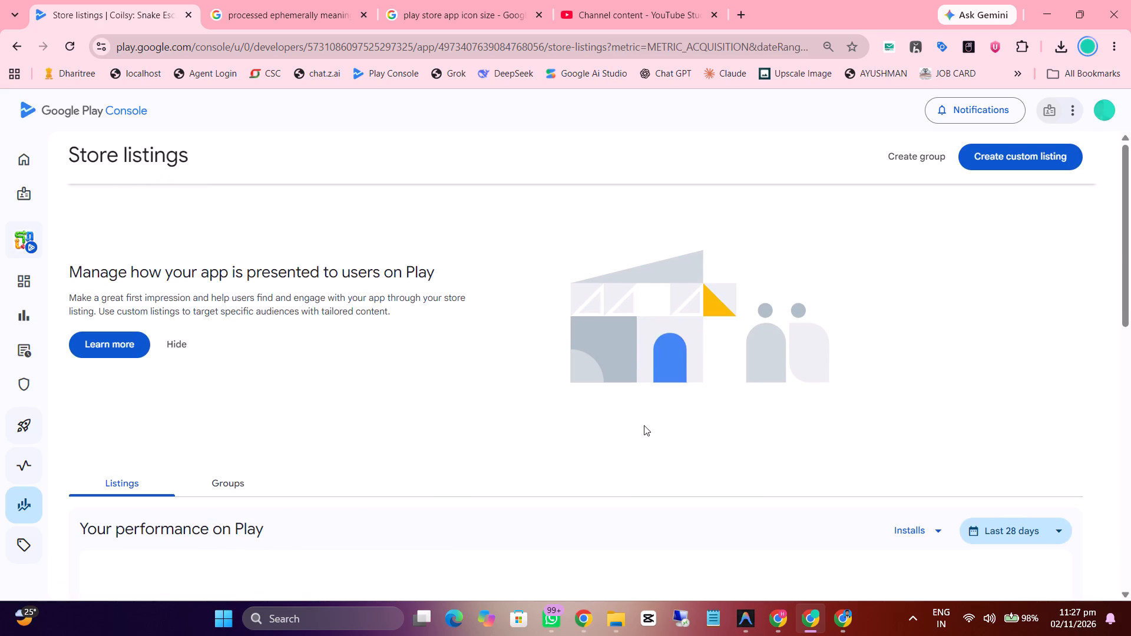
Examine the Store listings page, including the default listing's entry and its review status.
scroll(646, 427, "down", 4)
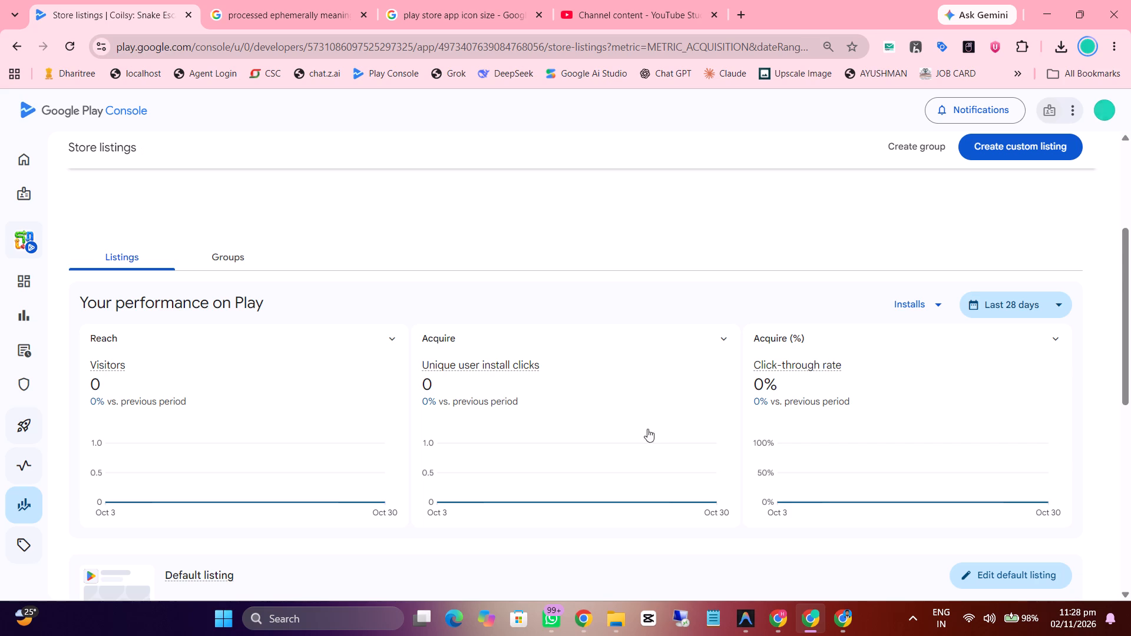
scroll(647, 429, "down", 8)
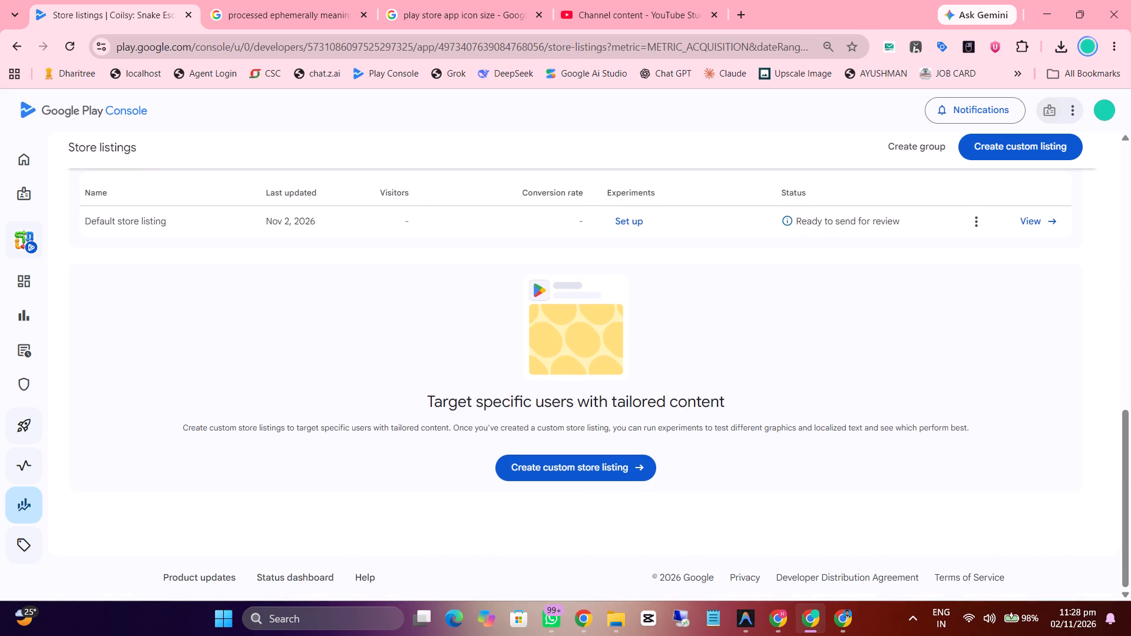
scroll(650, 432, "down", 1)
scroll(652, 434, "up", 2)
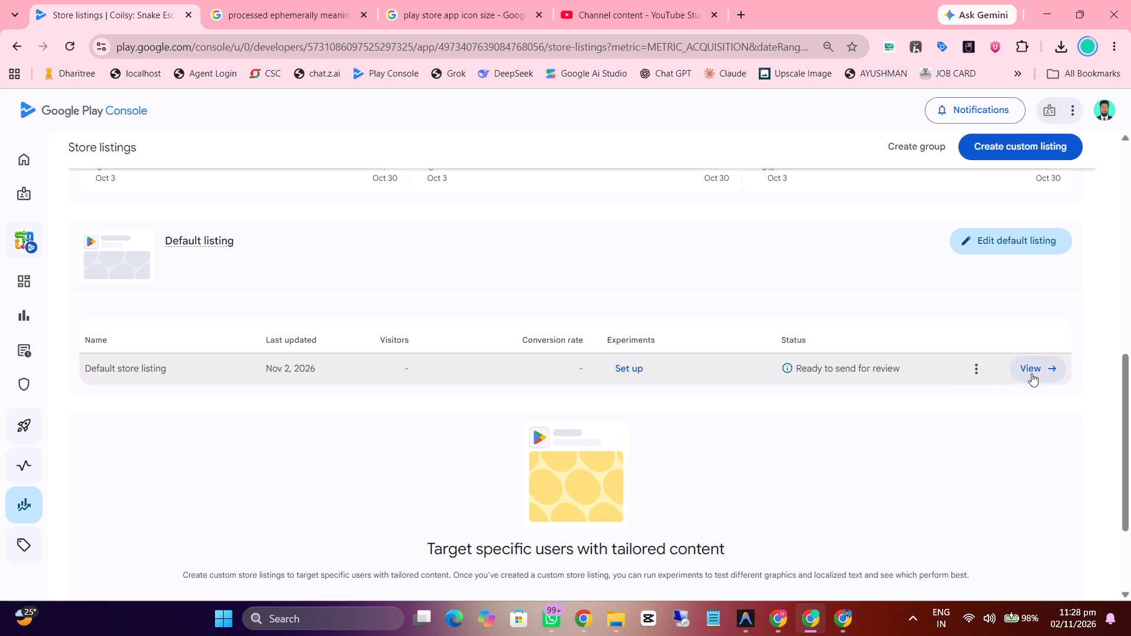
scroll(496, 422, "up", 16)
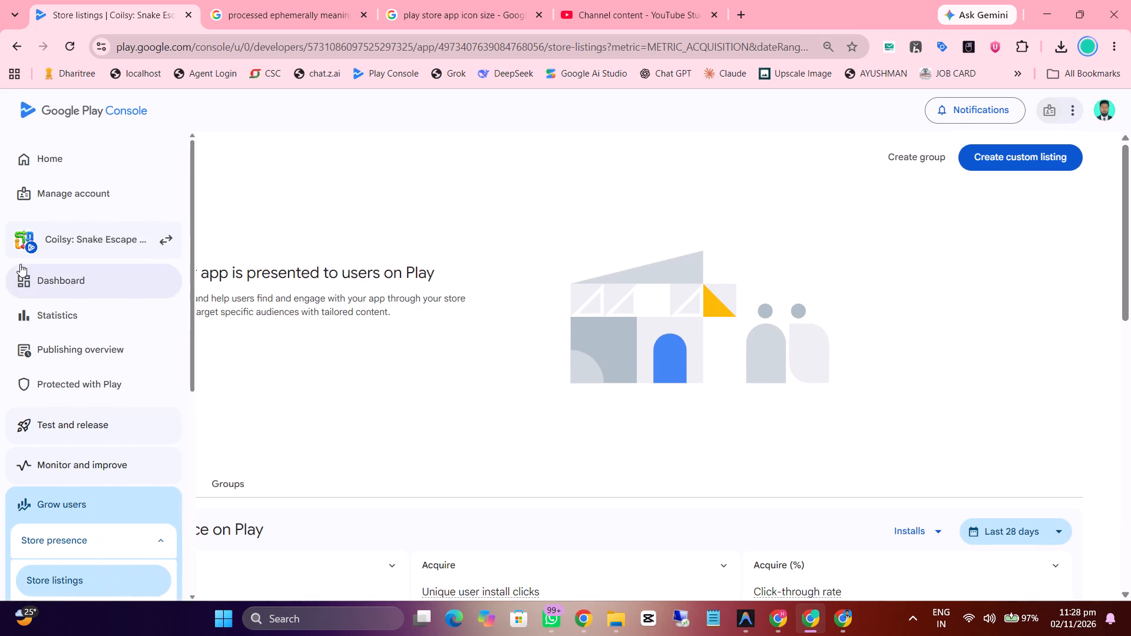
Open the dashboard of the Coilsy: Snake Escape Puzzle app.
left_click(32, 242)
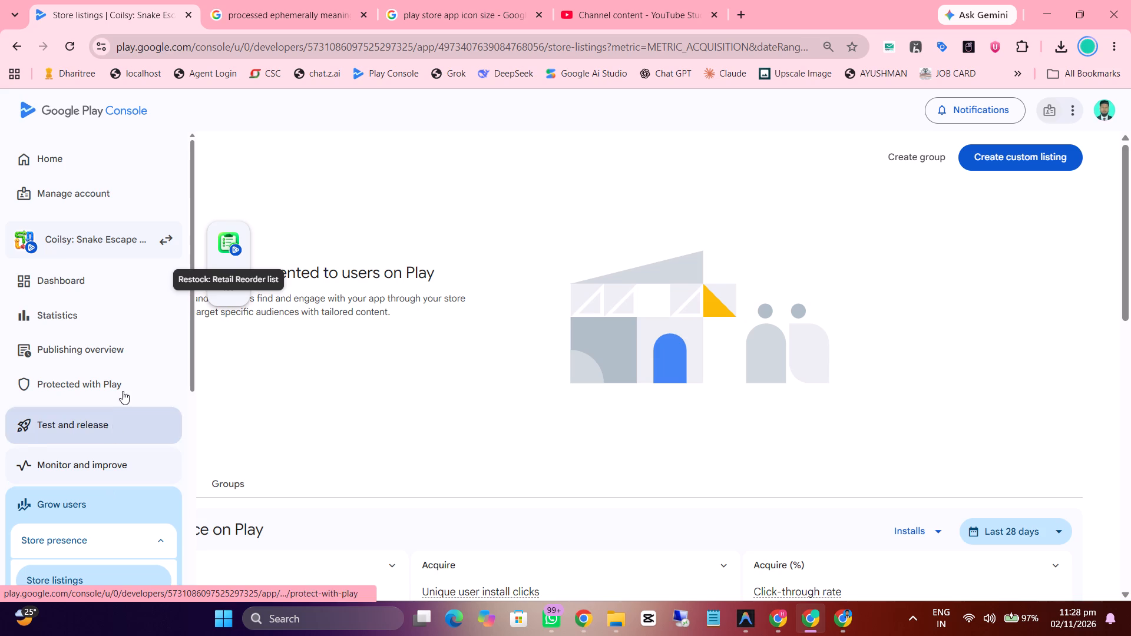
left_click(114, 279)
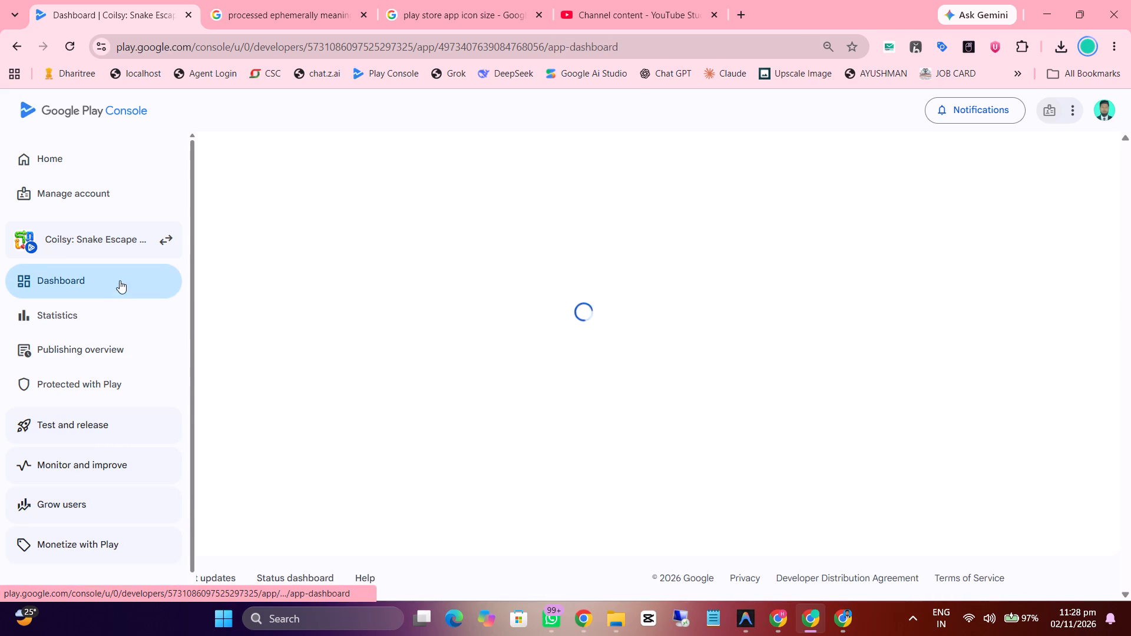
Examine the dashboard's task lists for internal testing, closed testing and the other release options.
scroll(566, 307, "down", 2)
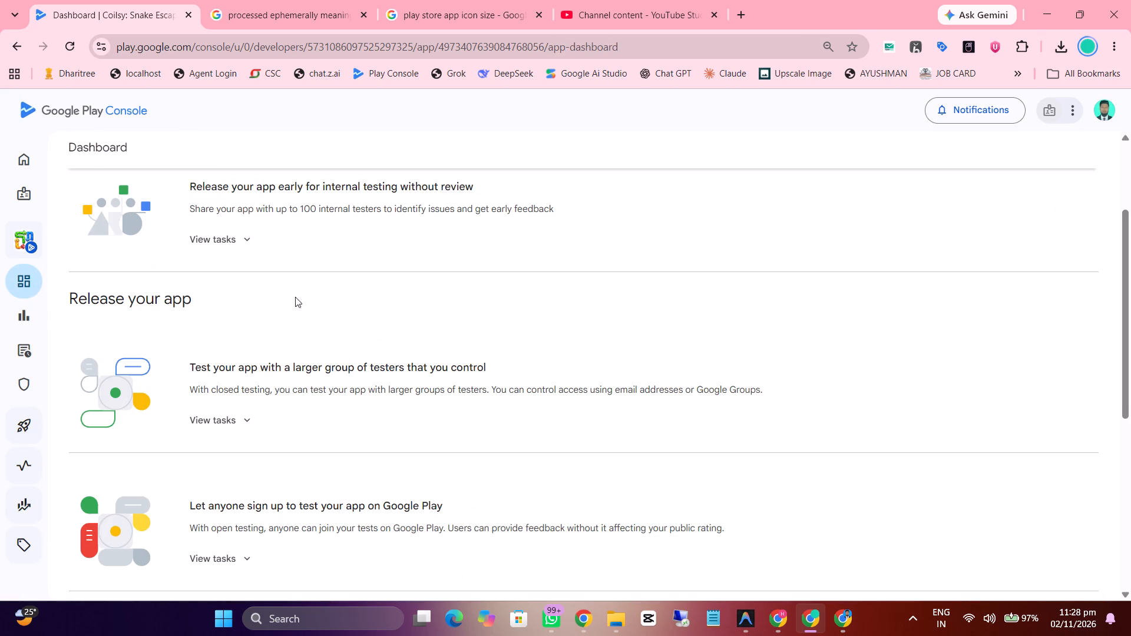
scroll(297, 306, "up", 2)
left_click(221, 392)
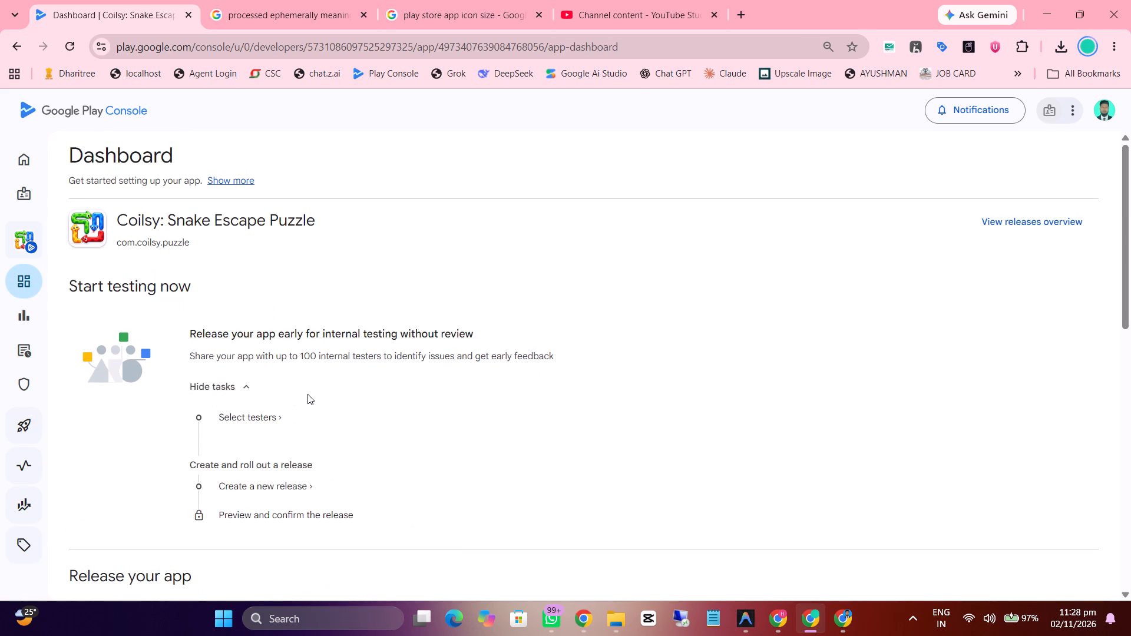
scroll(346, 422, "down", 1)
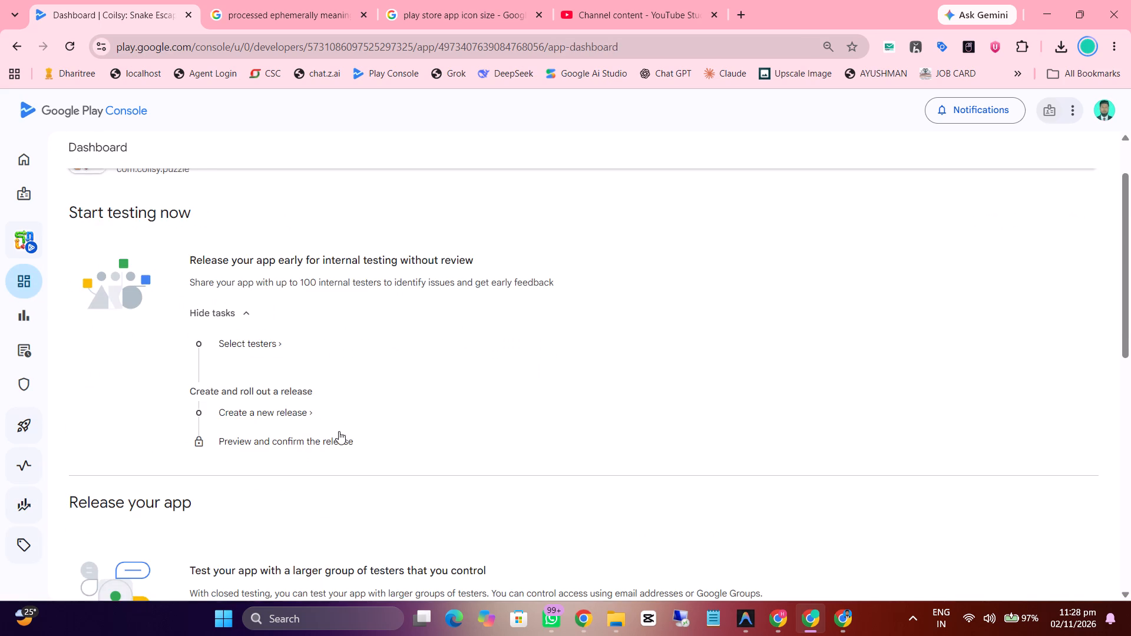
scroll(339, 432, "down", 2)
left_click(224, 482)
scroll(317, 466, "down", 2)
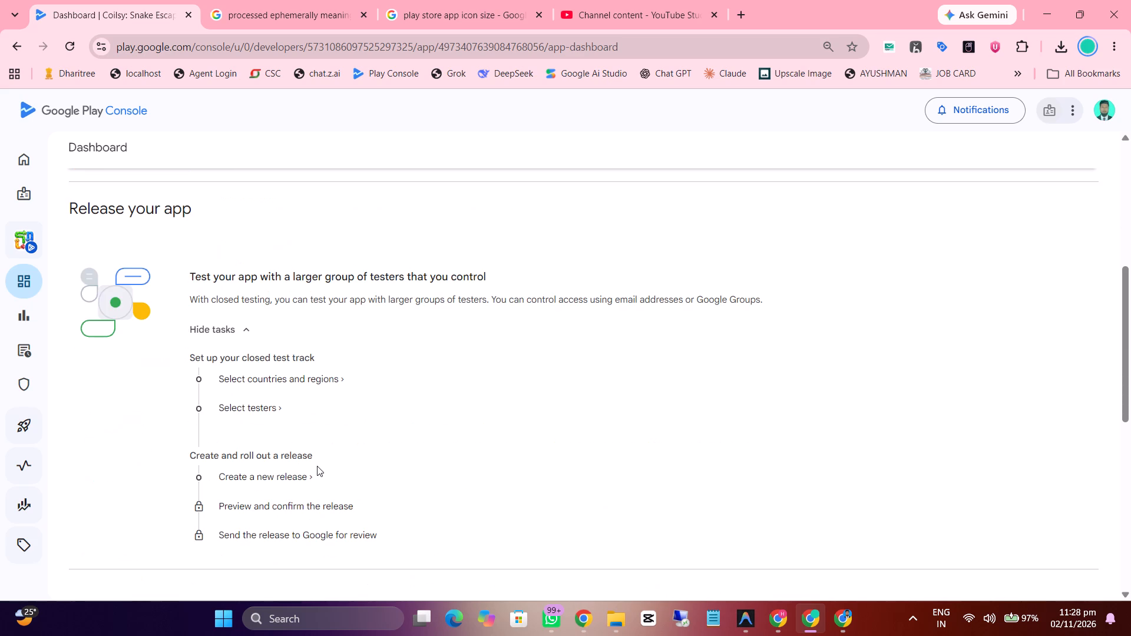
scroll(346, 452, "down", 4)
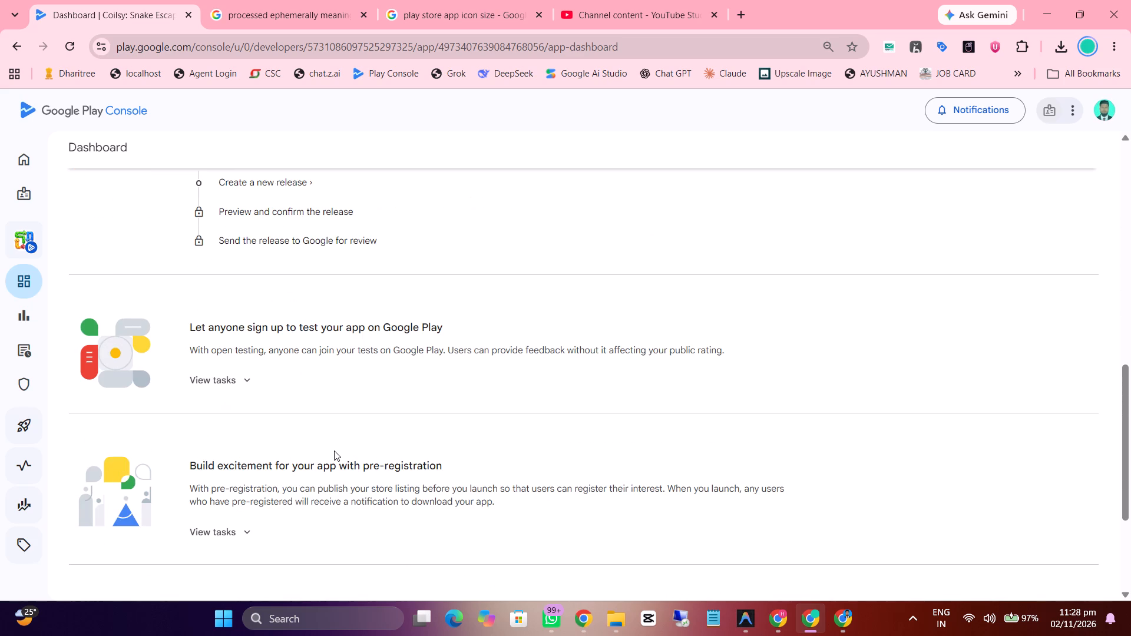
scroll(334, 450, "down", 3)
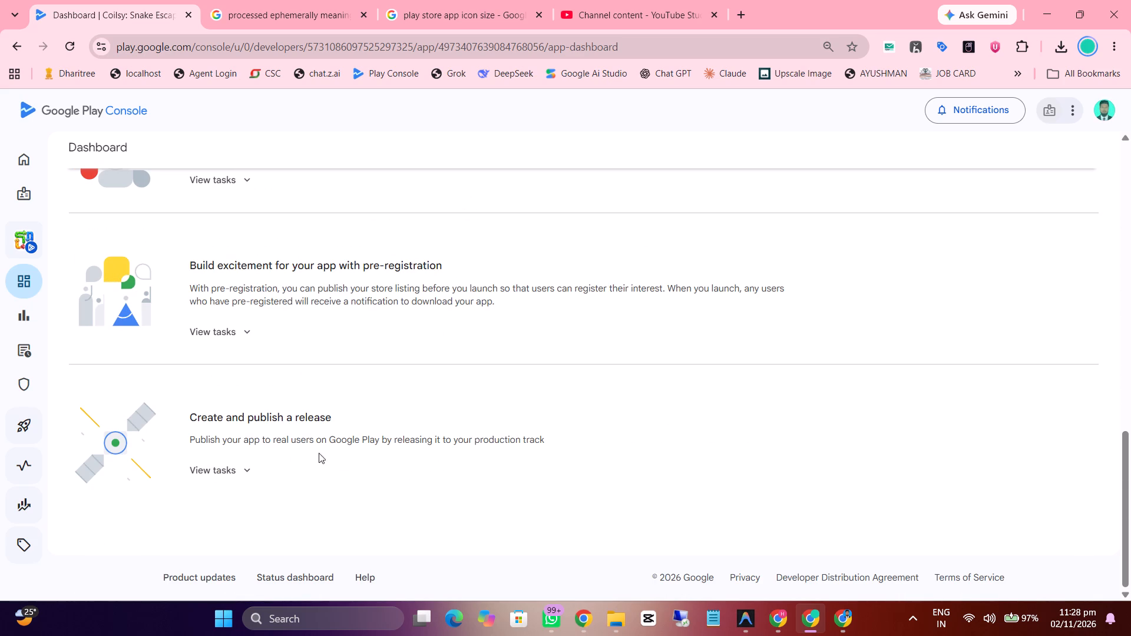
Add all countries and regions to the production track from the Create and publish a release tasks, and save.
left_click(233, 467)
scroll(297, 461, "down", 2)
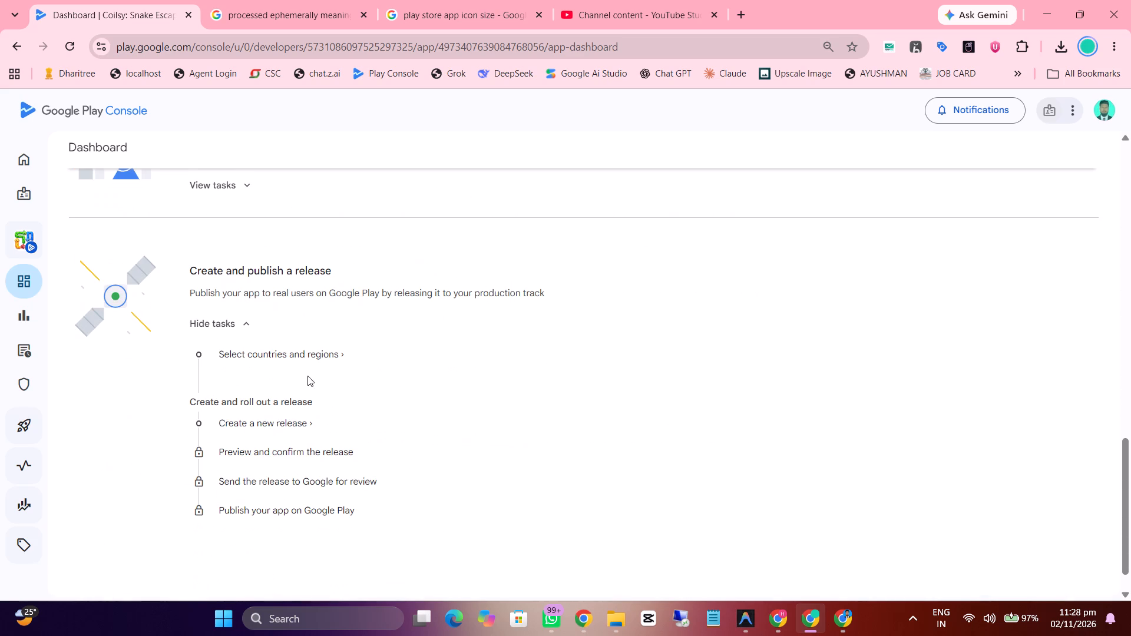
left_click(291, 355)
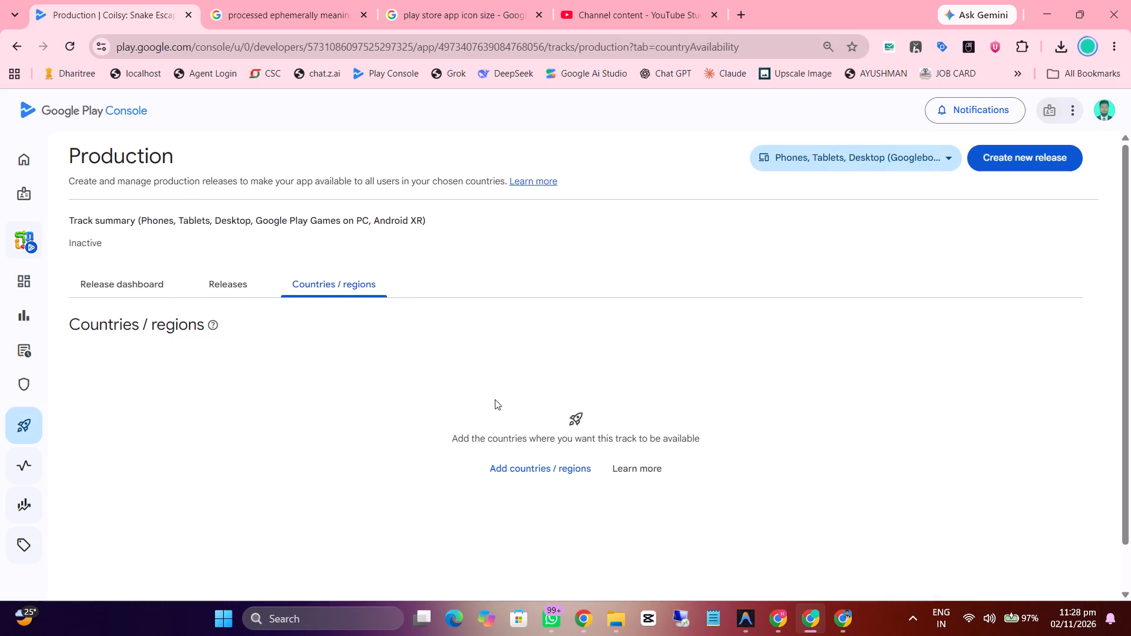
left_click(512, 471)
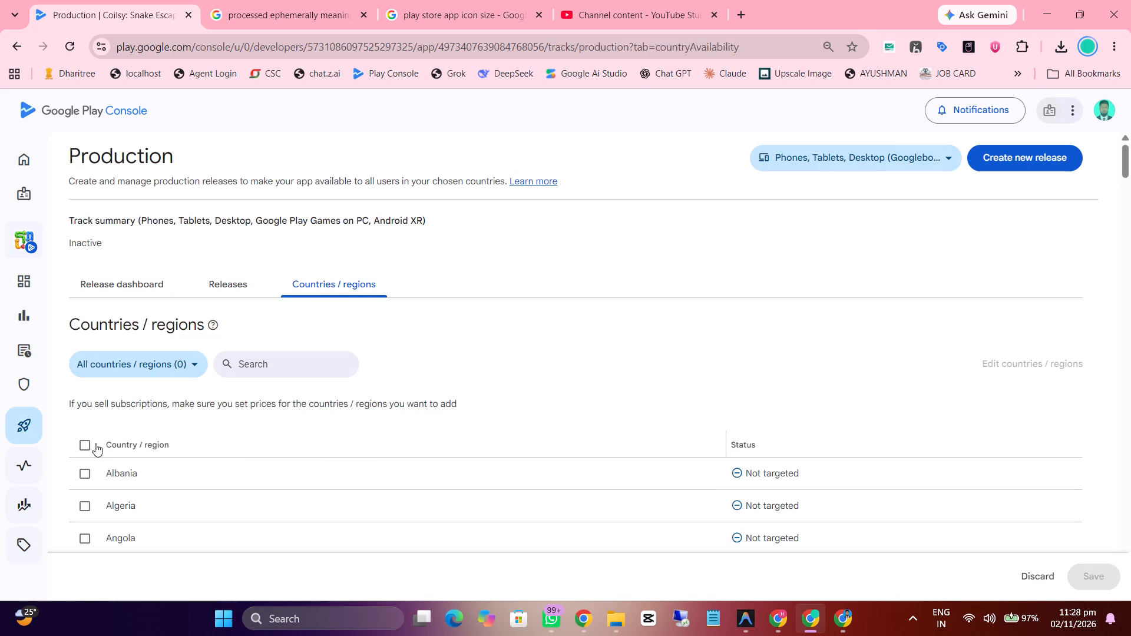
left_click(86, 444)
scroll(758, 557, "down", 11)
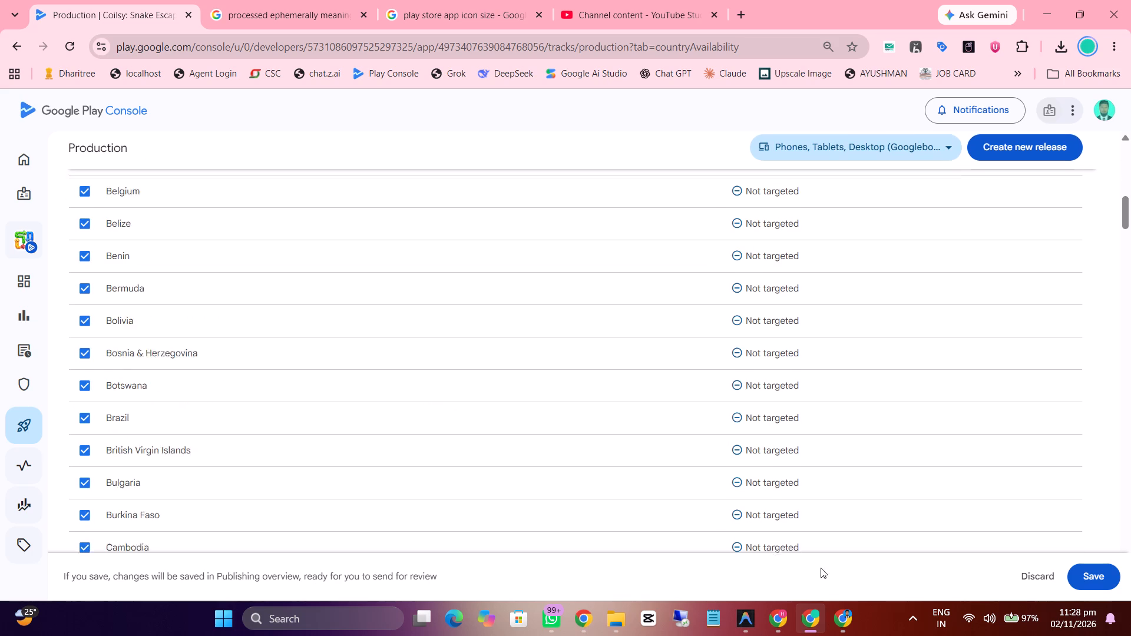
left_click(1101, 579)
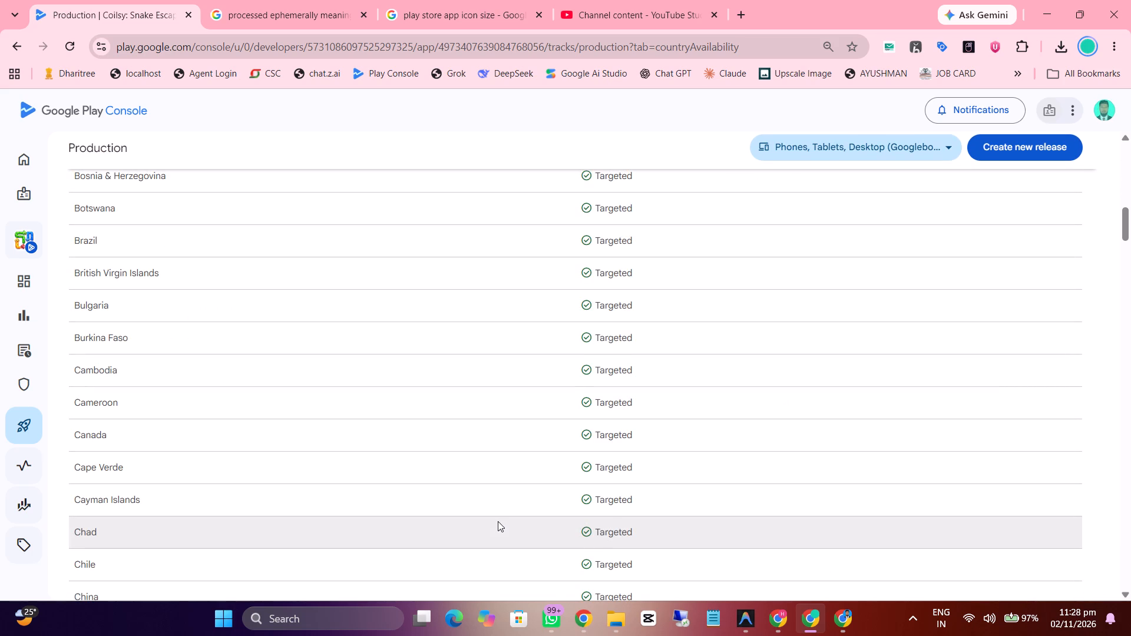
Create a new production release for the targeted countries and regions.
scroll(498, 521, "up", 17)
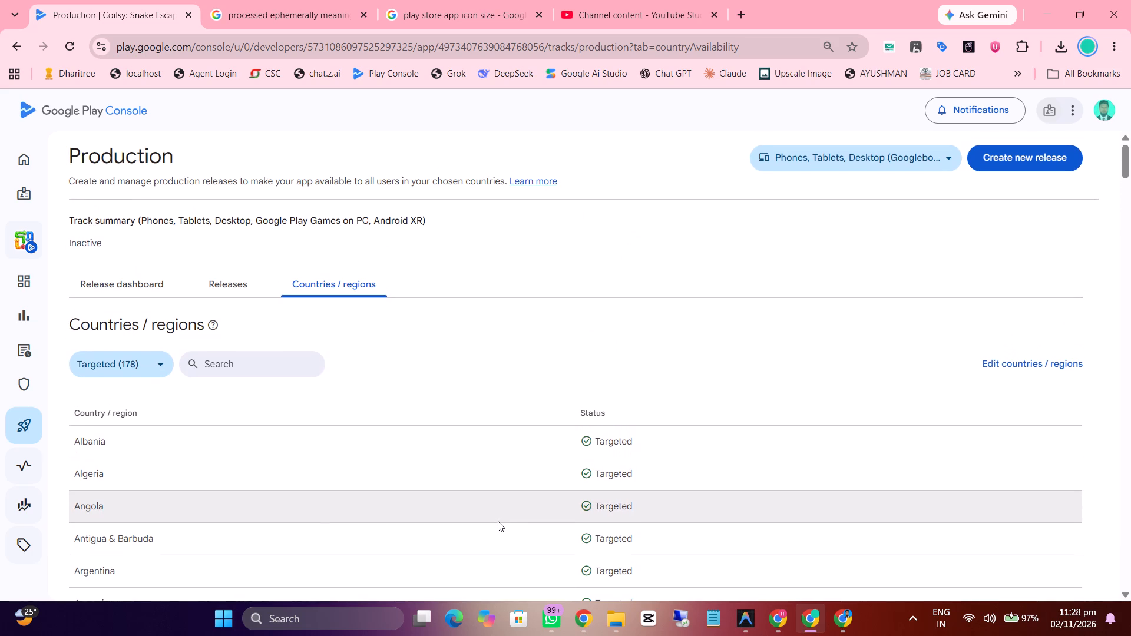
scroll(511, 518, "down", 11)
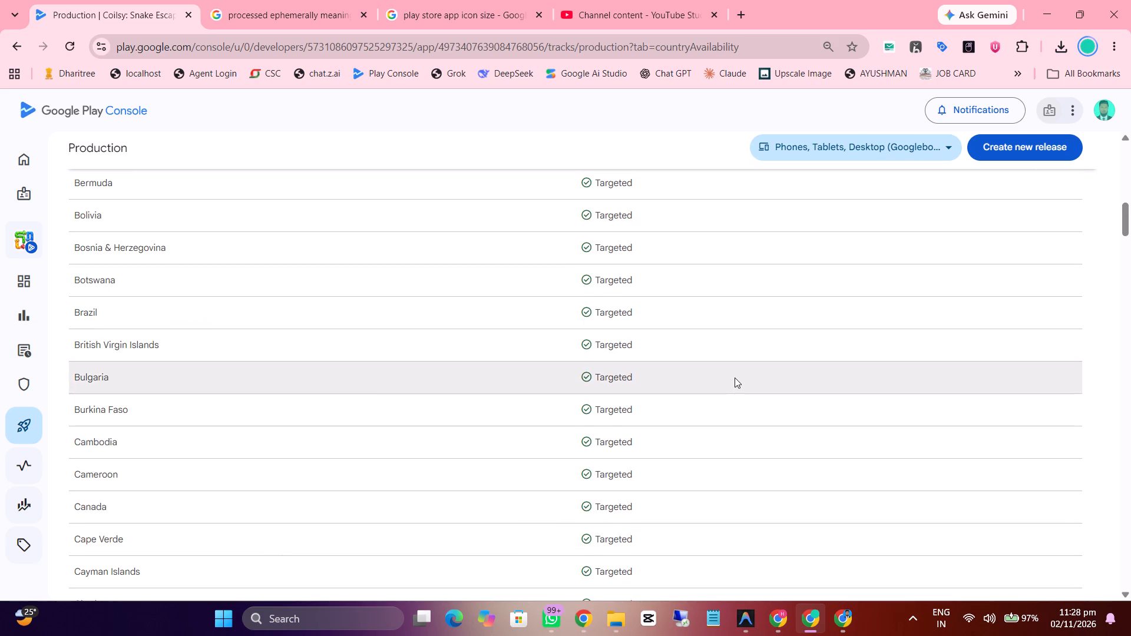
scroll(735, 377, "down", 6)
scroll(735, 380, "down", 20)
scroll(735, 380, "down", 12)
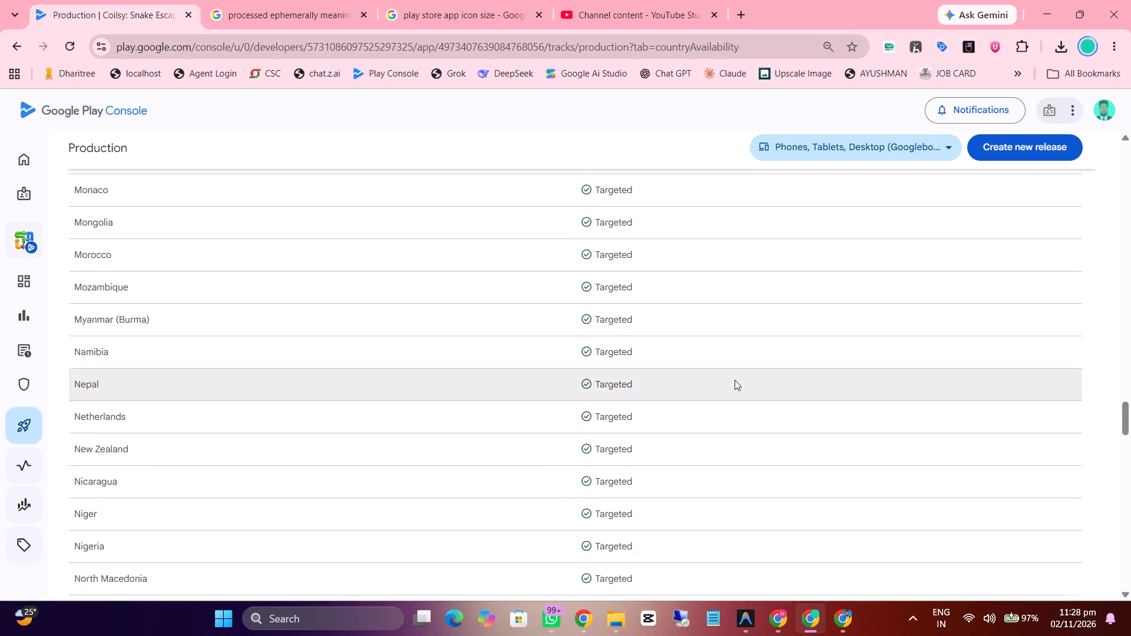
scroll(735, 380, "down", 7)
left_click(1002, 151)
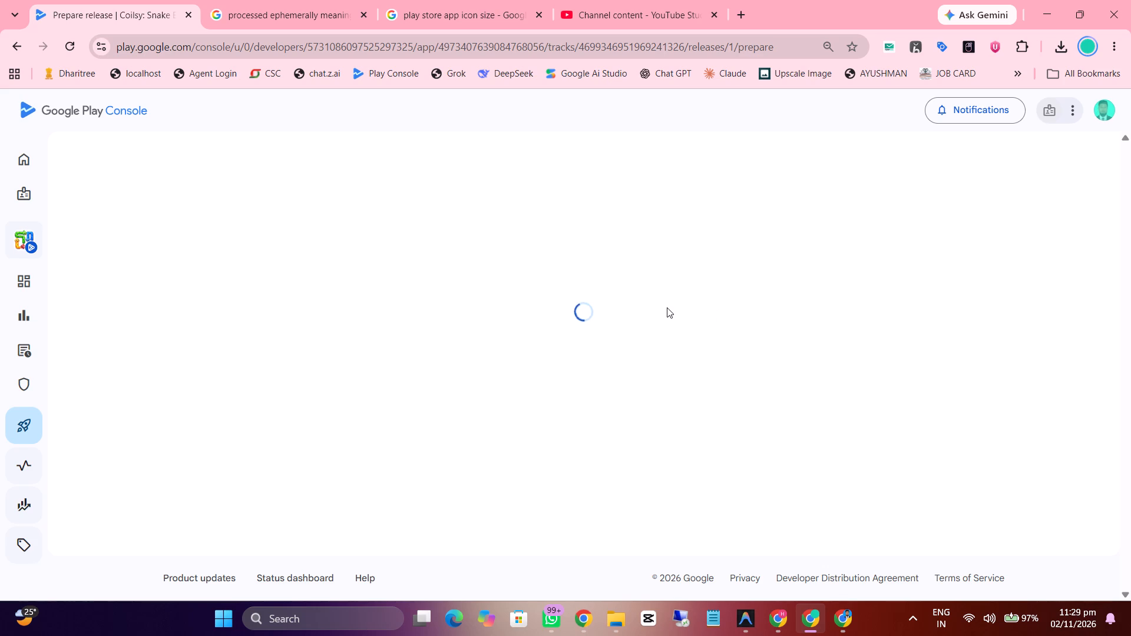
Go back to the Production track and review its list of targeted countries and regions.
left_click(10, 38)
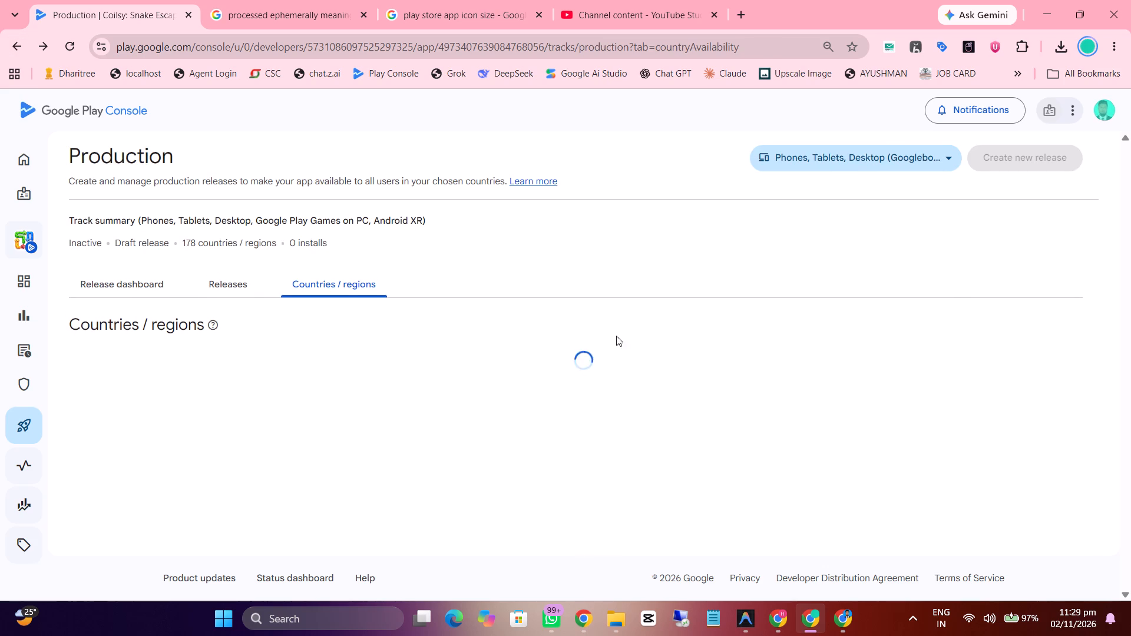
scroll(619, 337, "down", 6)
scroll(619, 338, "up", 6)
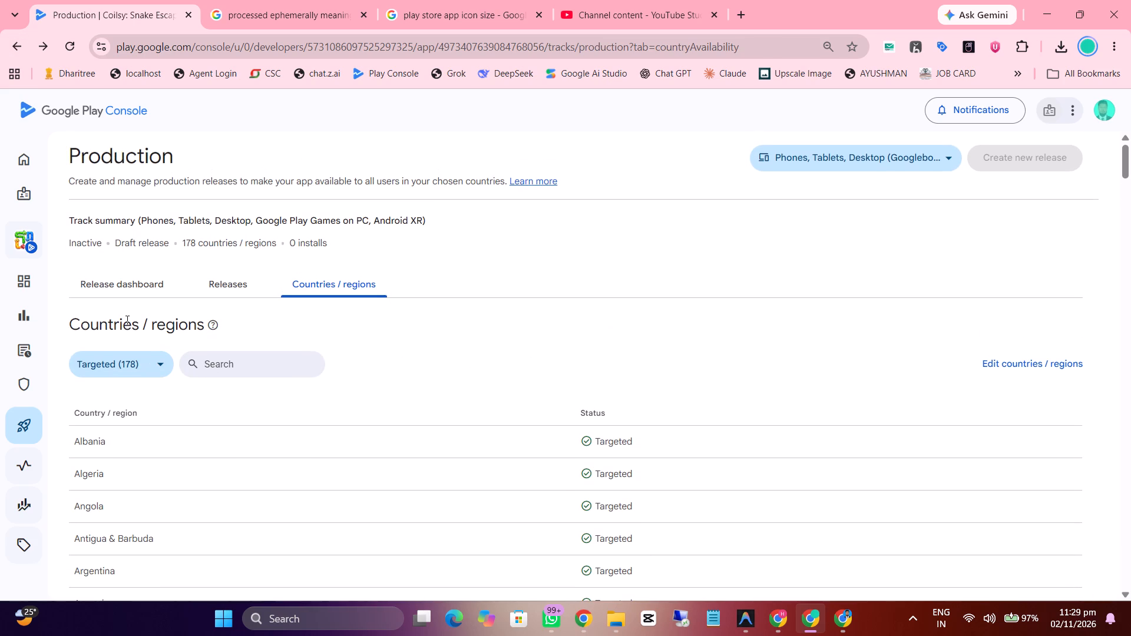
scroll(543, 377, "down", 20)
scroll(543, 377, "down", 5)
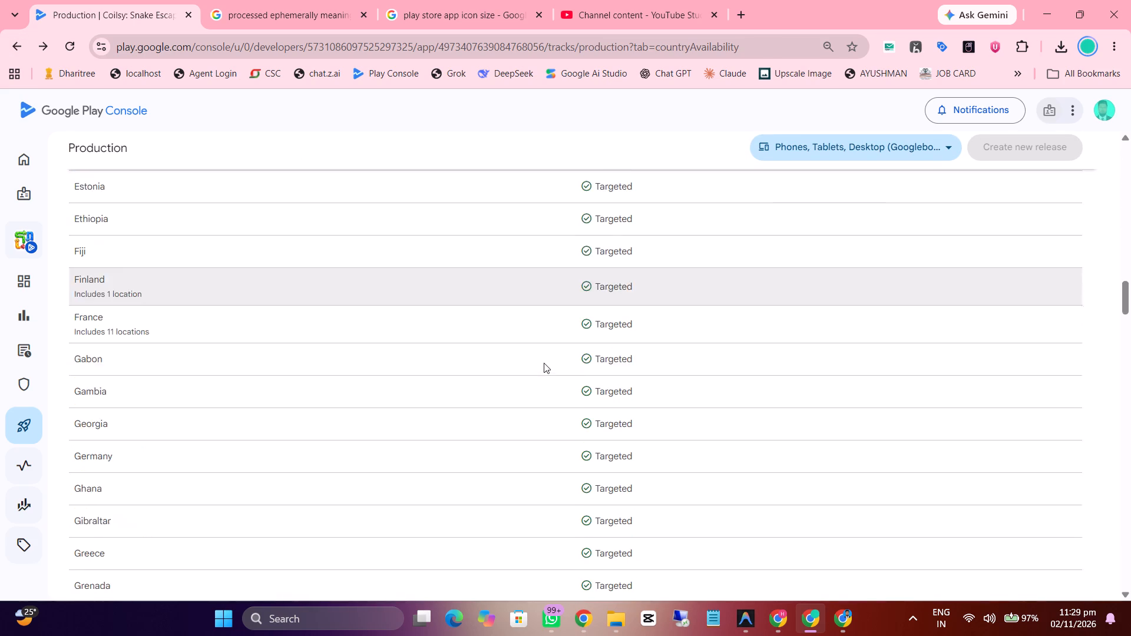
scroll(544, 363, "down", 20)
scroll(544, 363, "down", 20)
scroll(544, 363, "down", 6)
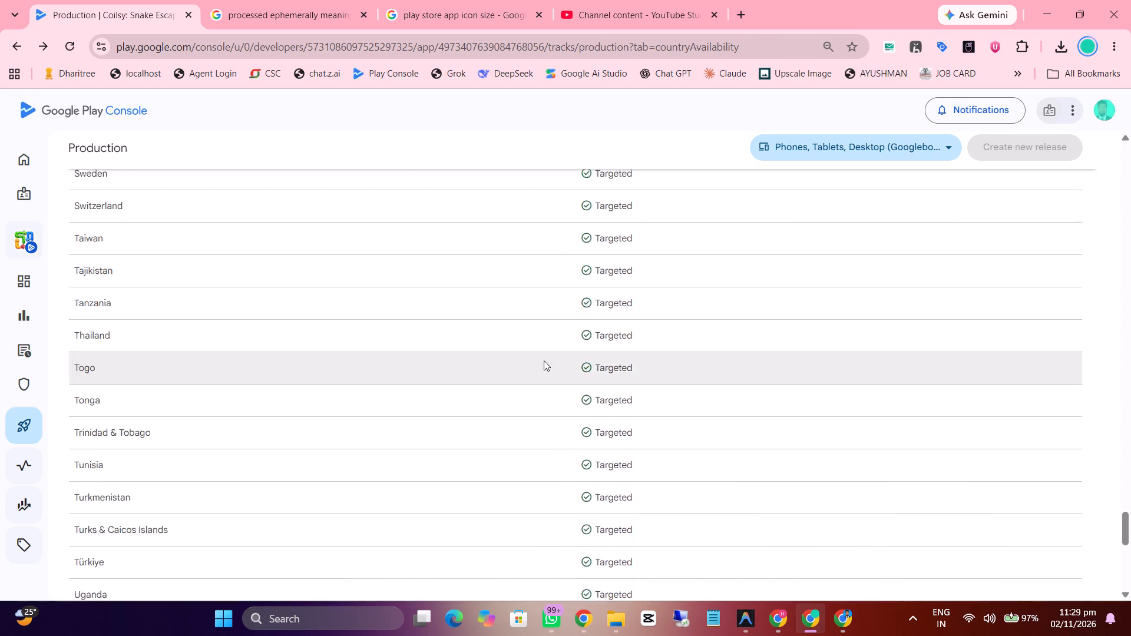
scroll(544, 360, "down", 20)
scroll(543, 356, "up", 20)
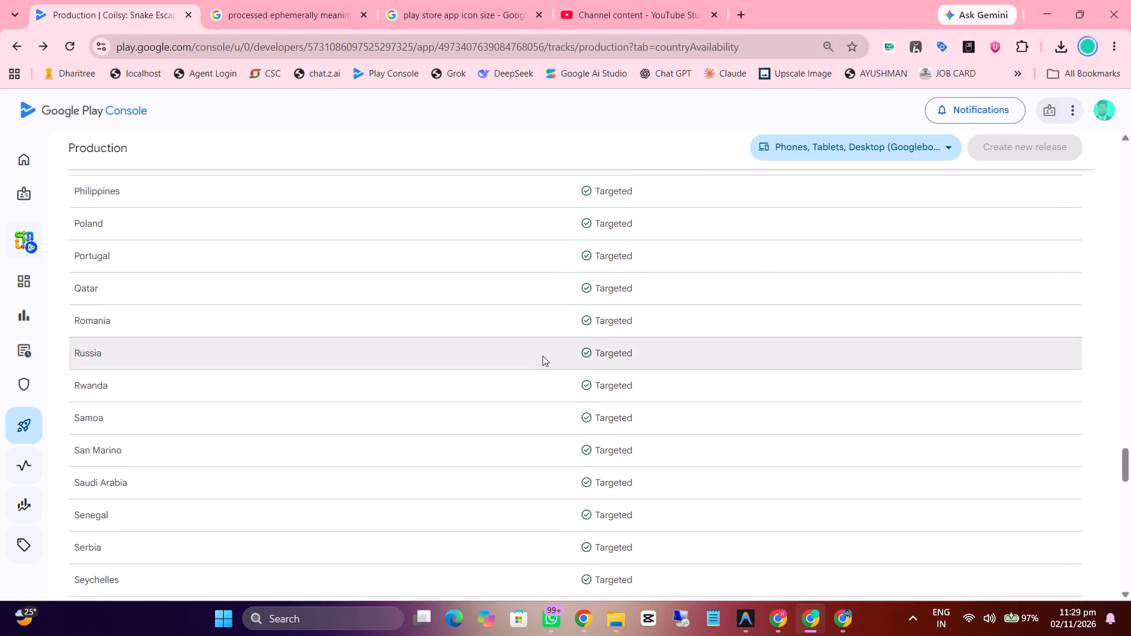
scroll(543, 356, "up", 20)
scroll(543, 356, "up", 20)
scroll(543, 356, "up", 4)
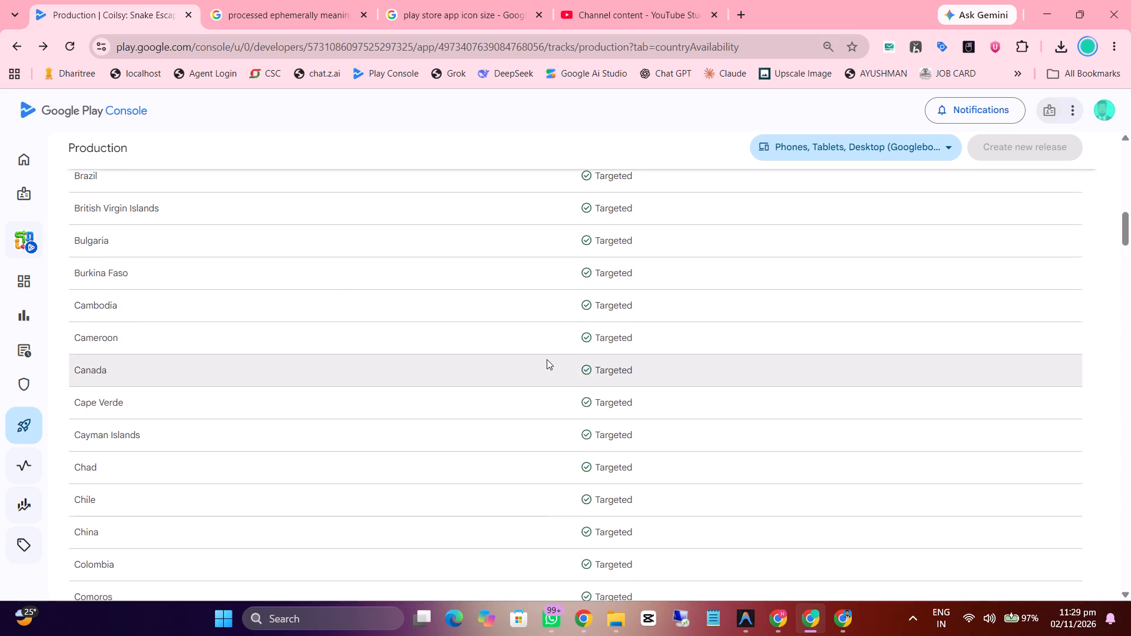
scroll(547, 359, "up", 20)
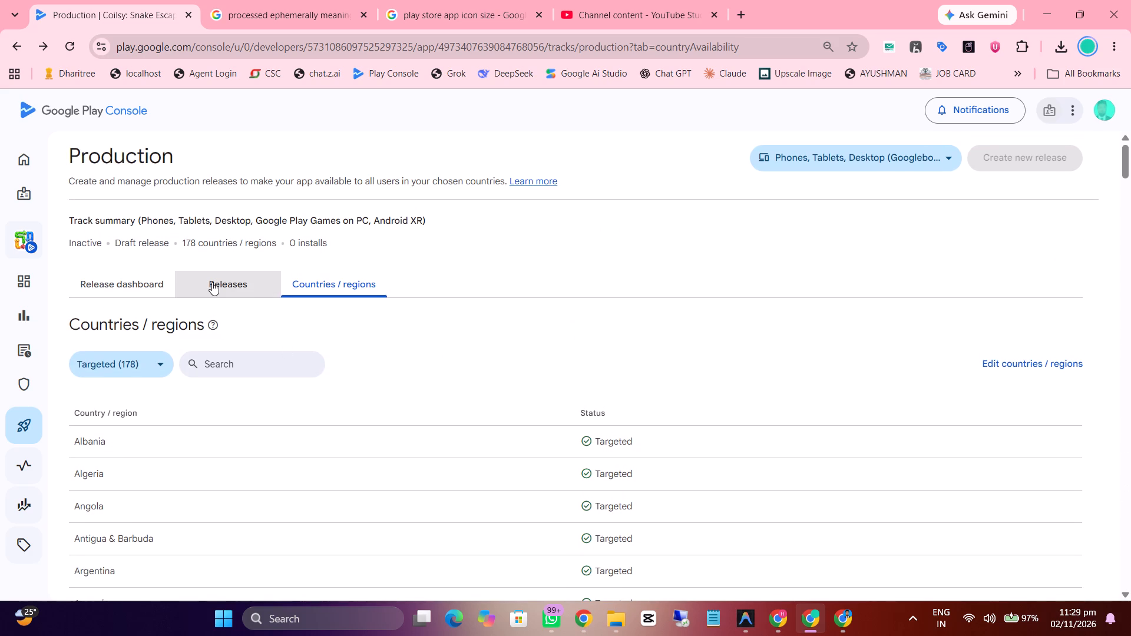
Check the Production track's releases and its release dashboard.
left_click(212, 282)
scroll(236, 334, "down", 1)
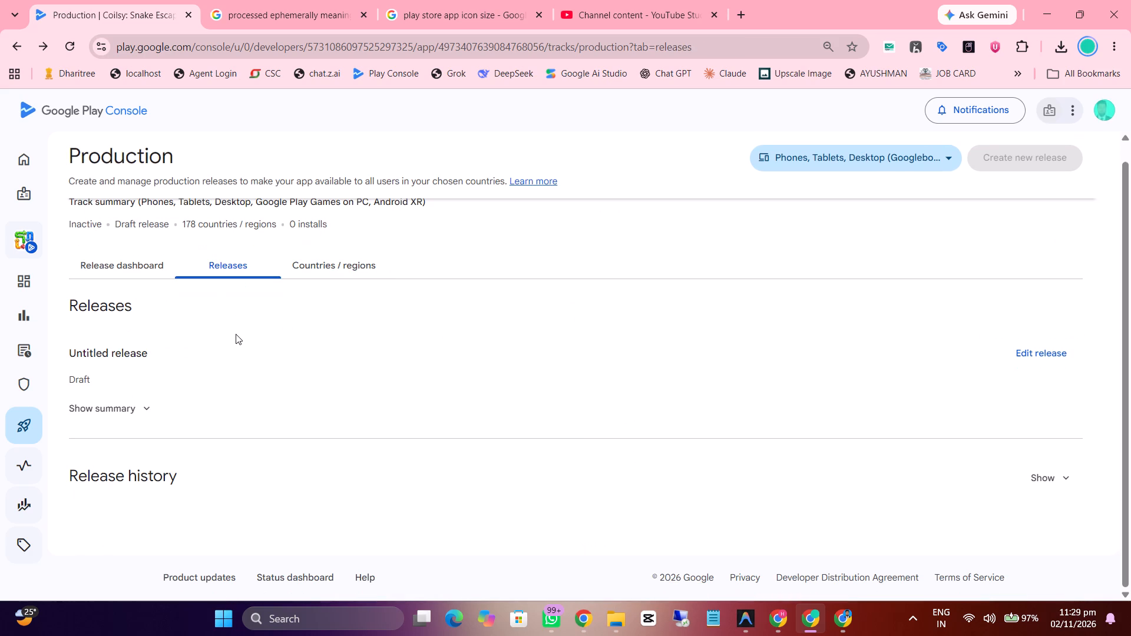
scroll(236, 334, "down", 5)
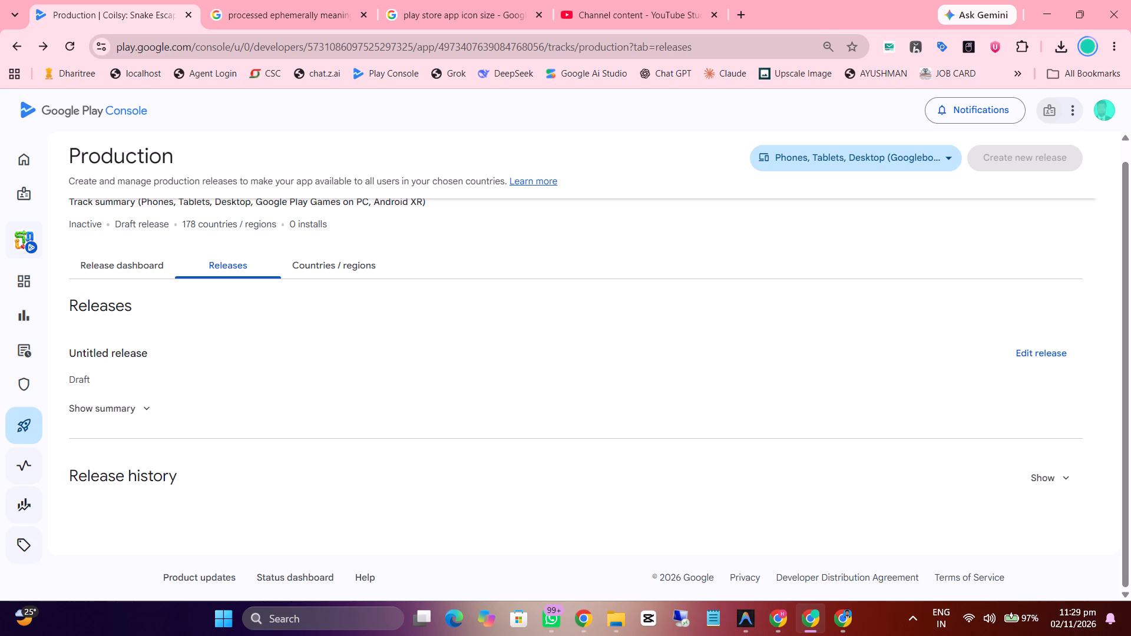
left_click(137, 355)
left_click(104, 272)
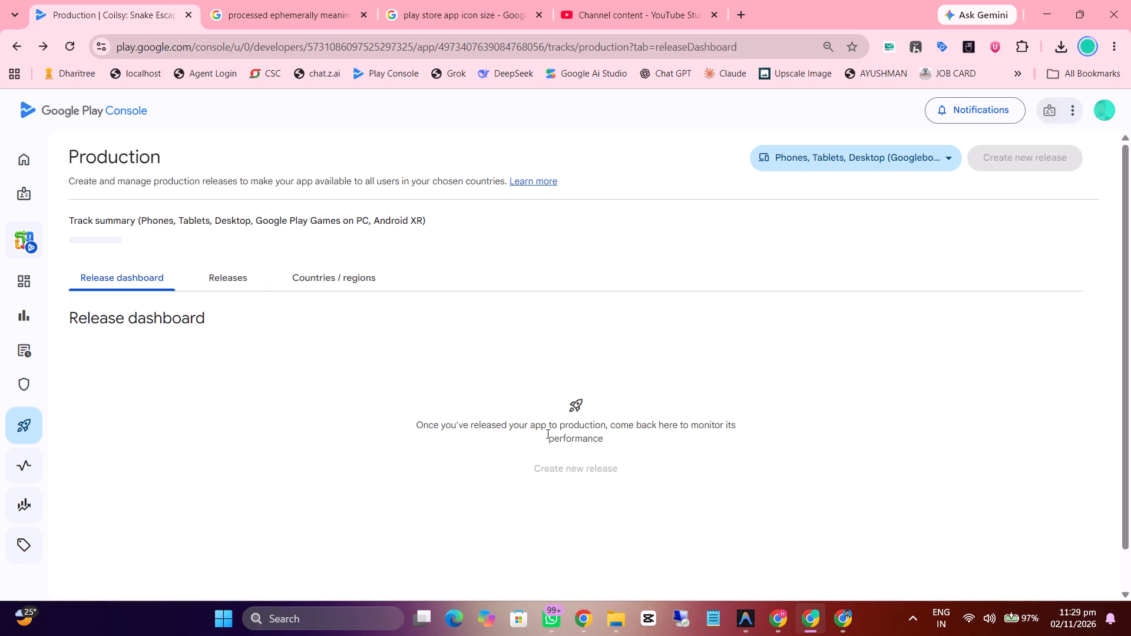
Return to the app dashboard, follow the Preview and confirm the release task, and open the draft production release for editing.
left_click(27, 281)
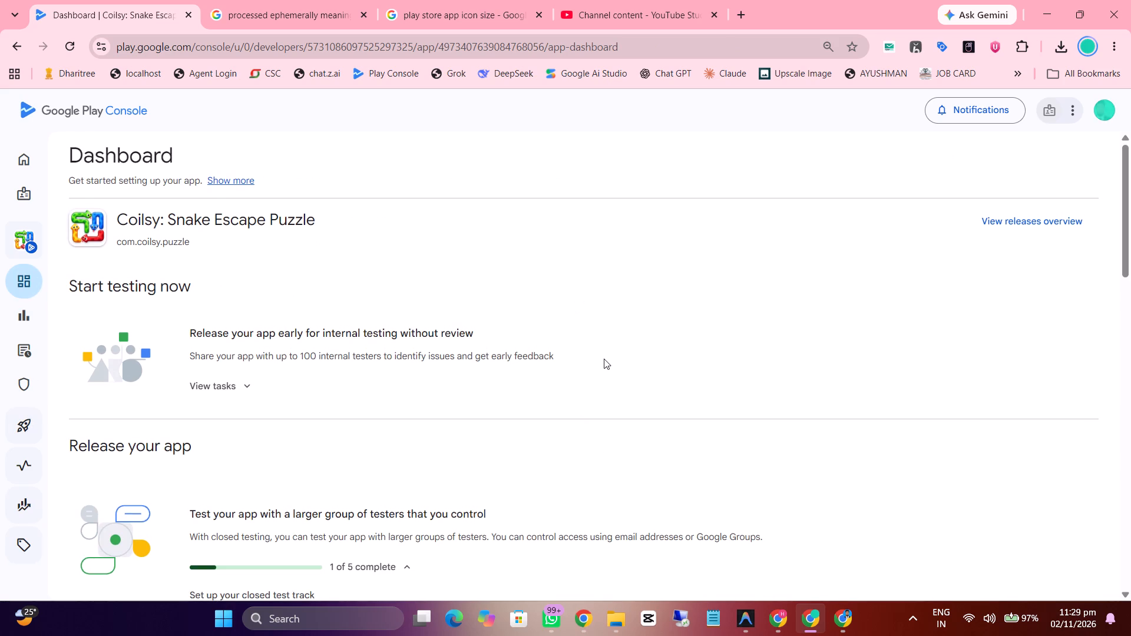
scroll(604, 359, "down", 17)
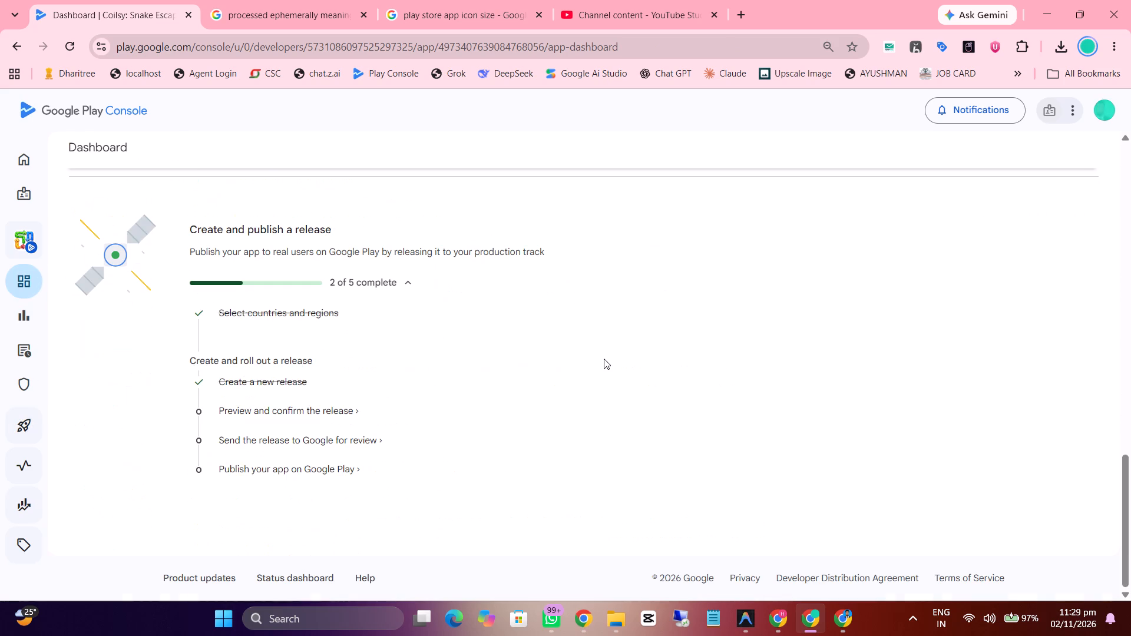
scroll(604, 359, "down", 8)
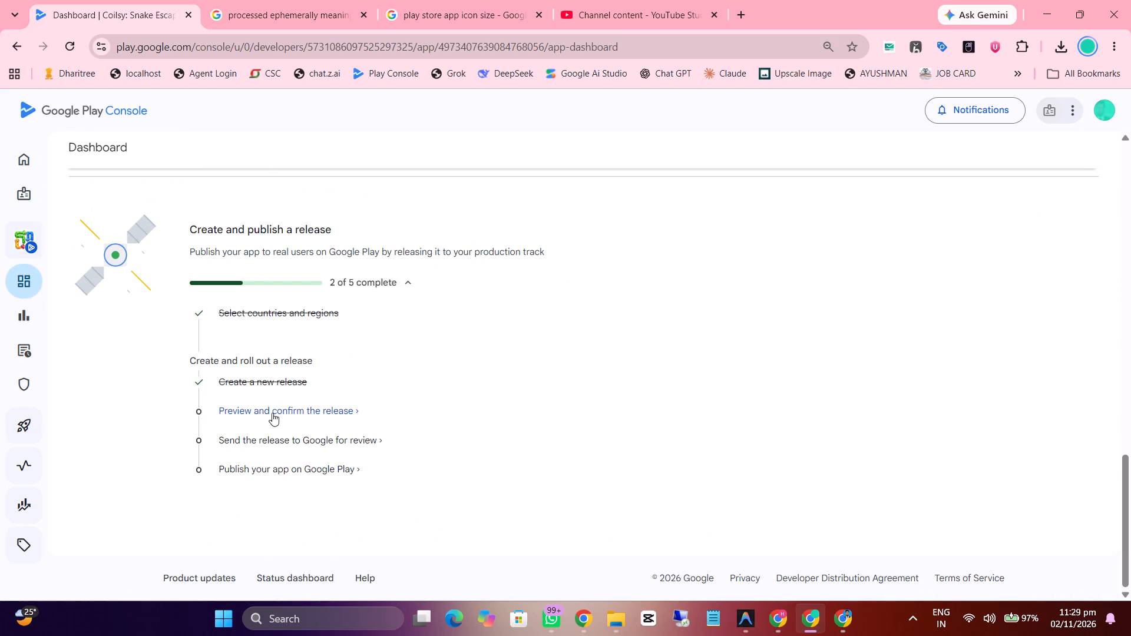
left_click(286, 411)
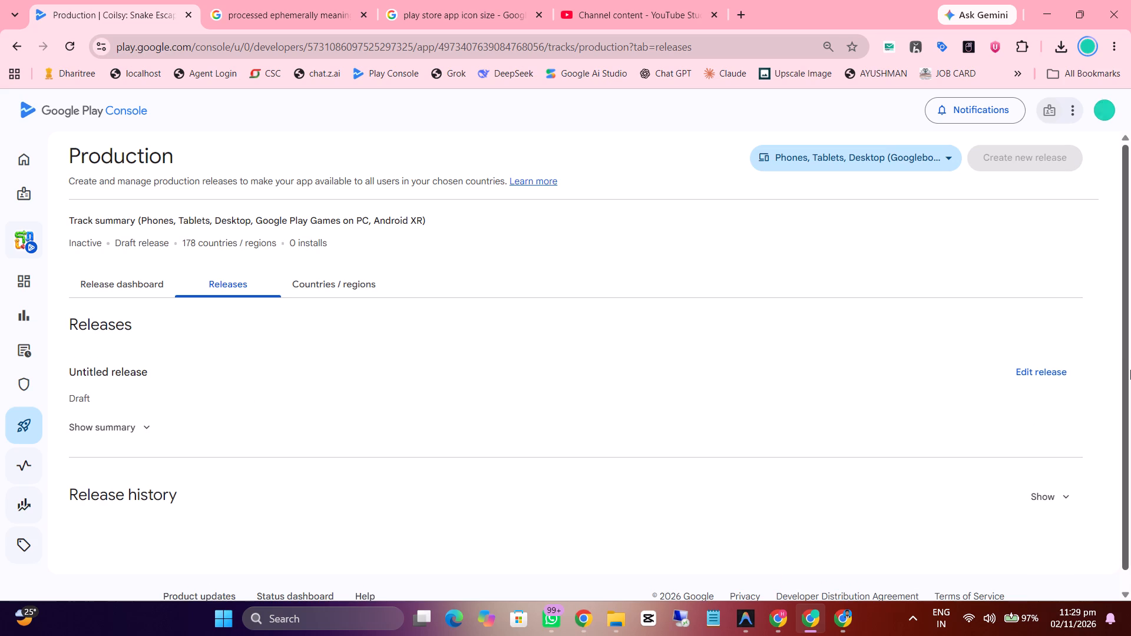
left_click(1043, 379)
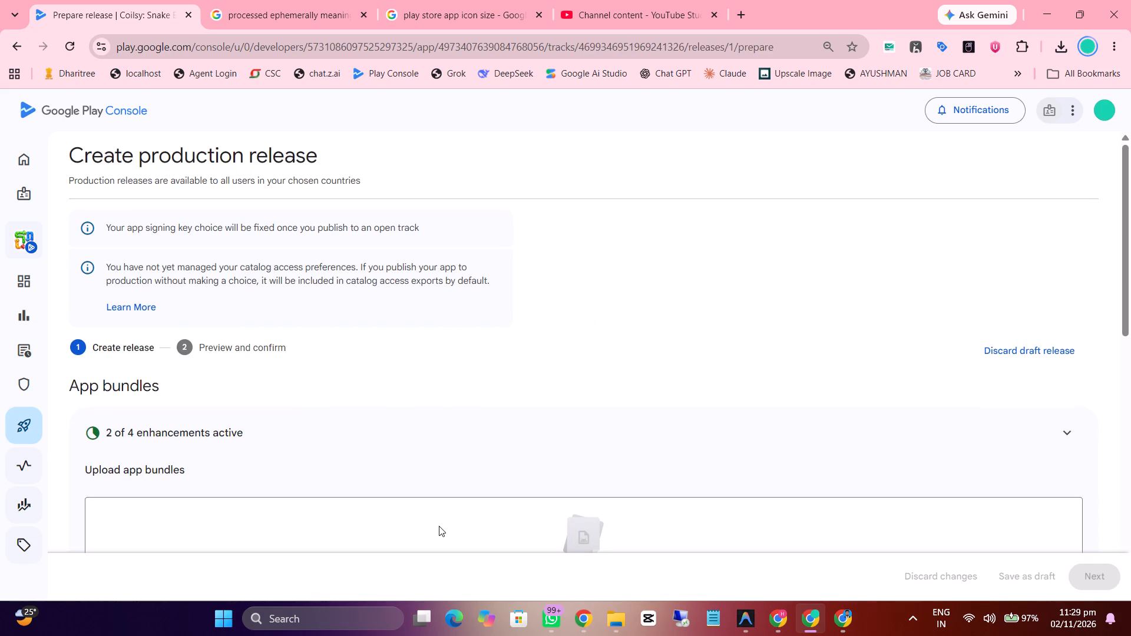
Upload app-release.aab to the production release from slinkgrid v2's app/build/outputs/bundle/release folder in Downloads.
scroll(439, 526, "down", 3)
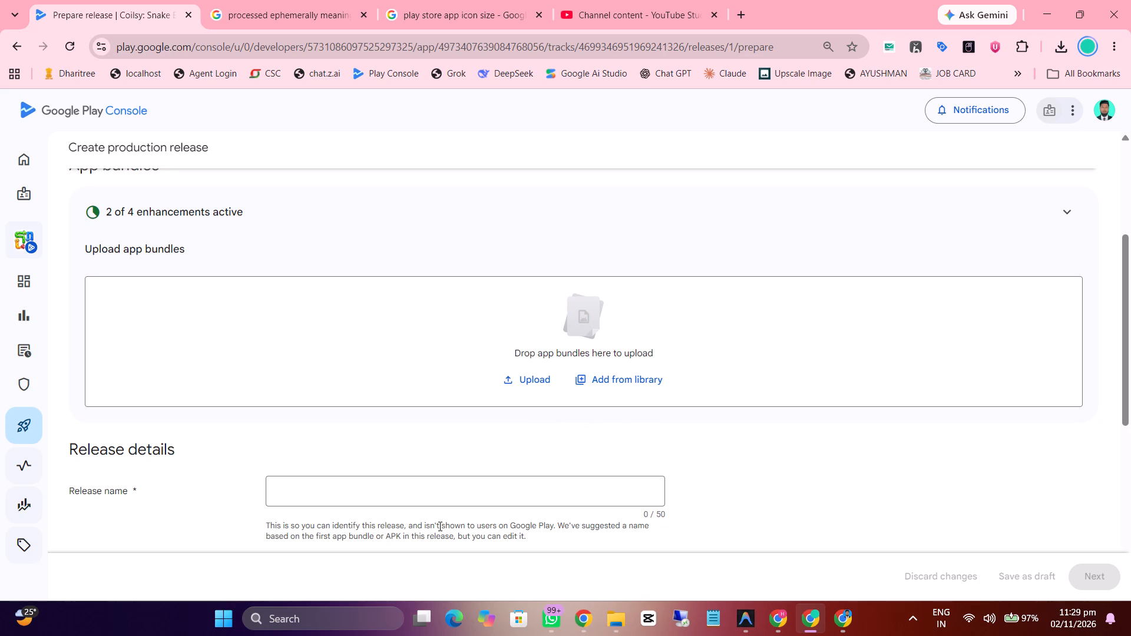
scroll(290, 419, "up", 4)
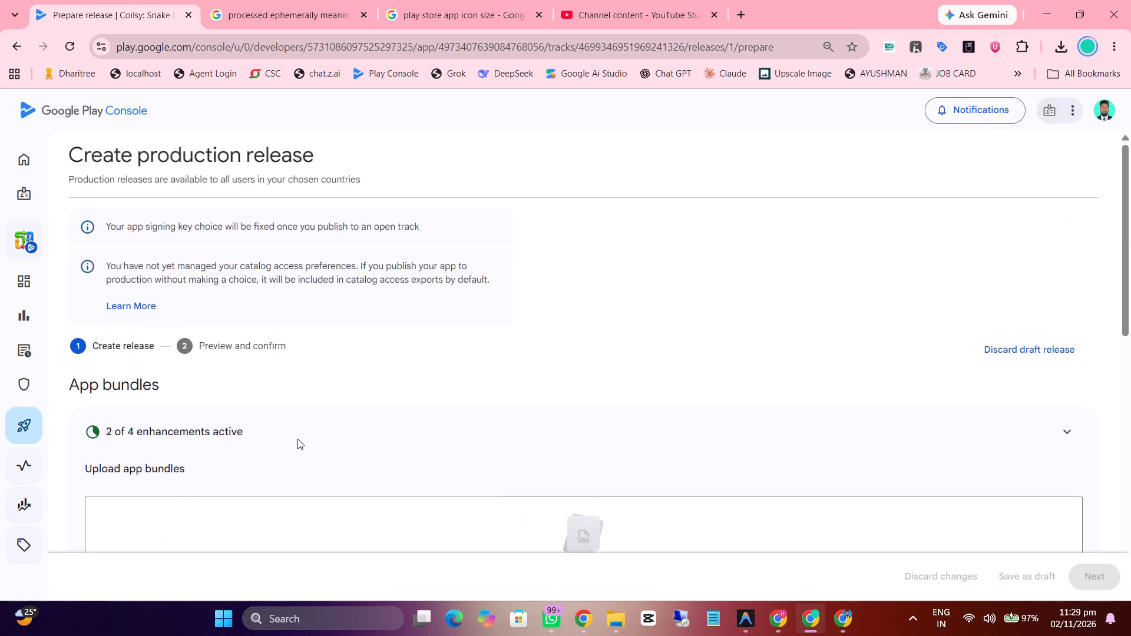
scroll(299, 441, "down", 3)
left_click(537, 385)
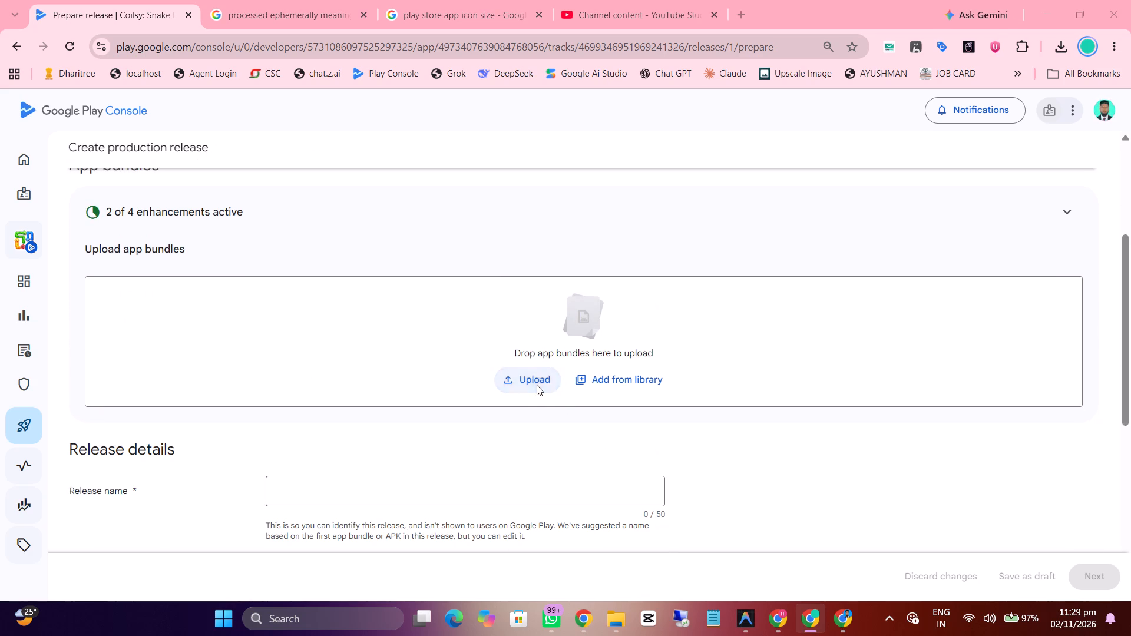
left_click(79, 271)
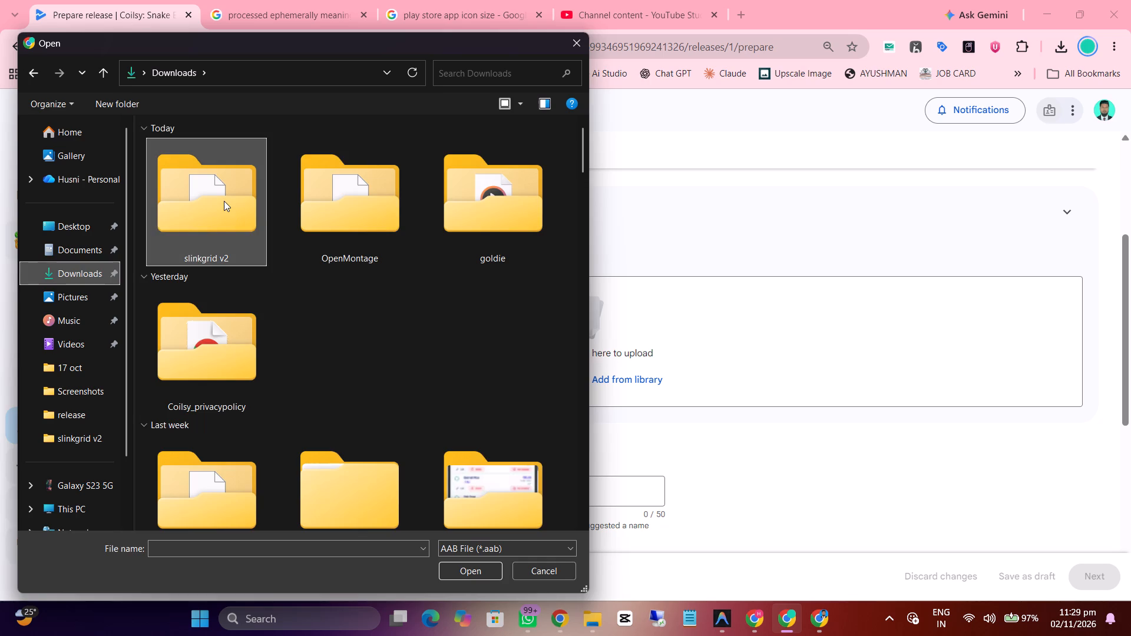
double_click(224, 201)
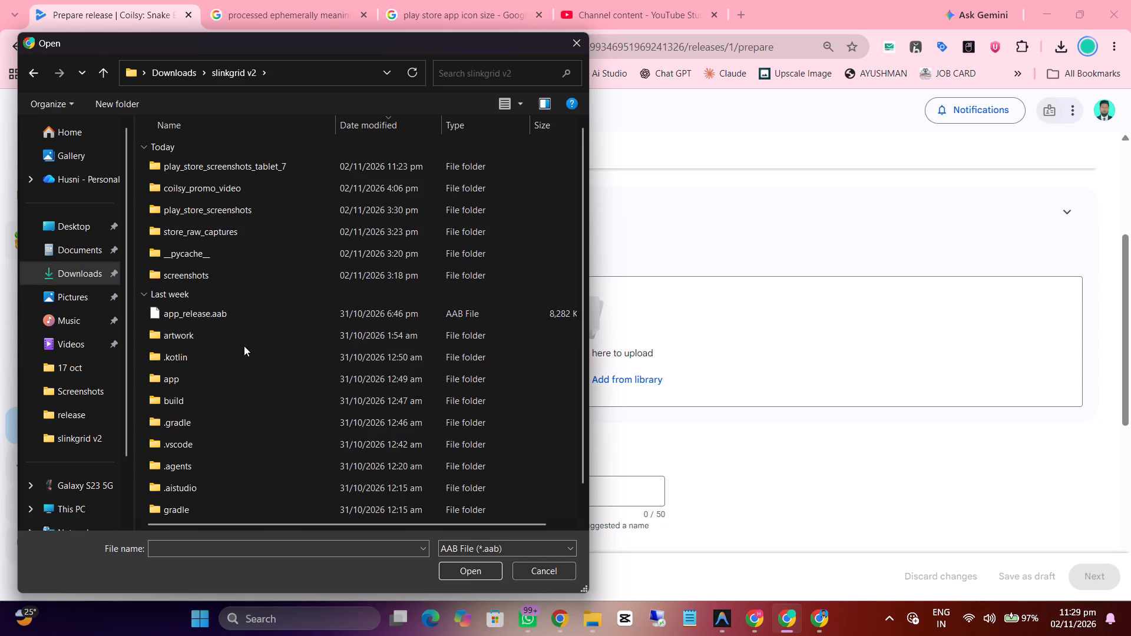
scroll(246, 349, "down", 1)
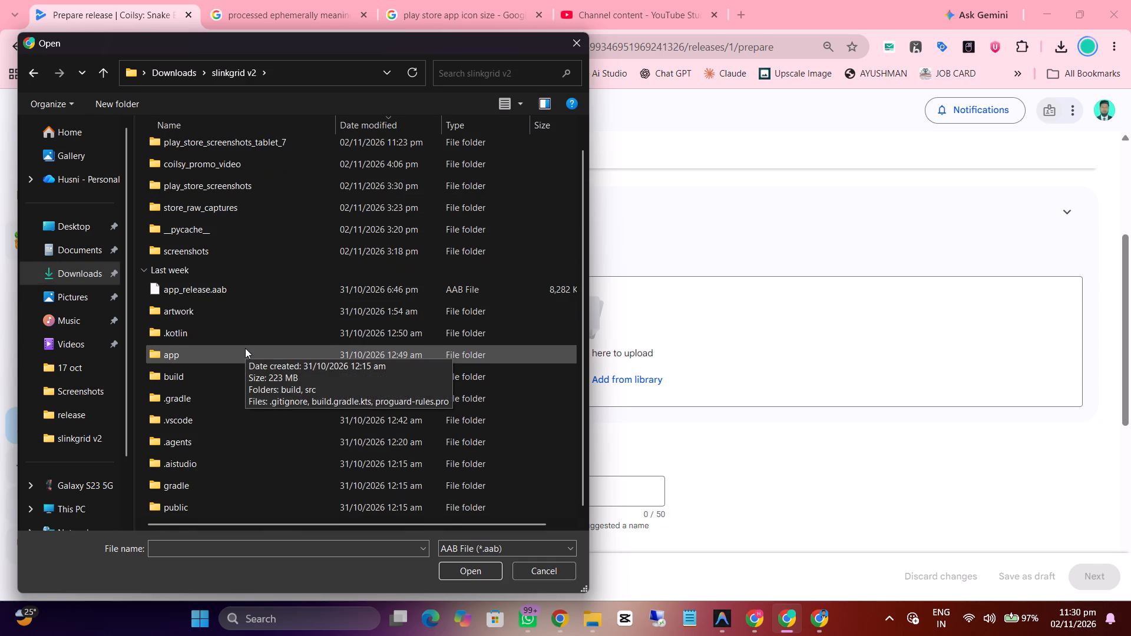
double_click(245, 348)
double_click(228, 167)
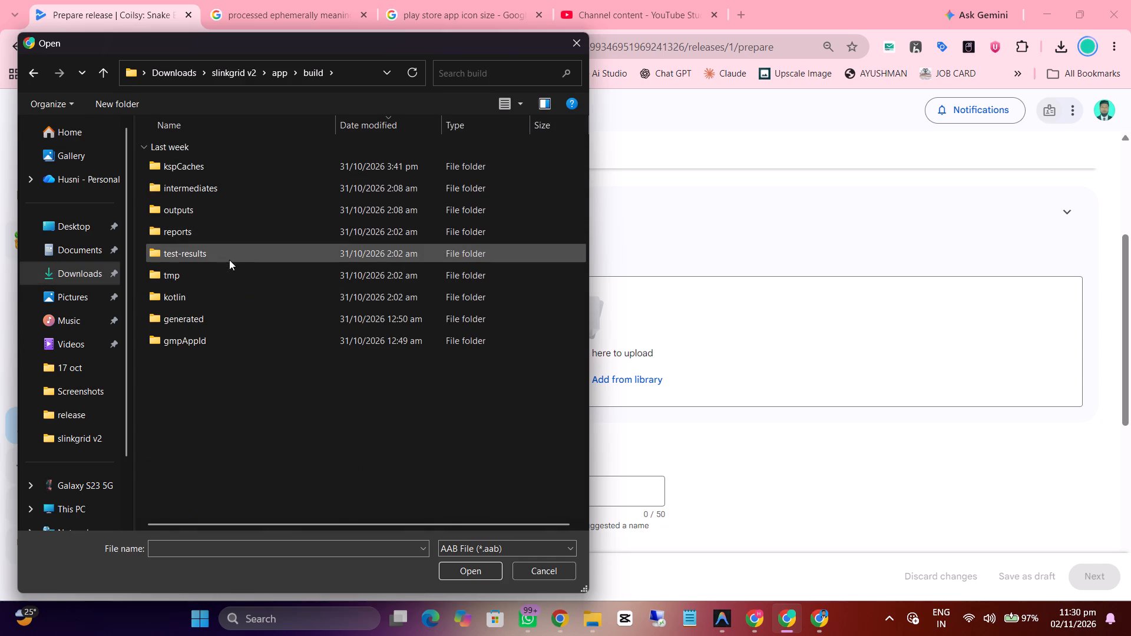
double_click(233, 214)
double_click(221, 201)
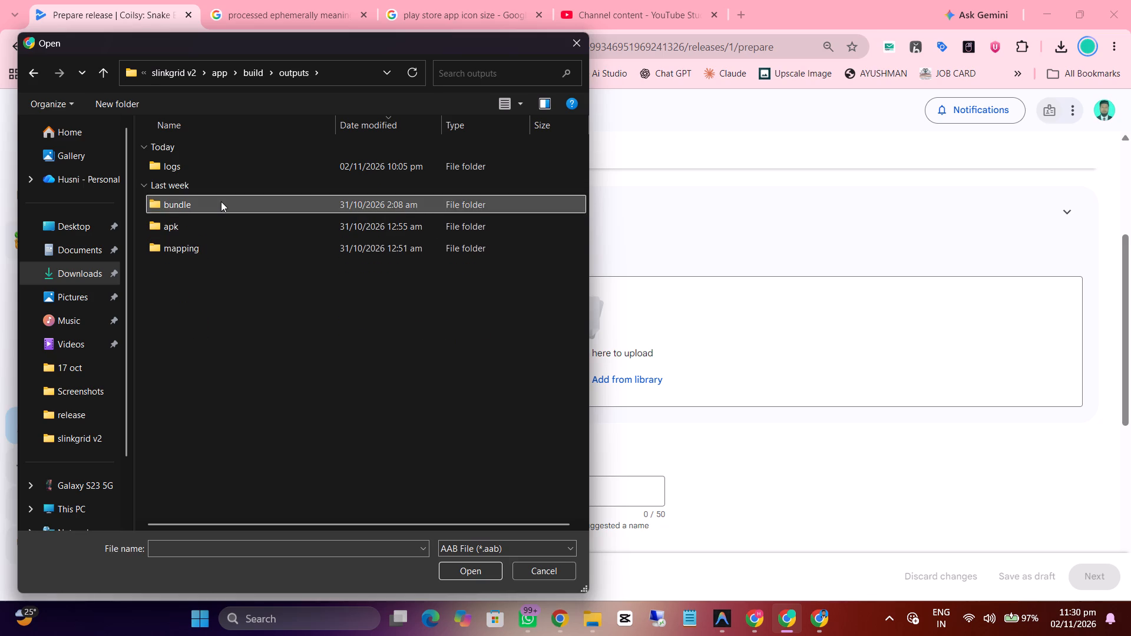
double_click(217, 170)
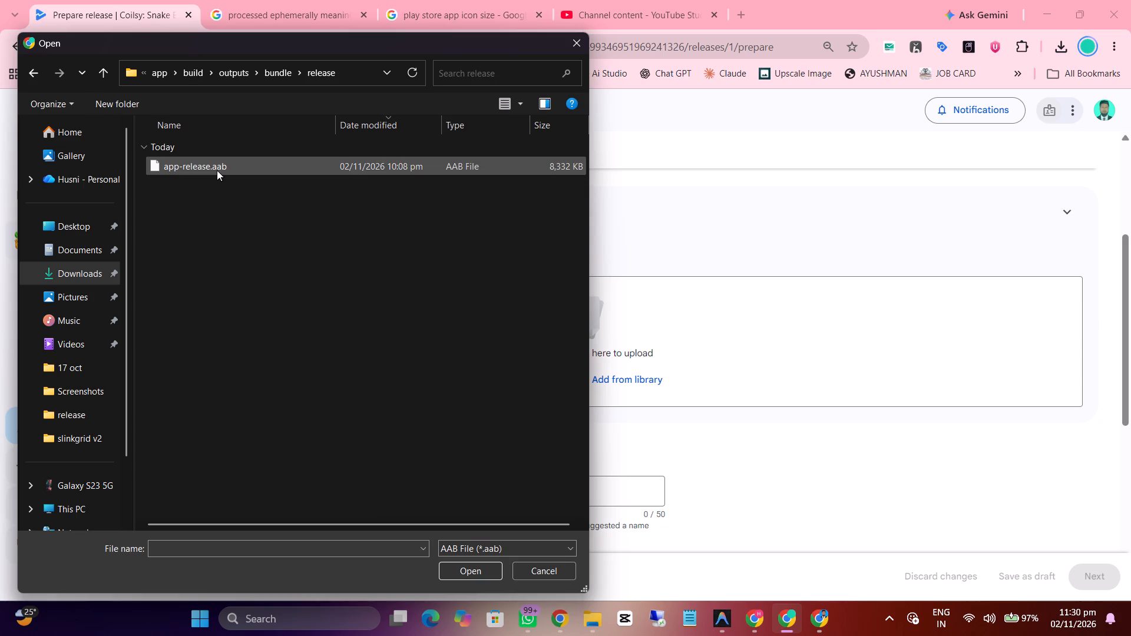
left_click(217, 170)
left_click(458, 573)
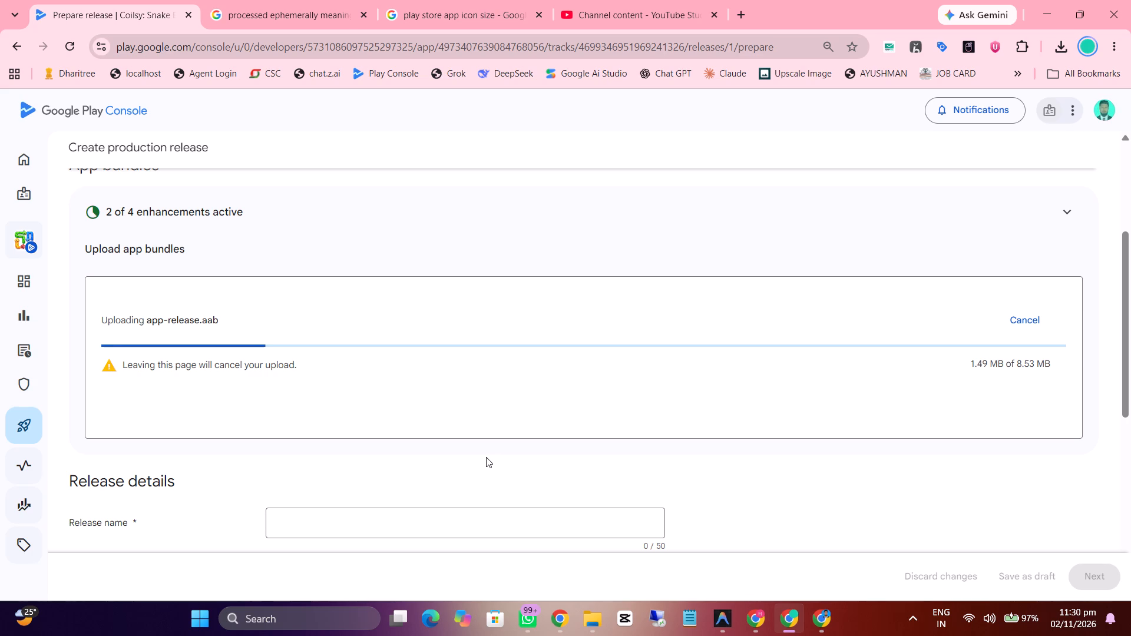
scroll(641, 90, "down", 1)
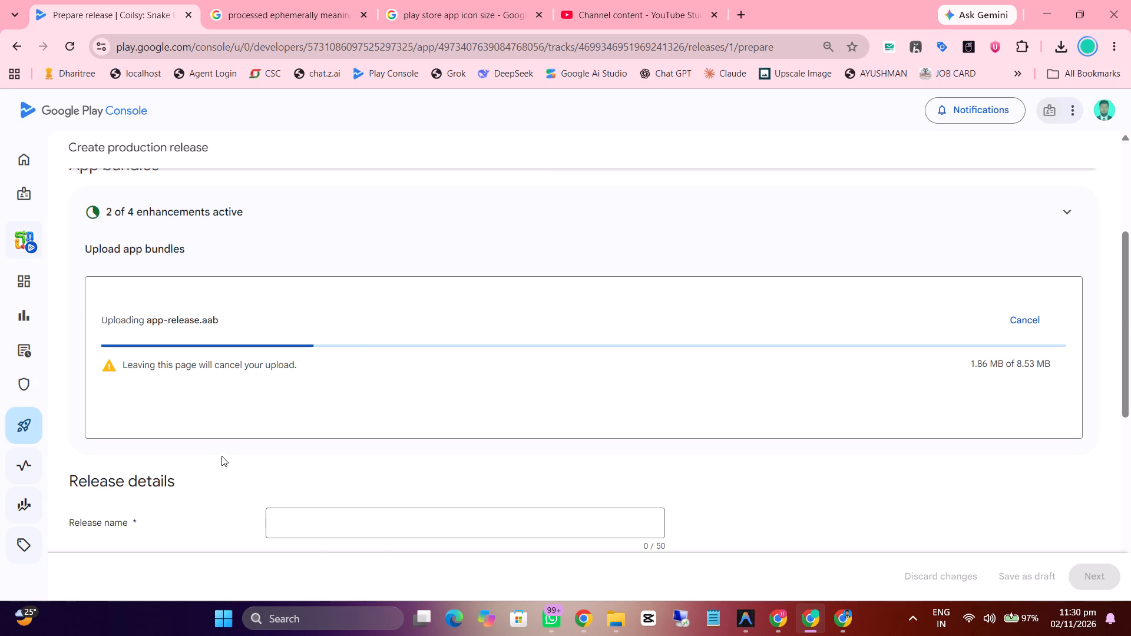
scroll(218, 462, "down", 3)
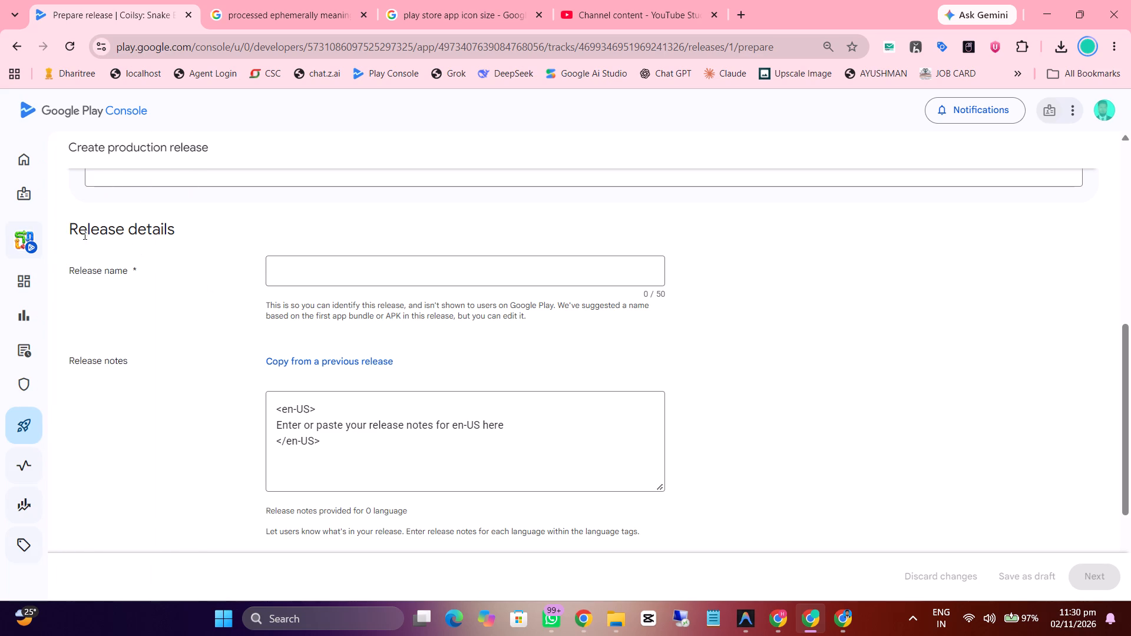
left_click_drag(70, 230, 532, 416)
scroll(414, 437, "down", 3)
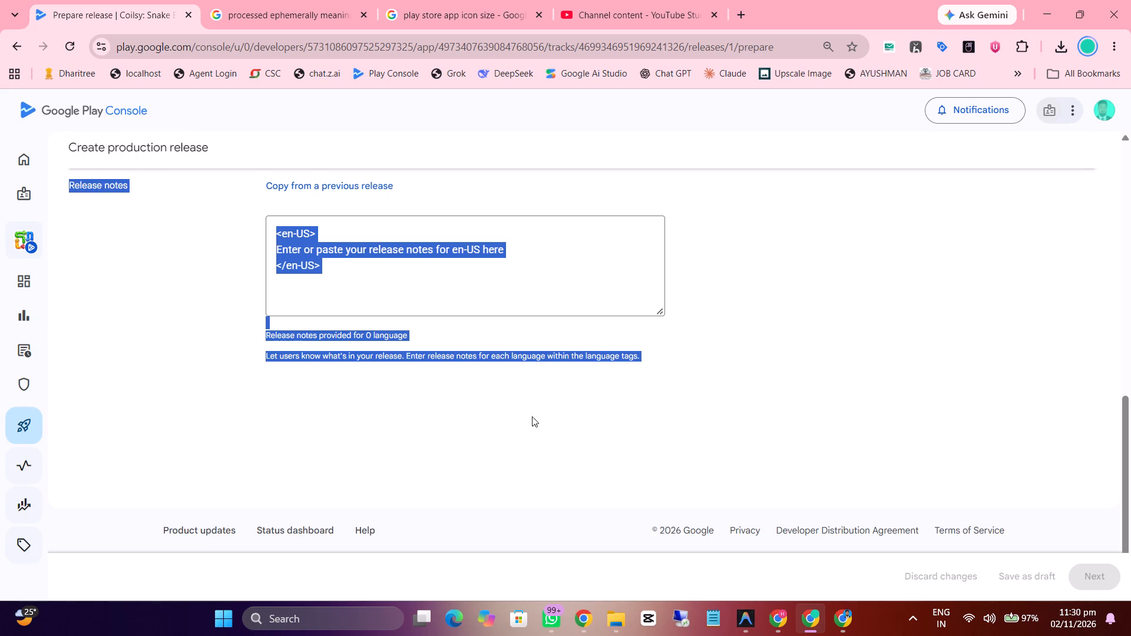
left_click_drag(532, 416, 763, 401)
key("ctrl+c")
left_click(776, 617)
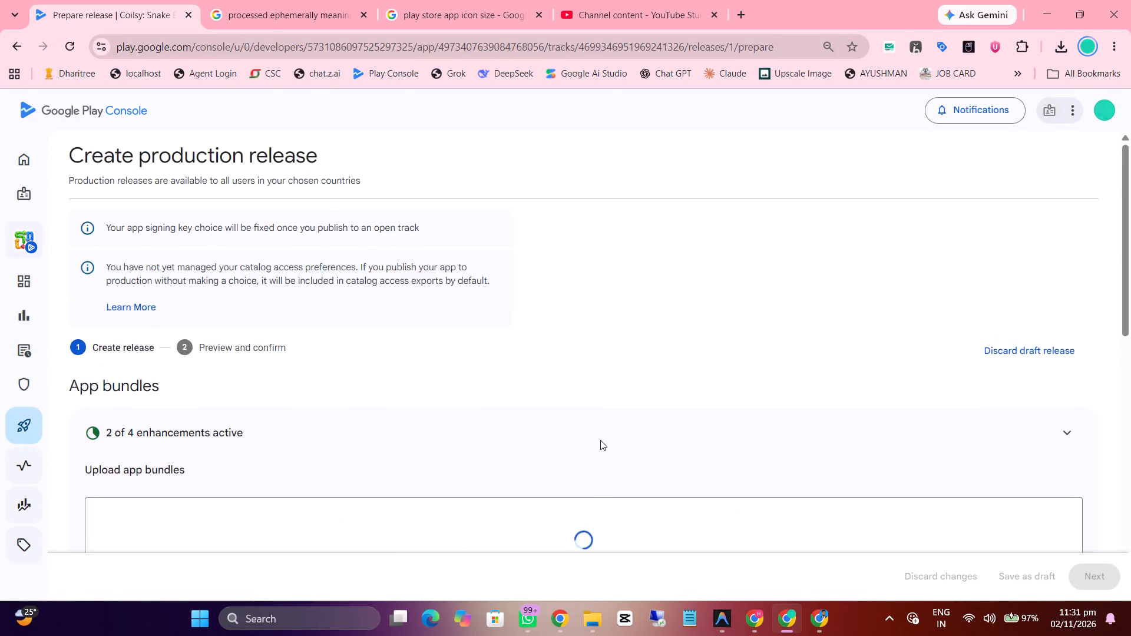
scroll(600, 440, "down", 2)
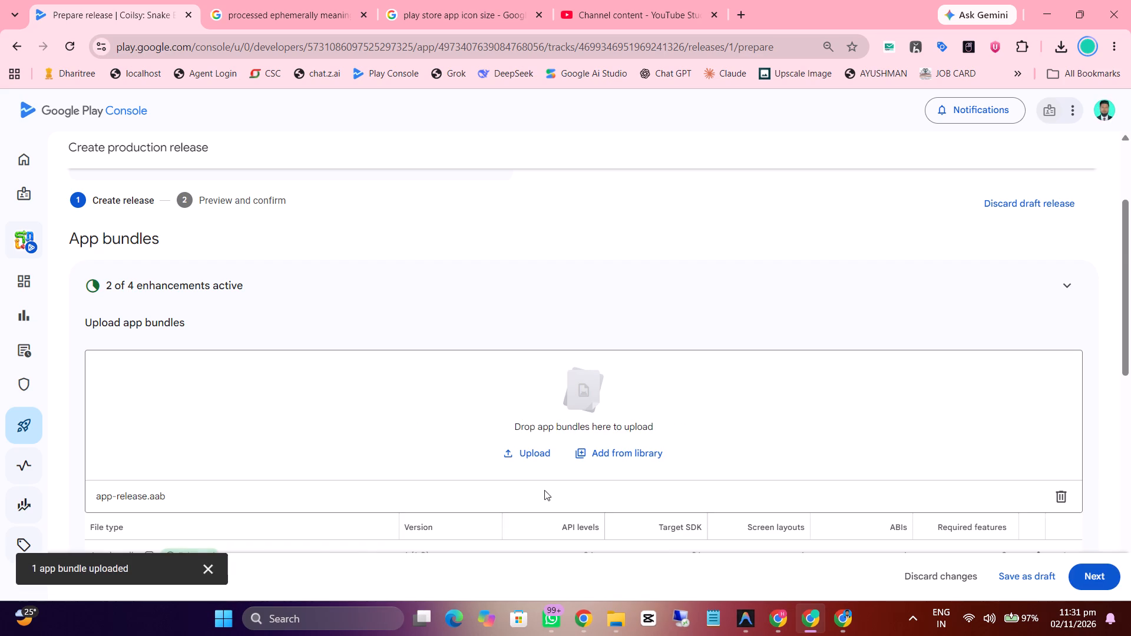
scroll(524, 481, "down", 2)
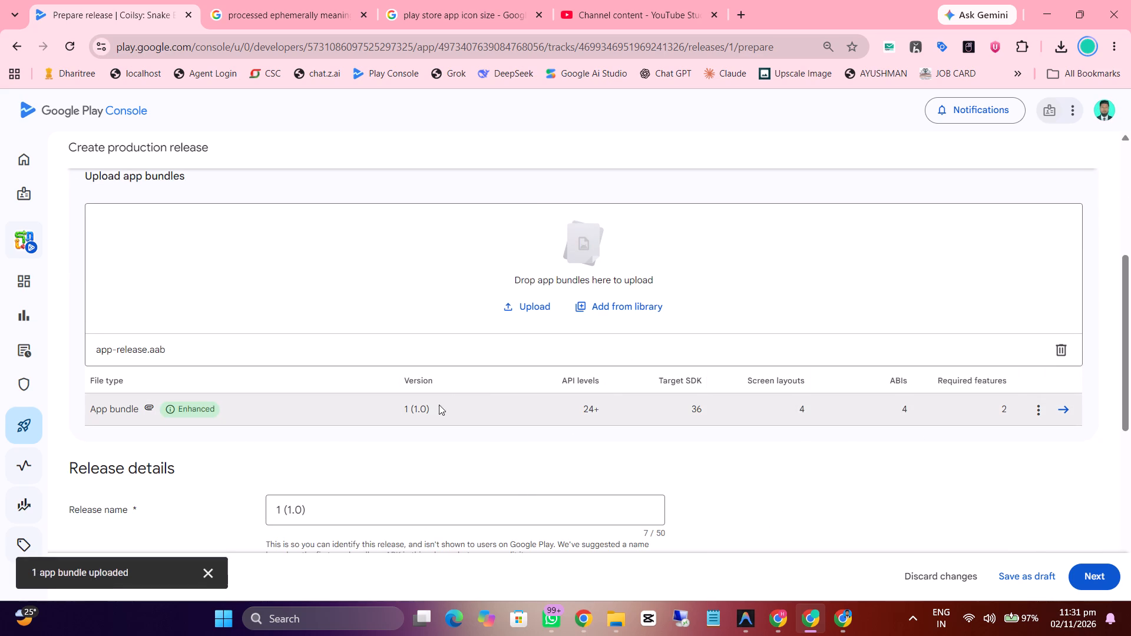
left_click(1071, 412)
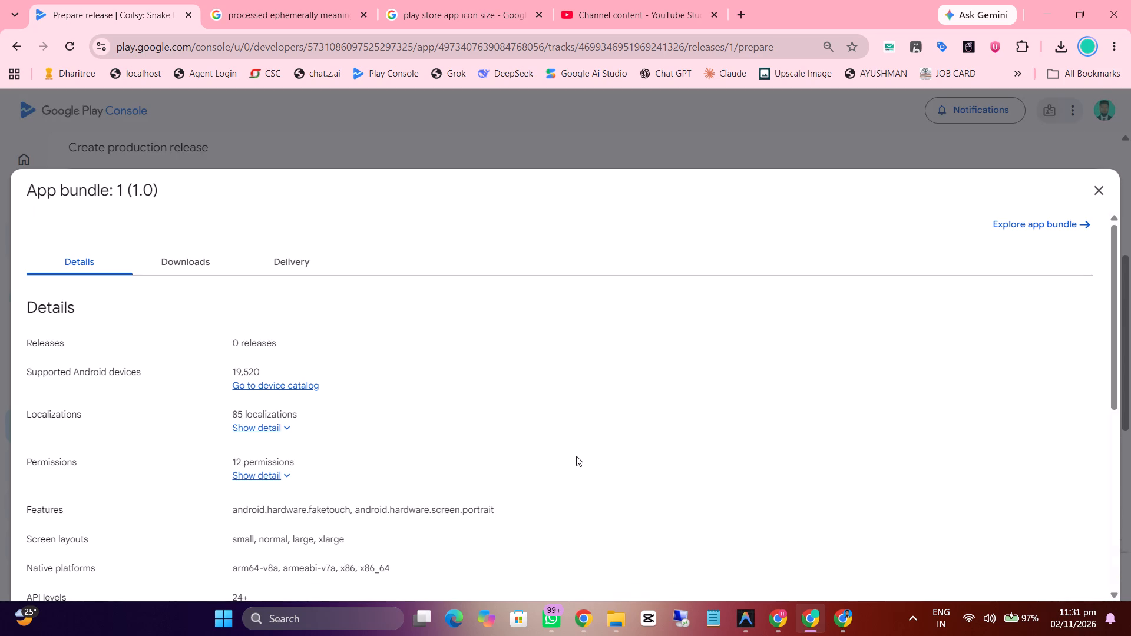
left_click(264, 476)
scroll(264, 476, "down", 1)
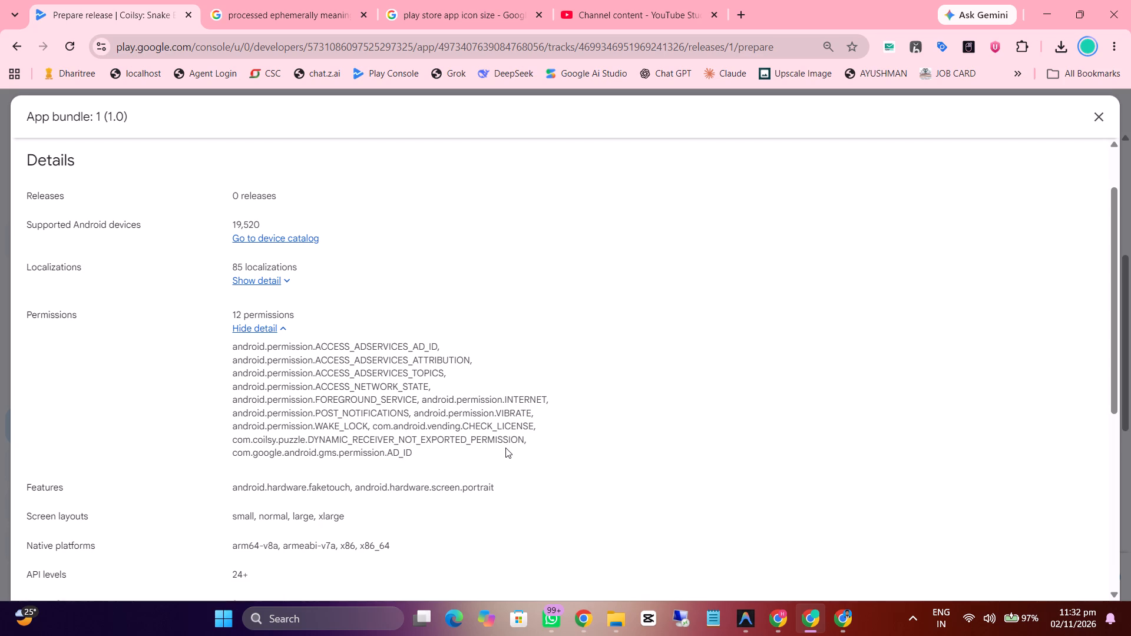
left_click(282, 324)
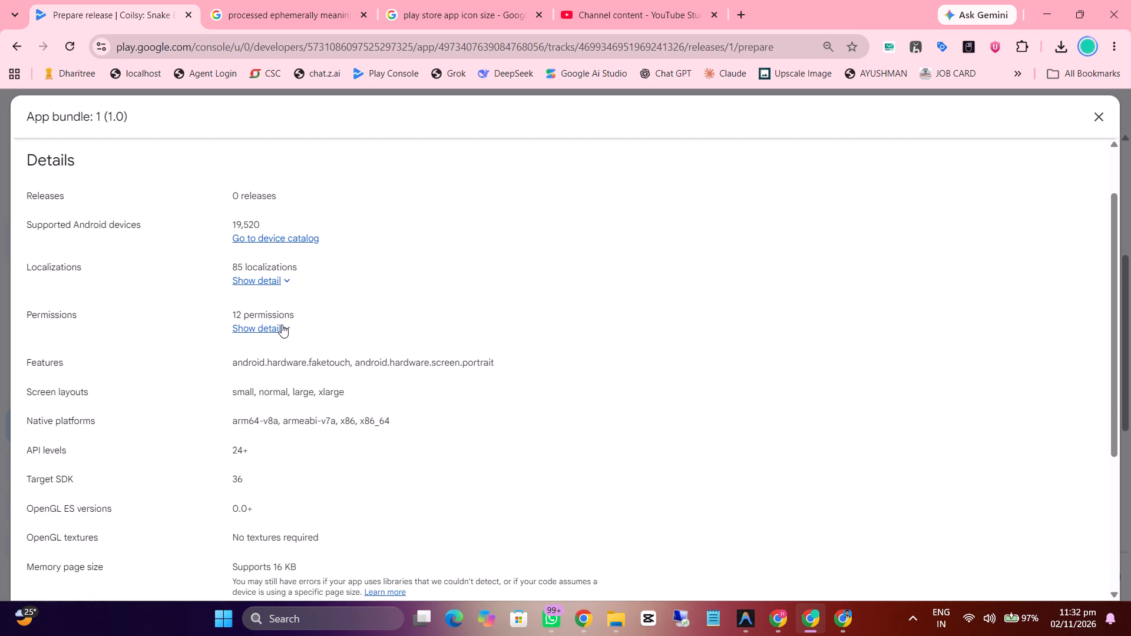
scroll(300, 347, "down", 1)
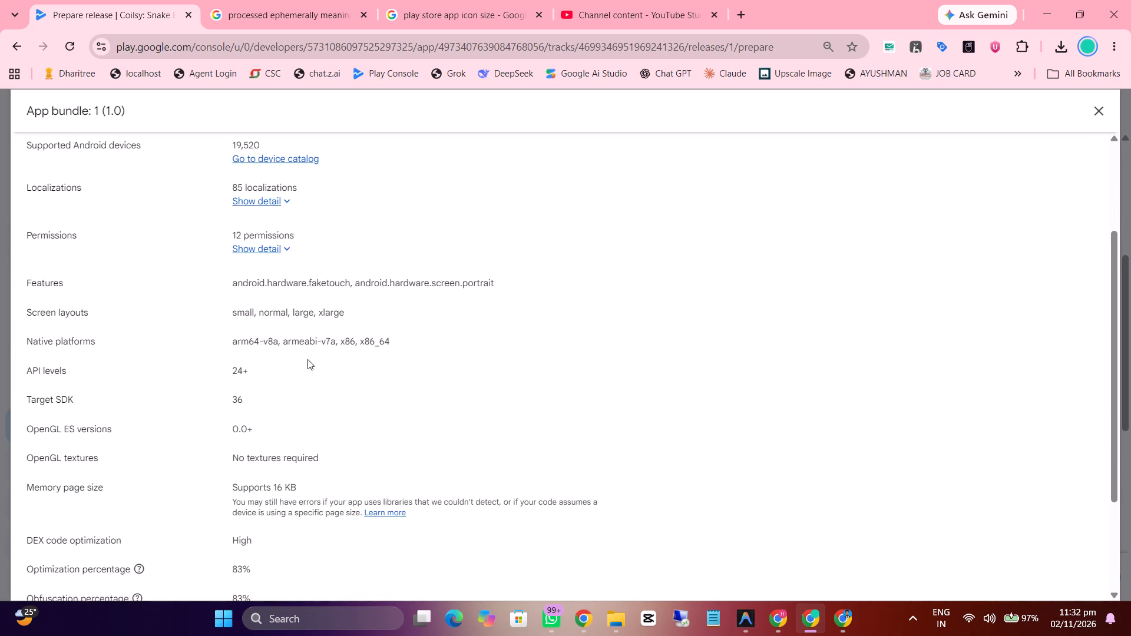
scroll(309, 362, "down", 6)
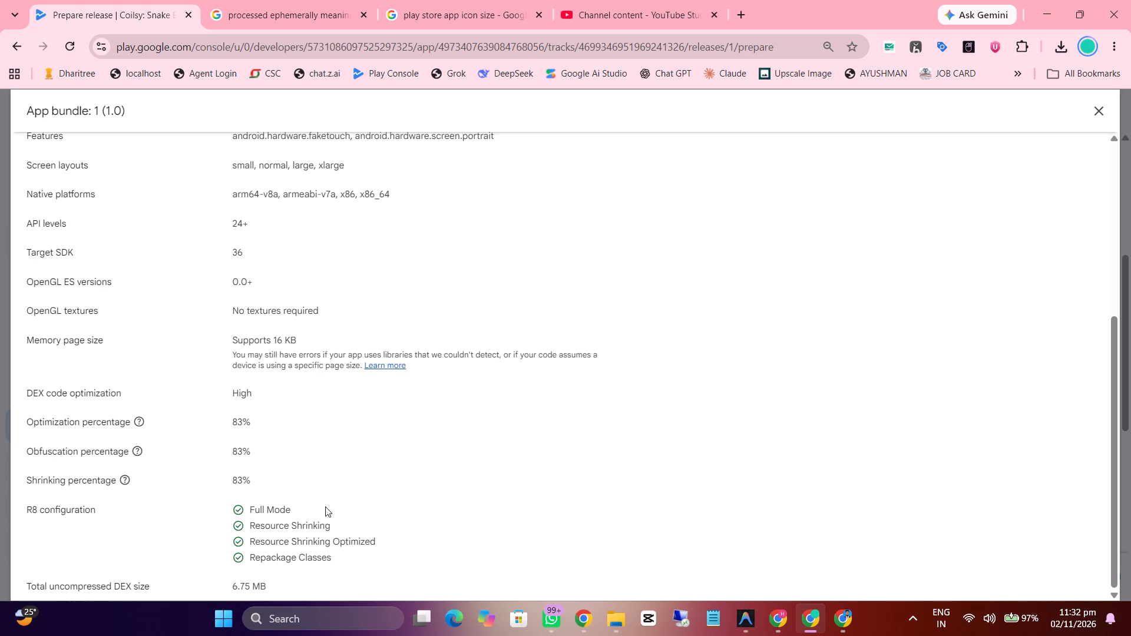
scroll(290, 540, "down", 4)
scroll(345, 492, "up", 5)
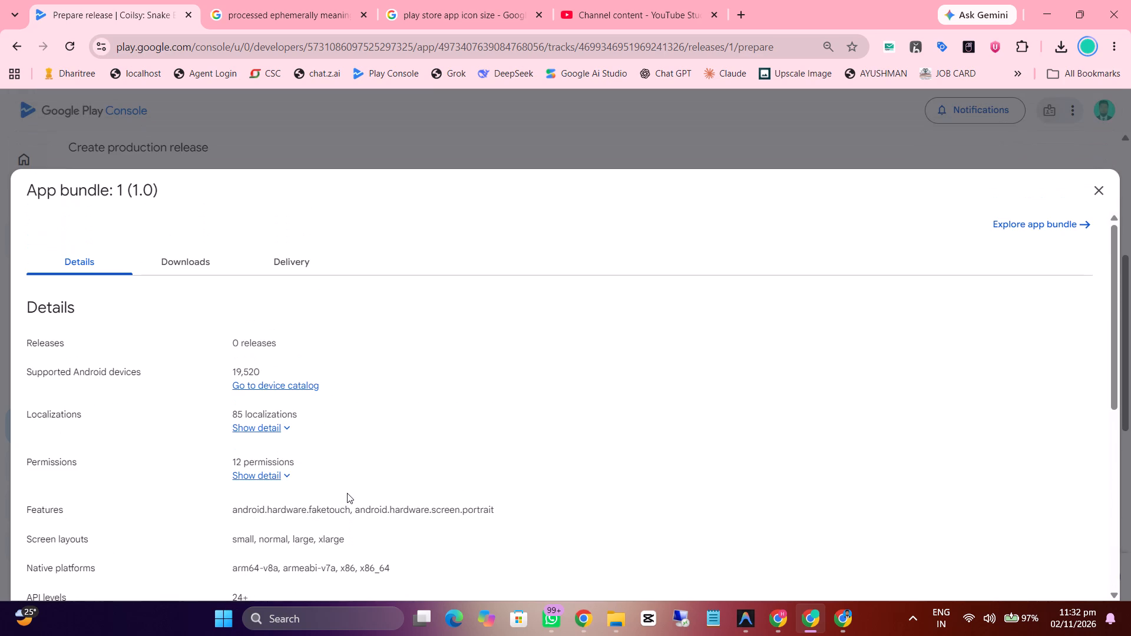
left_click(1094, 193)
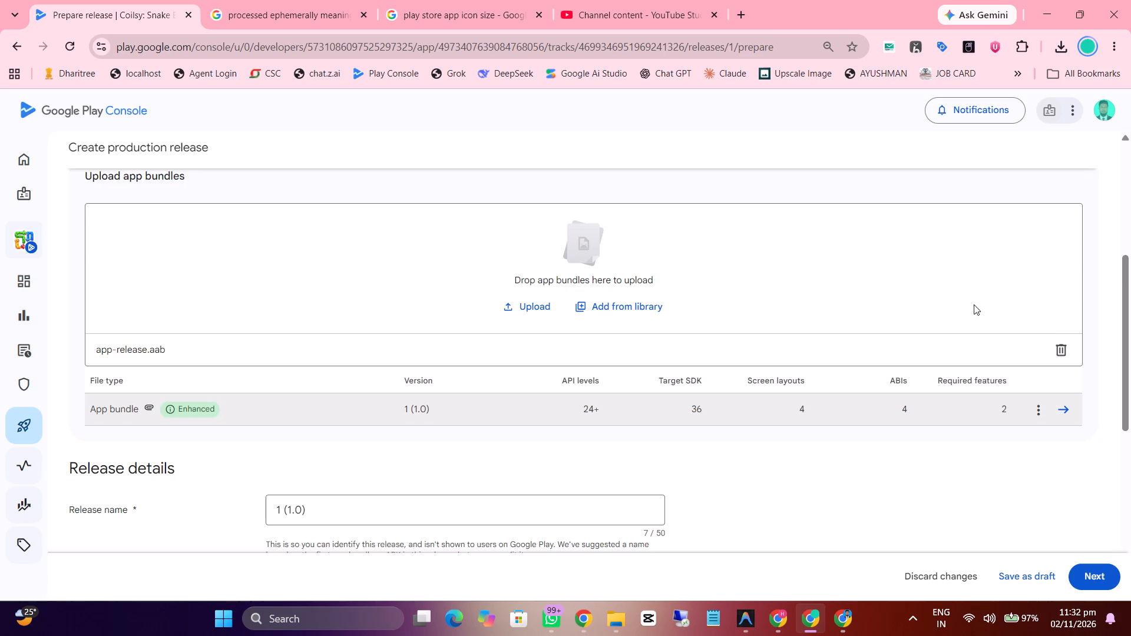
scroll(679, 439, "down", 2)
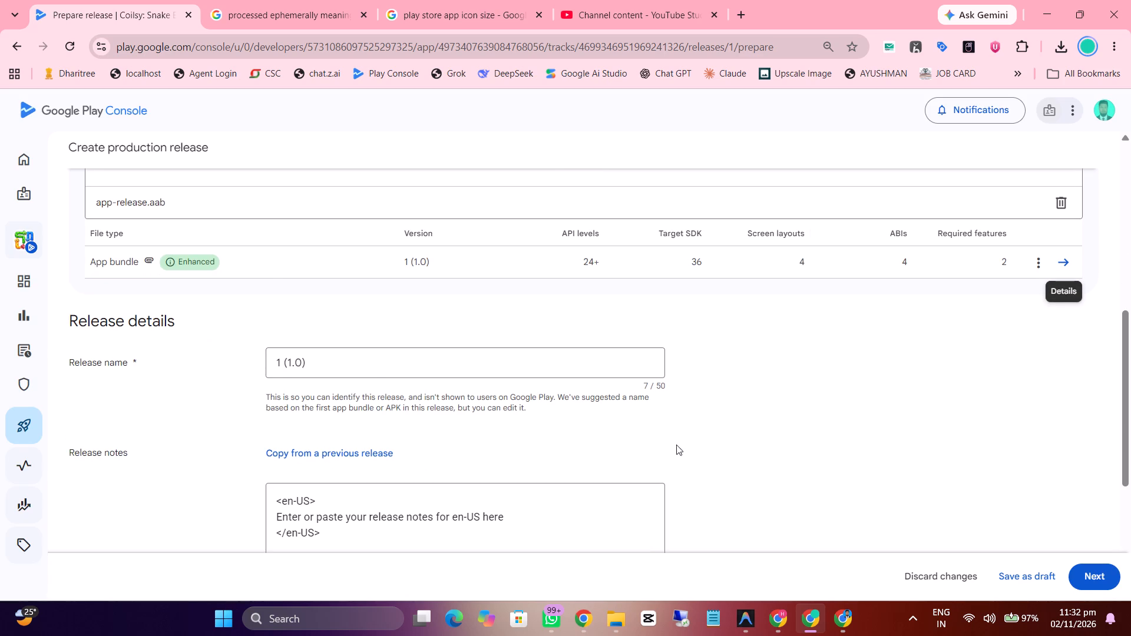
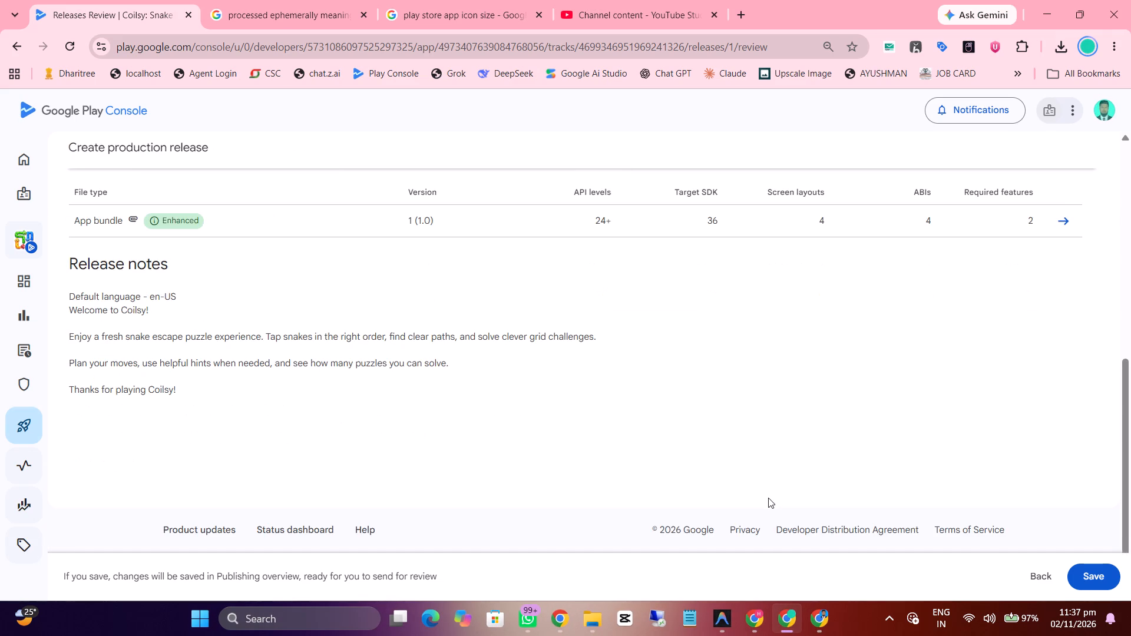
scroll(768, 498, "up", 7)
scroll(768, 498, "down", 14)
left_click(1103, 582)
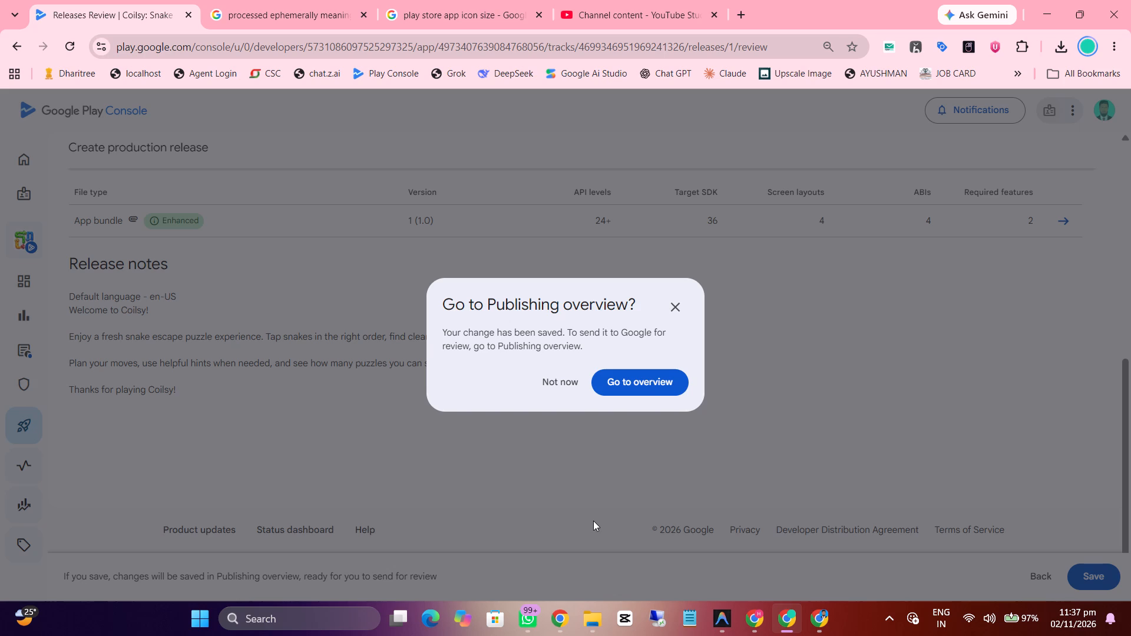
left_click(637, 381)
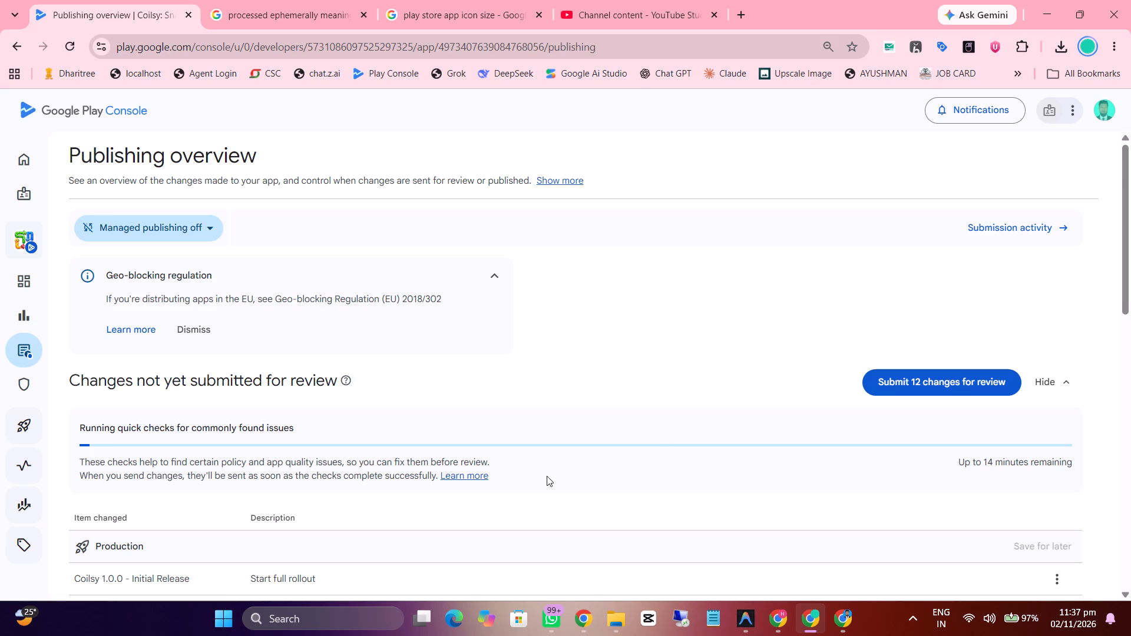
Examine the Publishing overview's quick checks progress, the changes not yet submitted for review and the "What you've told us" items.
left_click(115, 428)
left_click_drag(117, 429, 166, 426)
left_click(166, 426)
scroll(166, 426, "down", 2)
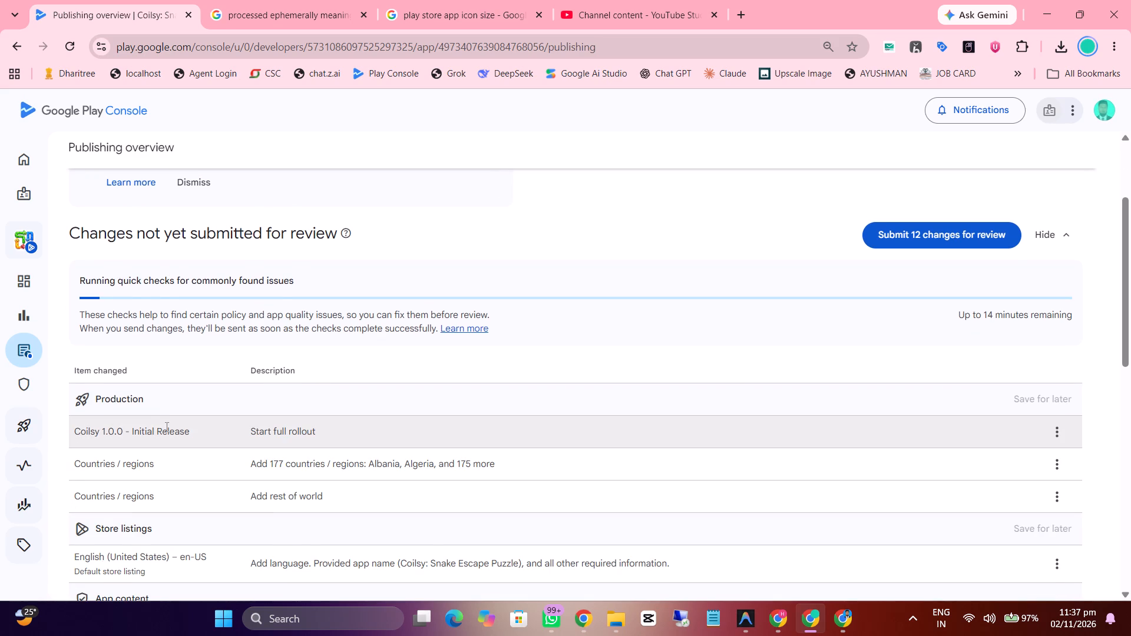
scroll(167, 426, "up", 1)
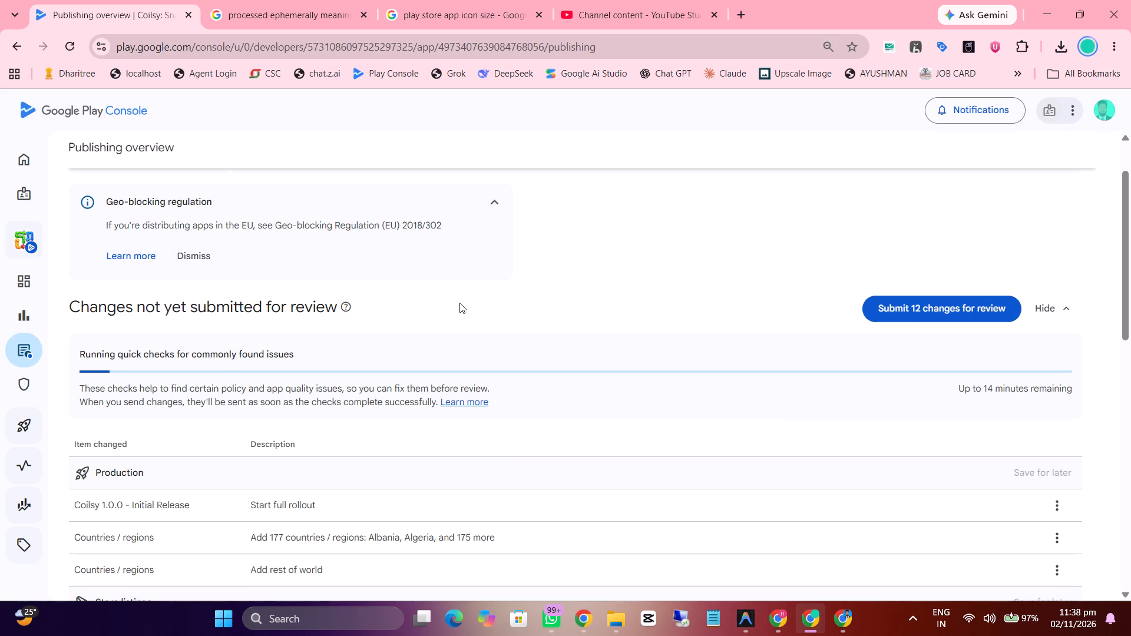
scroll(460, 302, "down", 9)
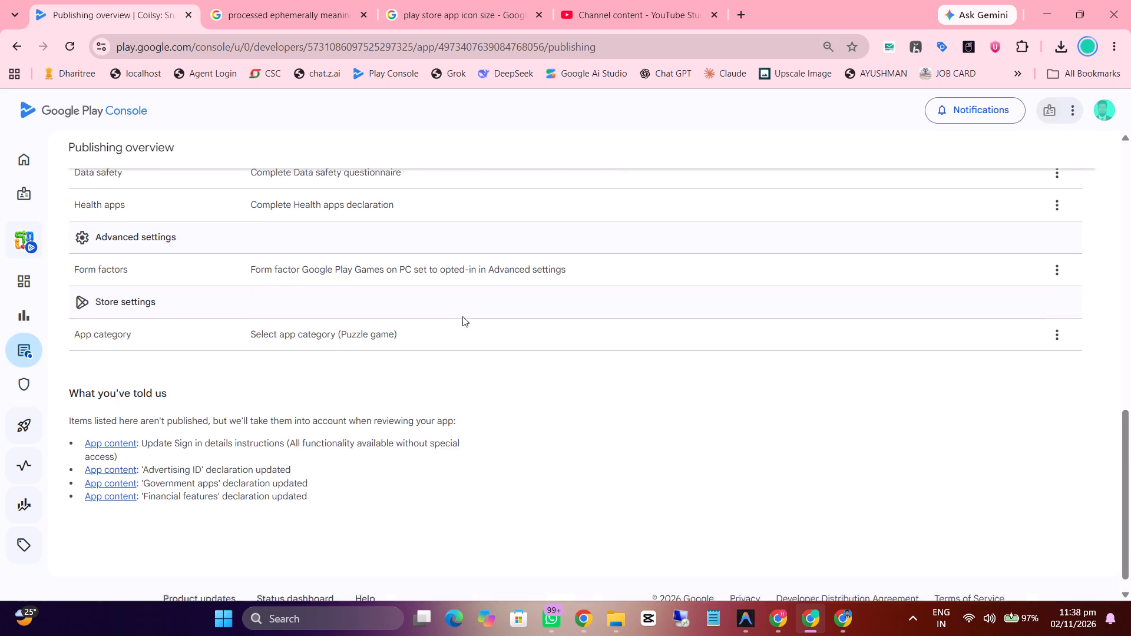
scroll(462, 316, "down", 3)
scroll(478, 331, "up", 2)
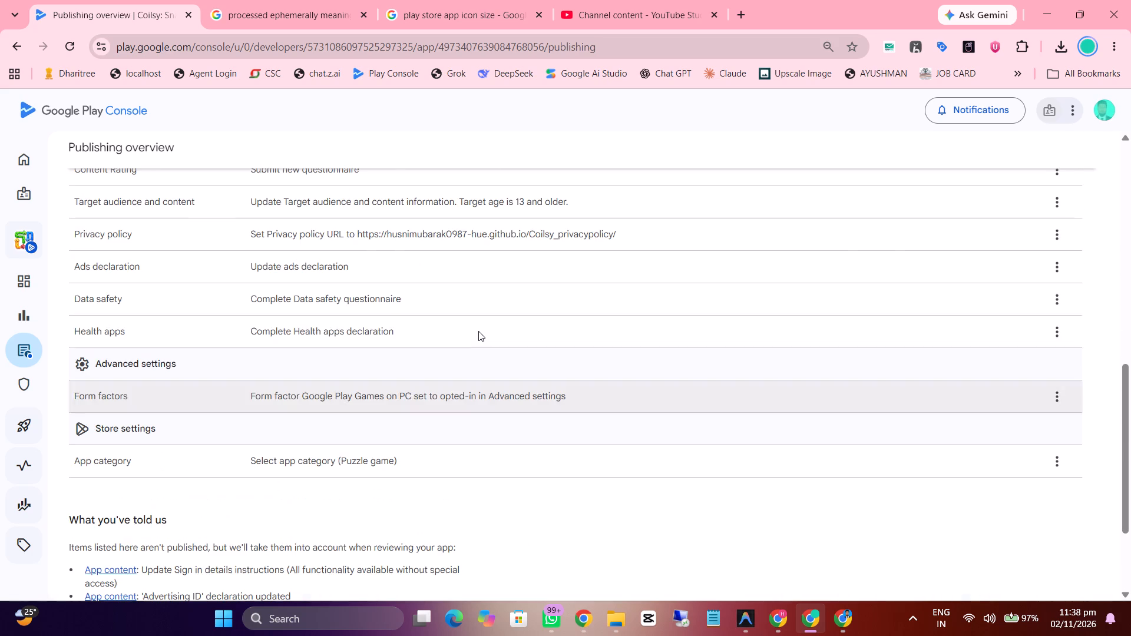
scroll(478, 331, "up", 7)
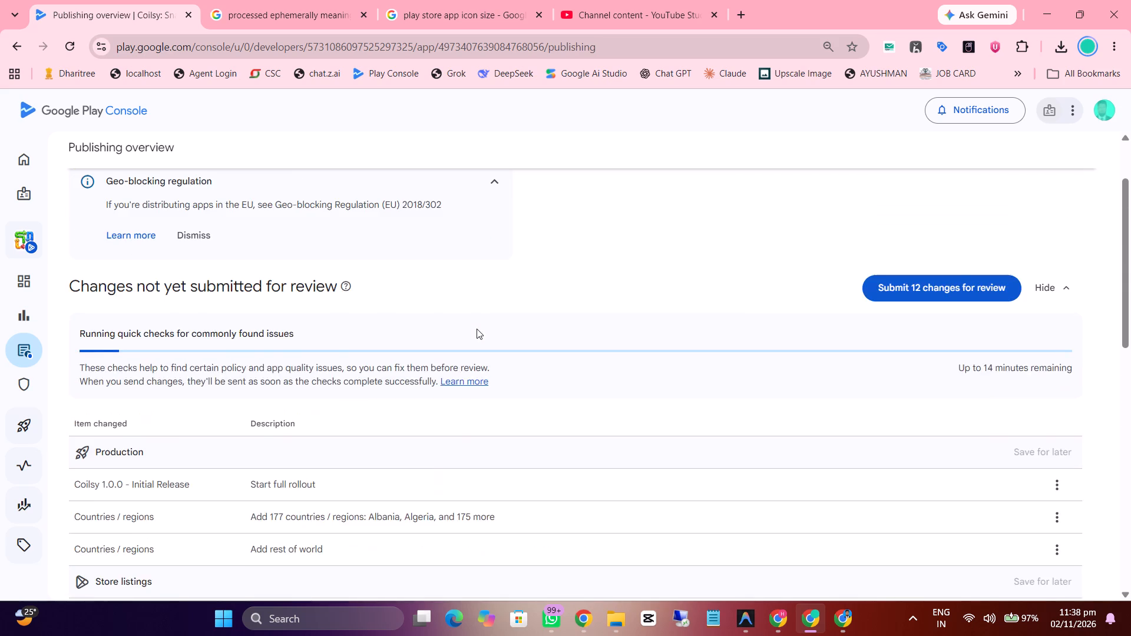
scroll(465, 330, "up", 4)
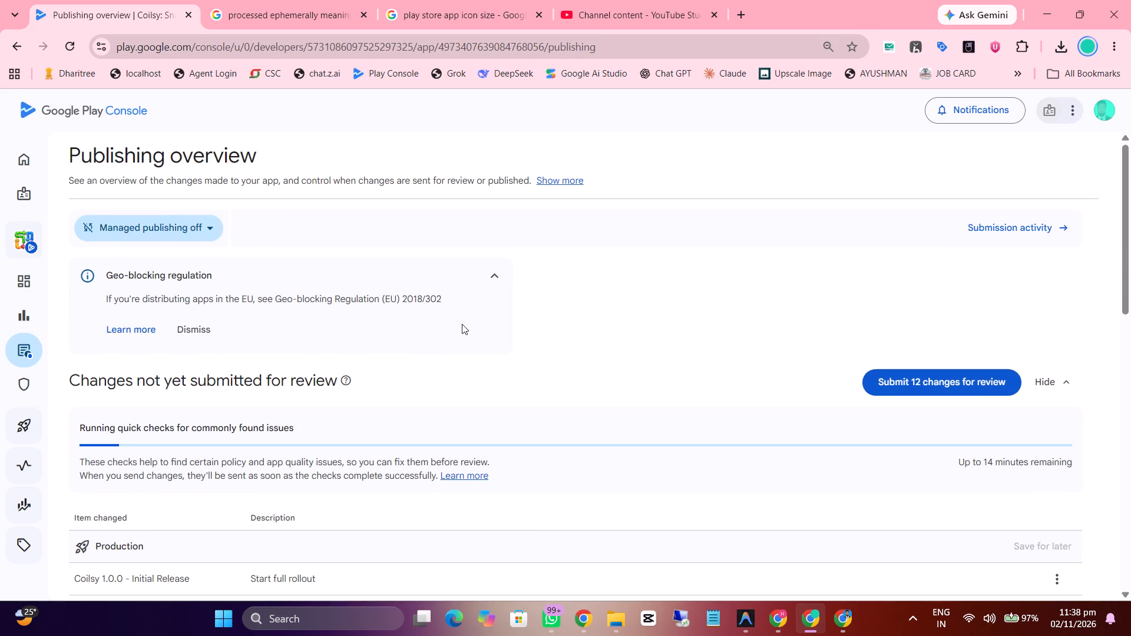
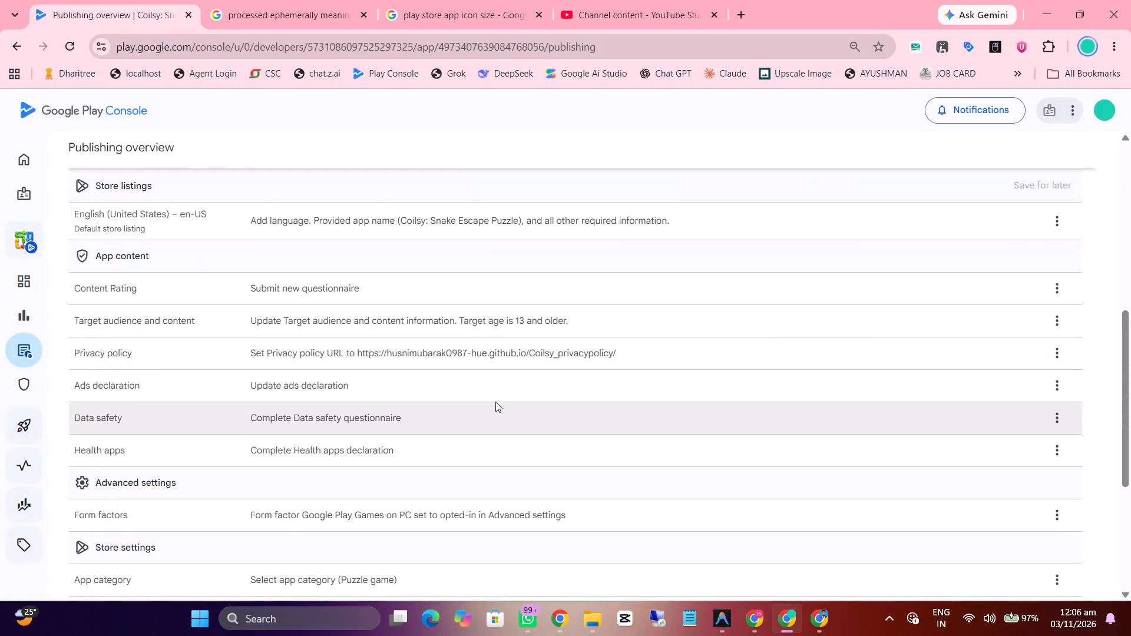
Recheck the changes not yet submitted on the Publishing overview and send all 12 for review.
scroll(495, 402, "up", 4)
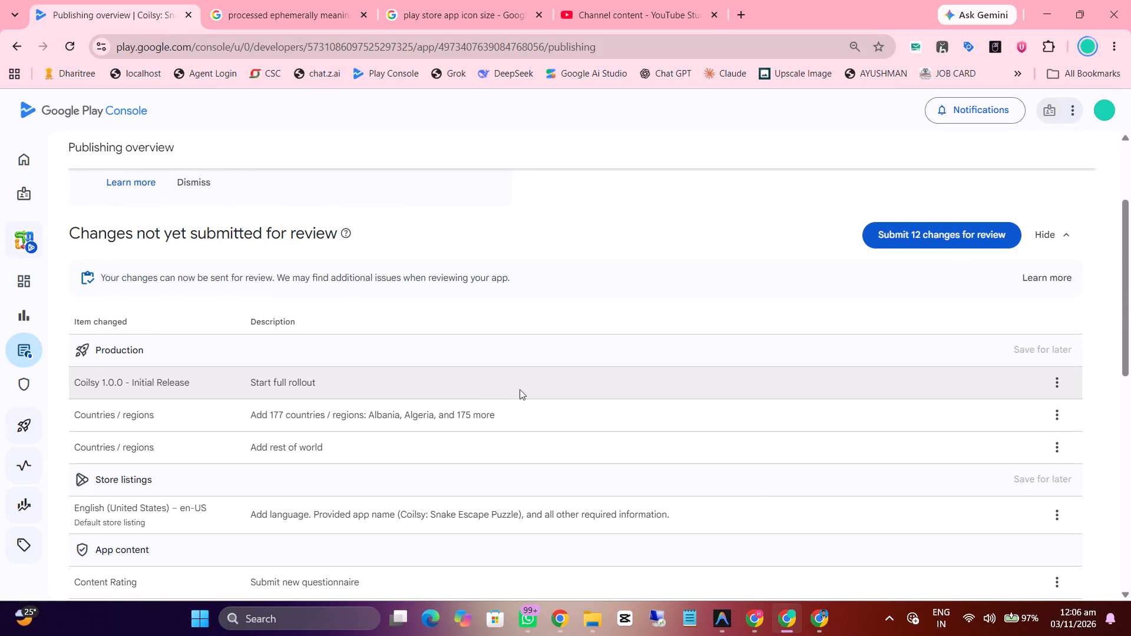
scroll(630, 352, "up", 5)
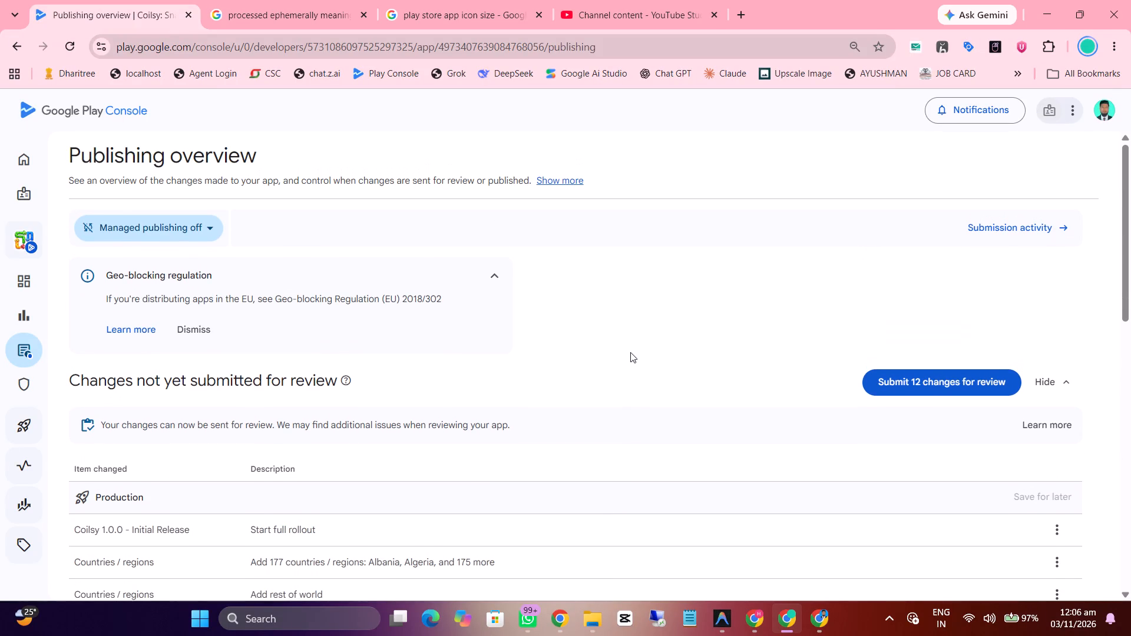
scroll(630, 352, "up", 3)
scroll(903, 389, "down", 5)
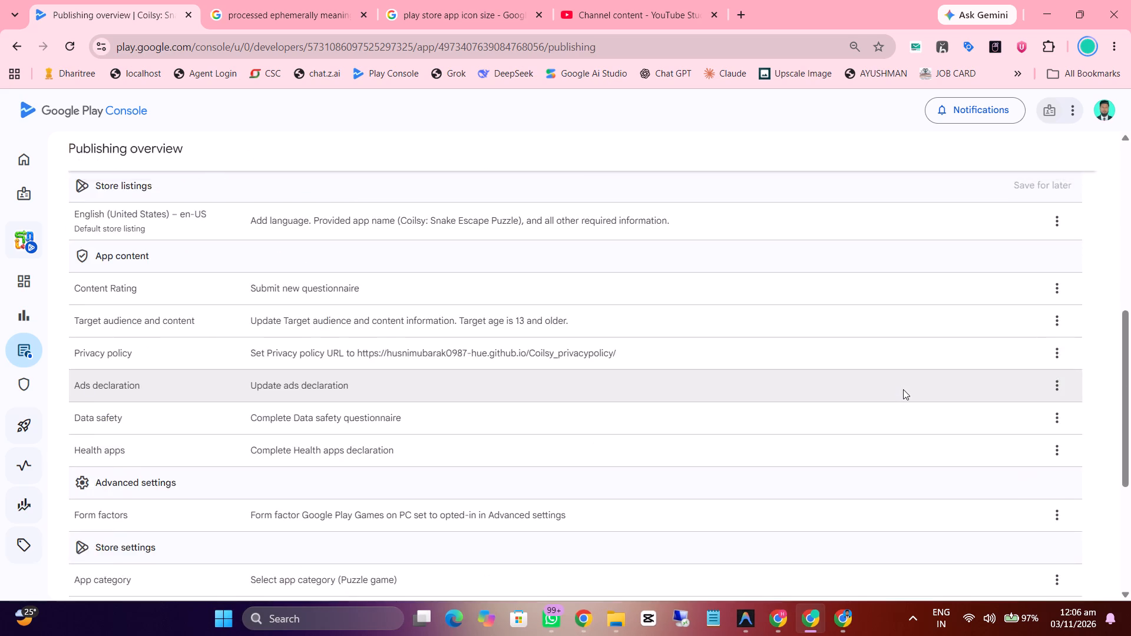
scroll(903, 389, "down", 12)
scroll(903, 389, "up", 14)
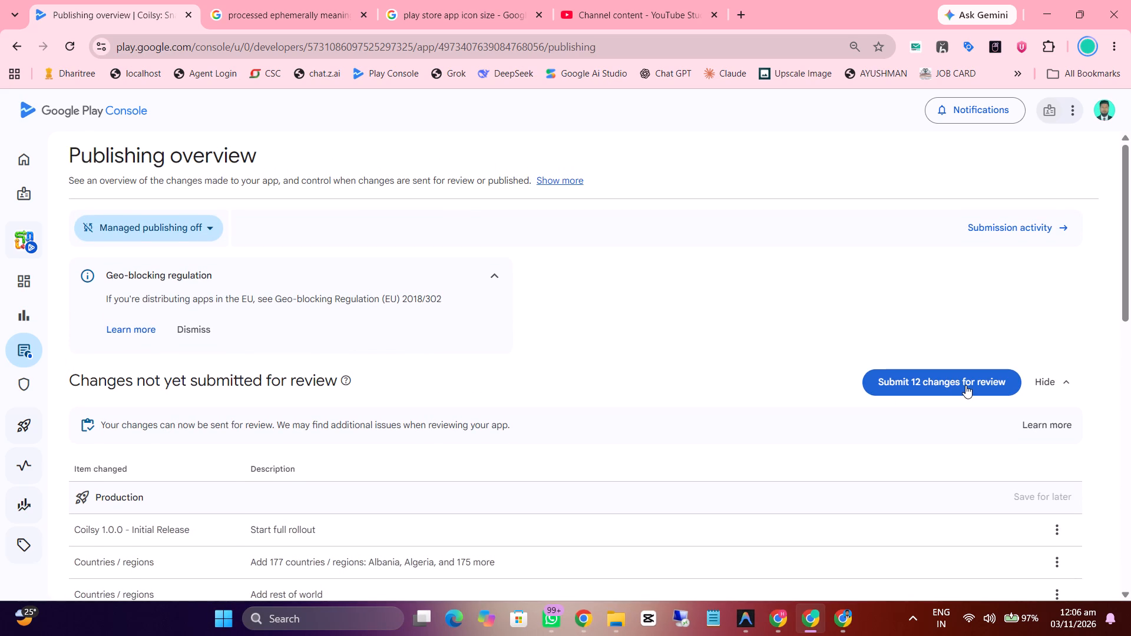
left_click(965, 385)
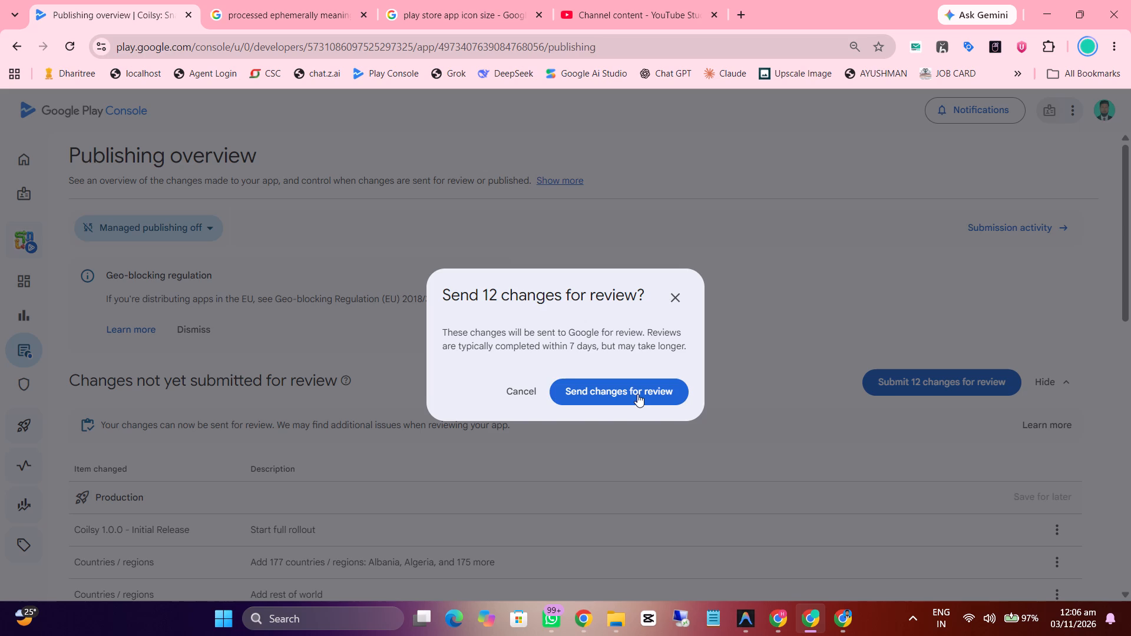
left_click(637, 394)
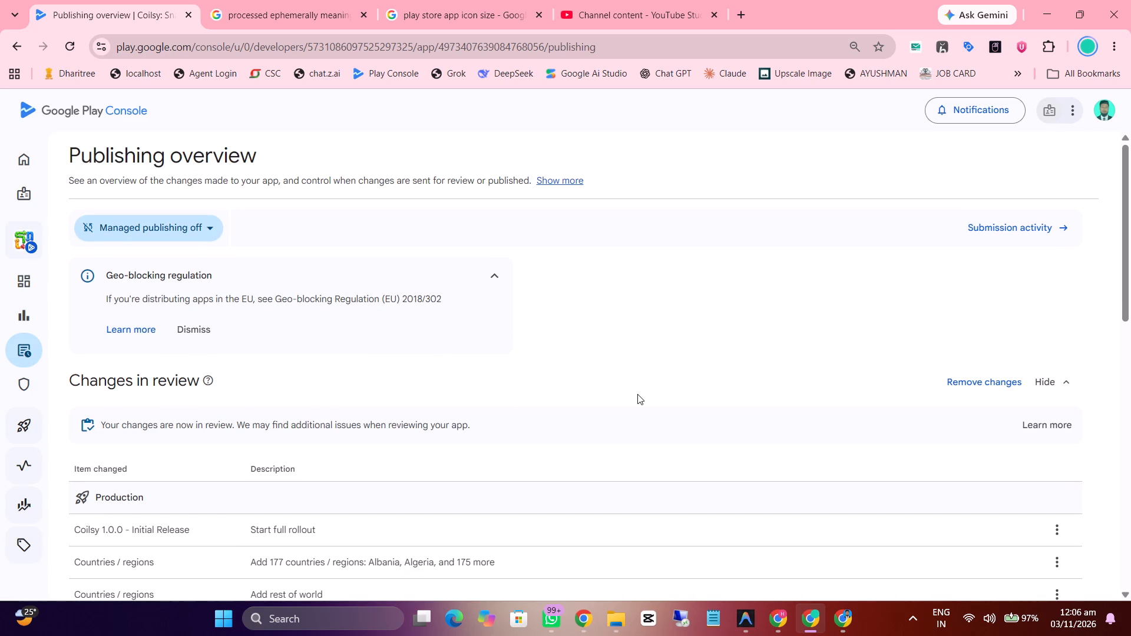
scroll(637, 394, "down", 15)
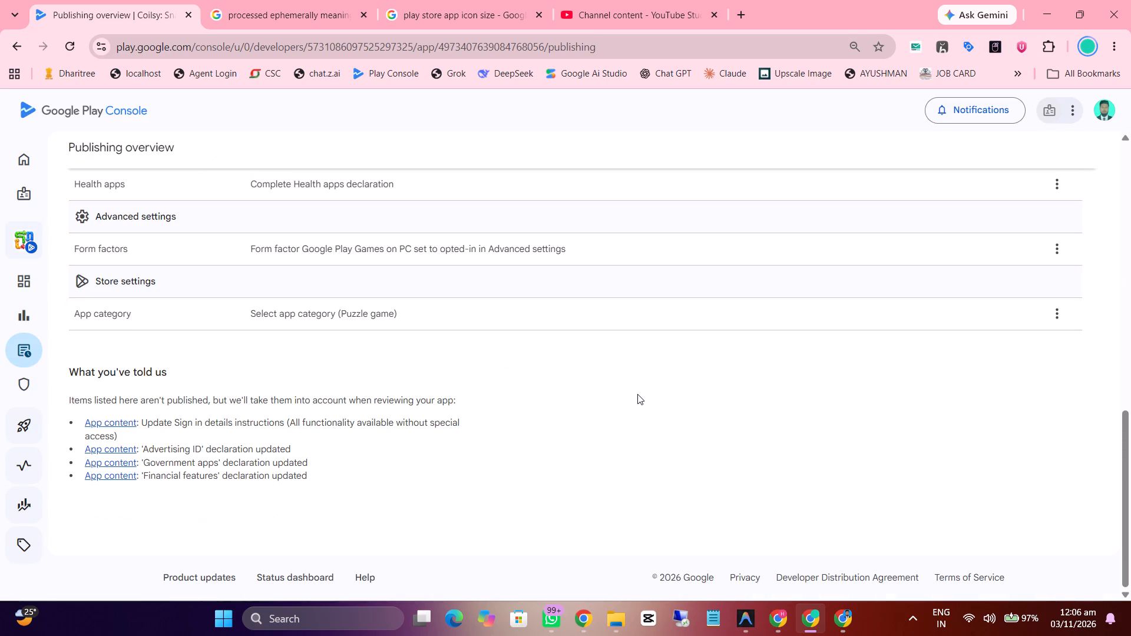
scroll(637, 394, "down", 5)
scroll(637, 394, "up", 20)
scroll(637, 394, "up", 5)
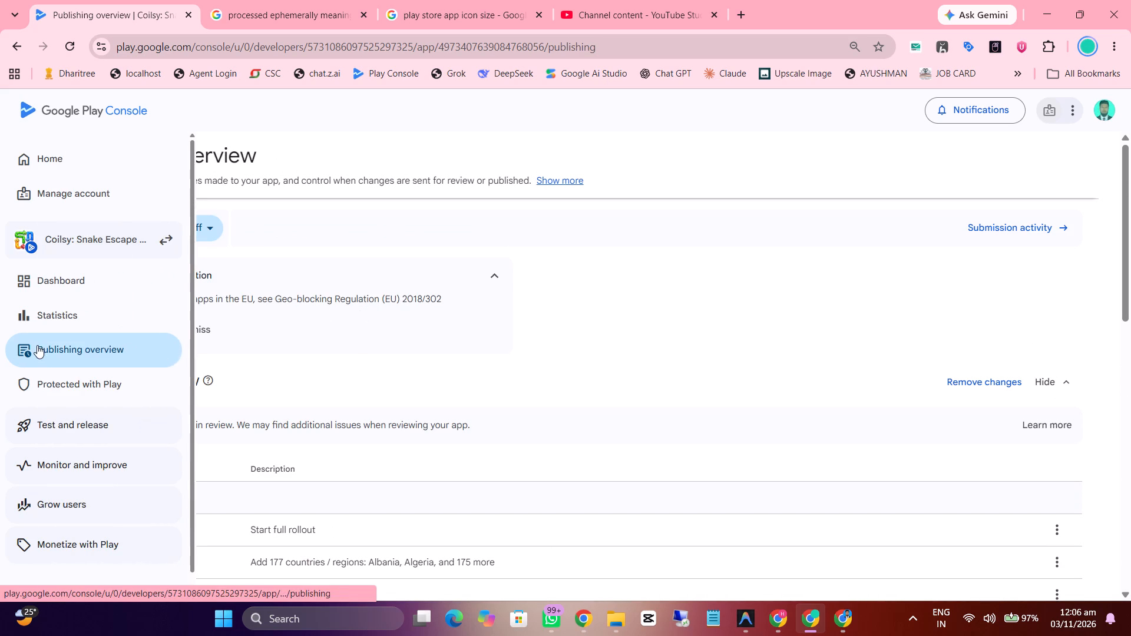
Open Protected with Play and examine its protection services, expanding the Play Integrity API checks.
left_click(67, 390)
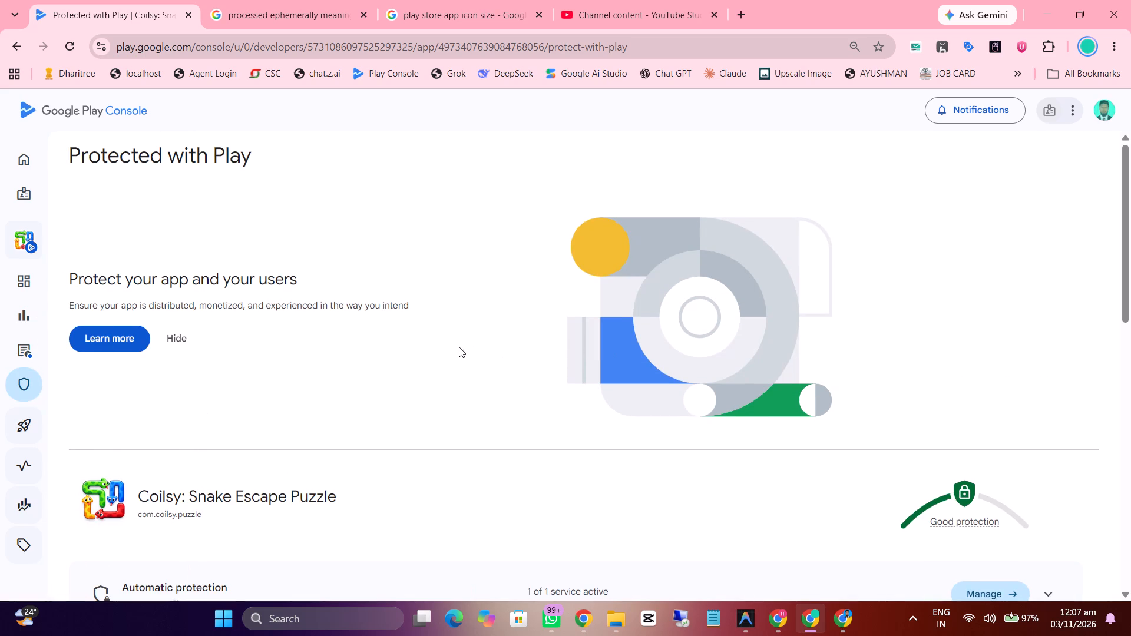
scroll(459, 347, "down", 6)
scroll(458, 347, "up", 3)
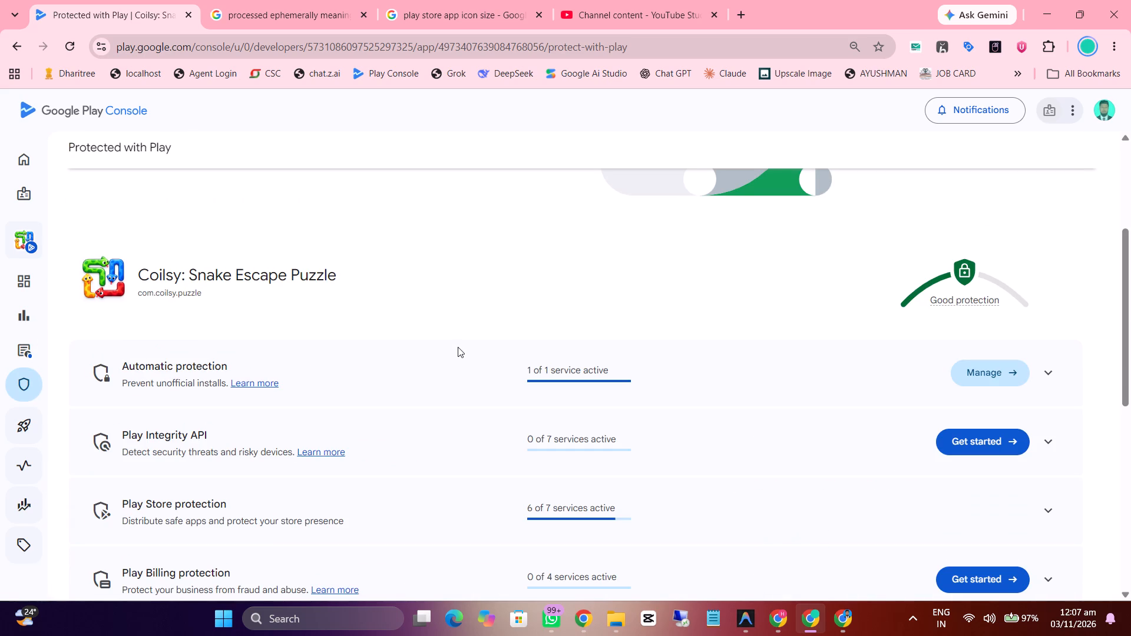
scroll(459, 346, "down", 2)
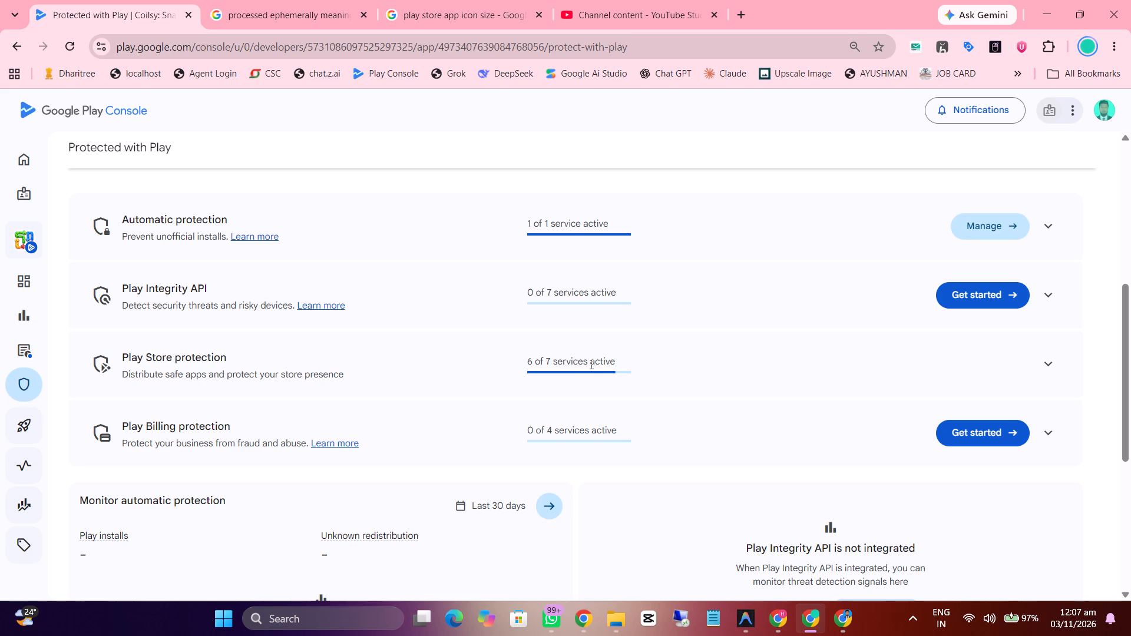
left_click(1050, 292)
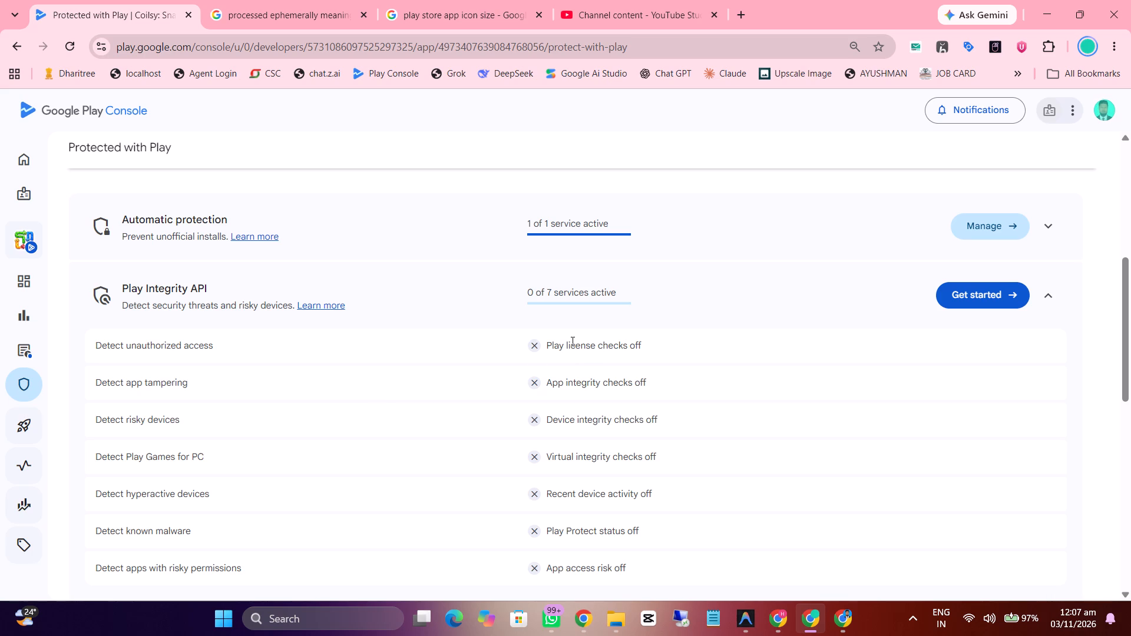
Open the Play Integrity API settings and examine the project configuration, verdict responses and store listing sections.
left_click(997, 296)
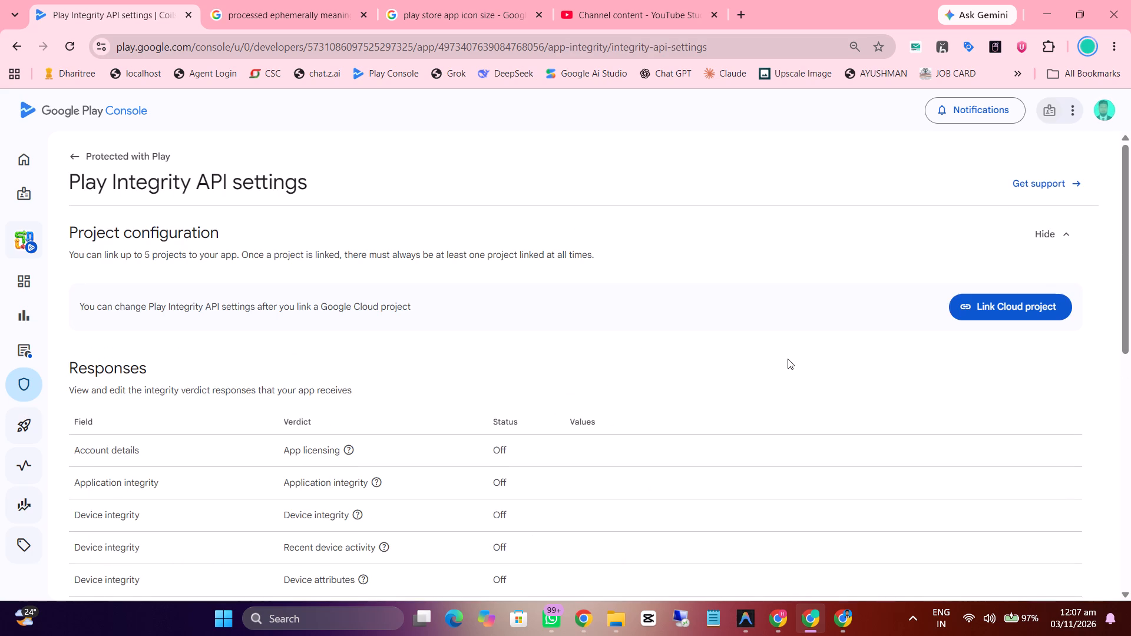
scroll(788, 357, "down", 4)
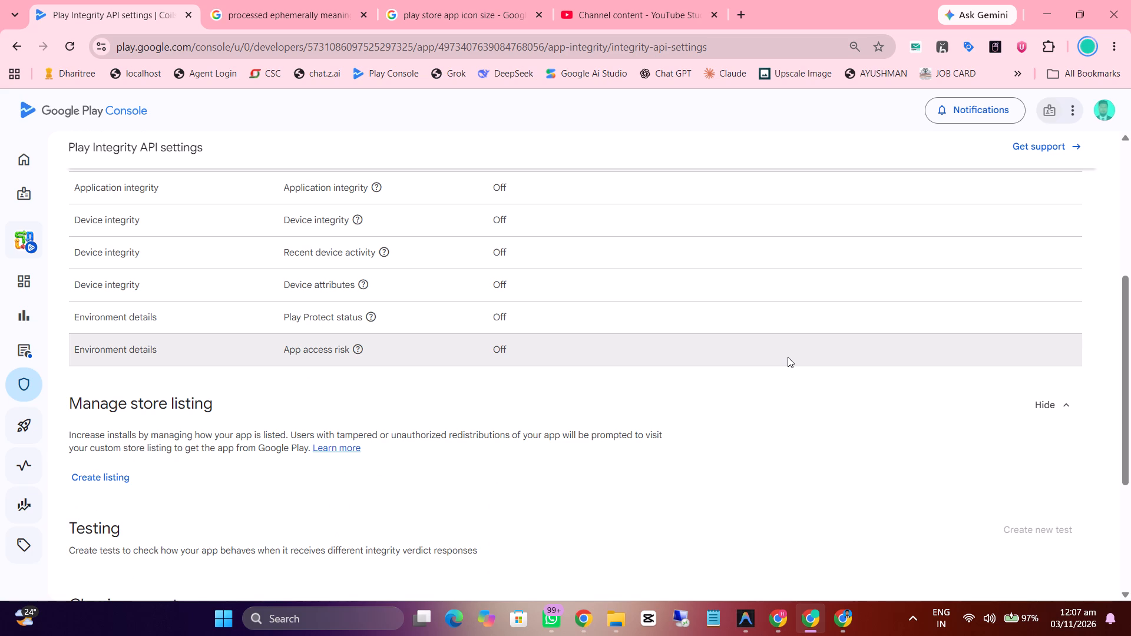
scroll(788, 357, "down", 4)
scroll(788, 357, "up", 5)
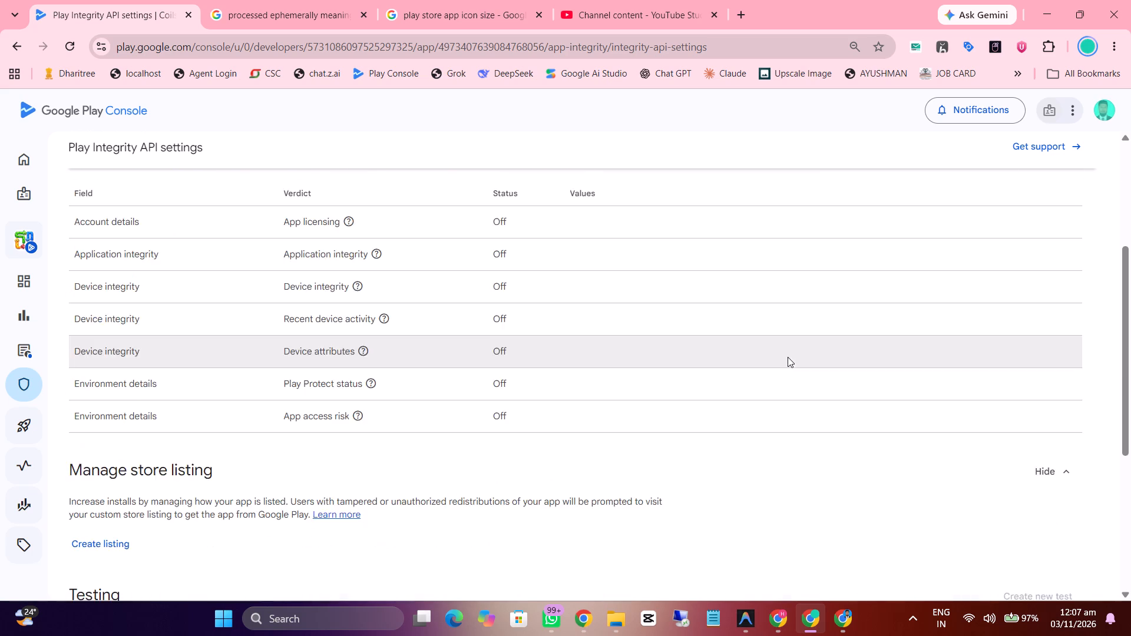
scroll(788, 357, "up", 6)
scroll(762, 340, "down", 4)
scroll(753, 340, "up", 9)
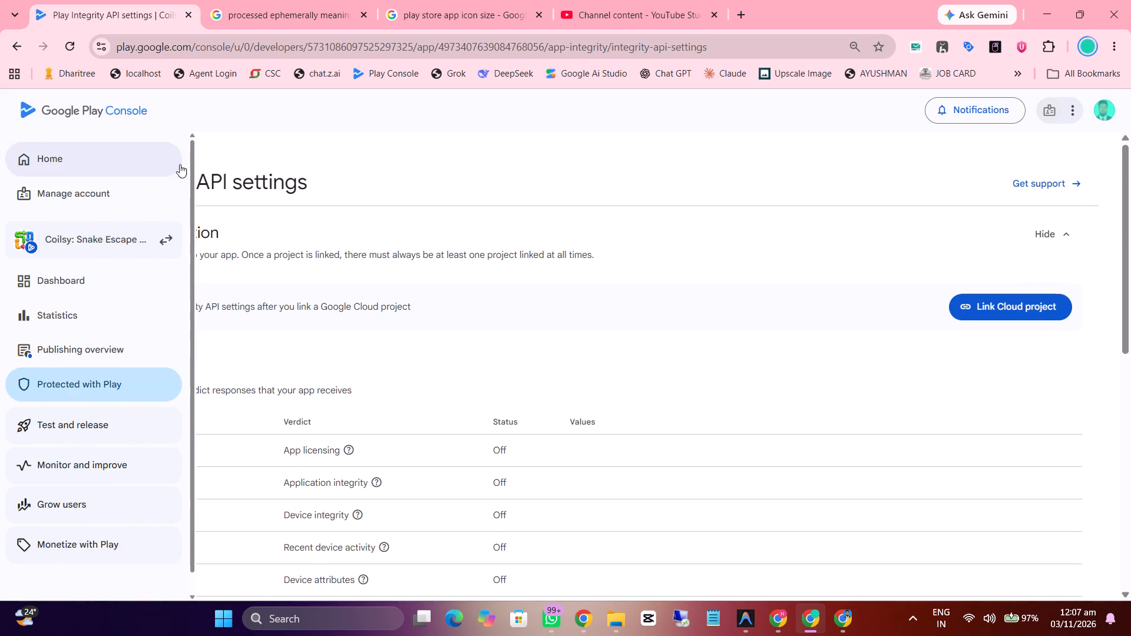
Return to Protected with Play and examine the expanded Play Store protection services, including the store listing device checks.
left_click(156, 161)
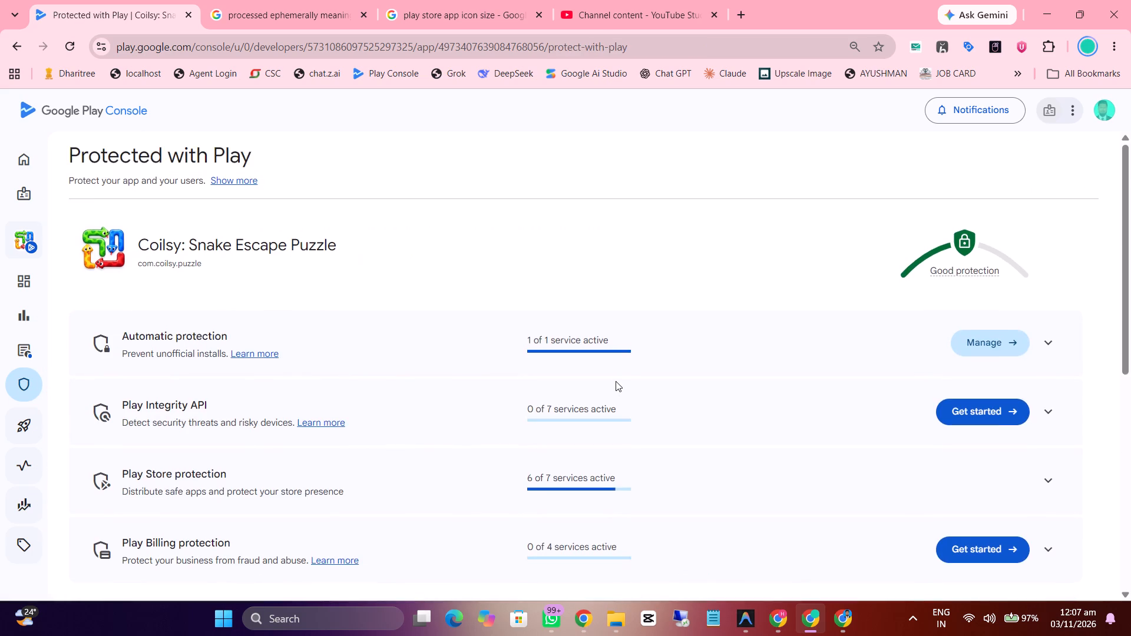
scroll(616, 381, "down", 2)
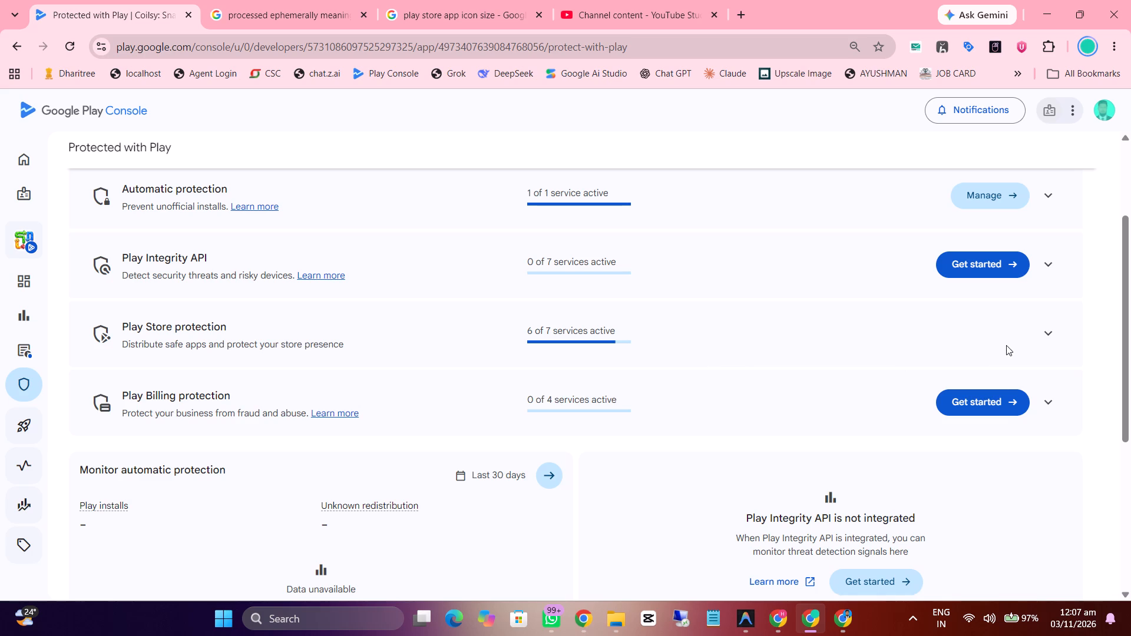
left_click(1053, 337)
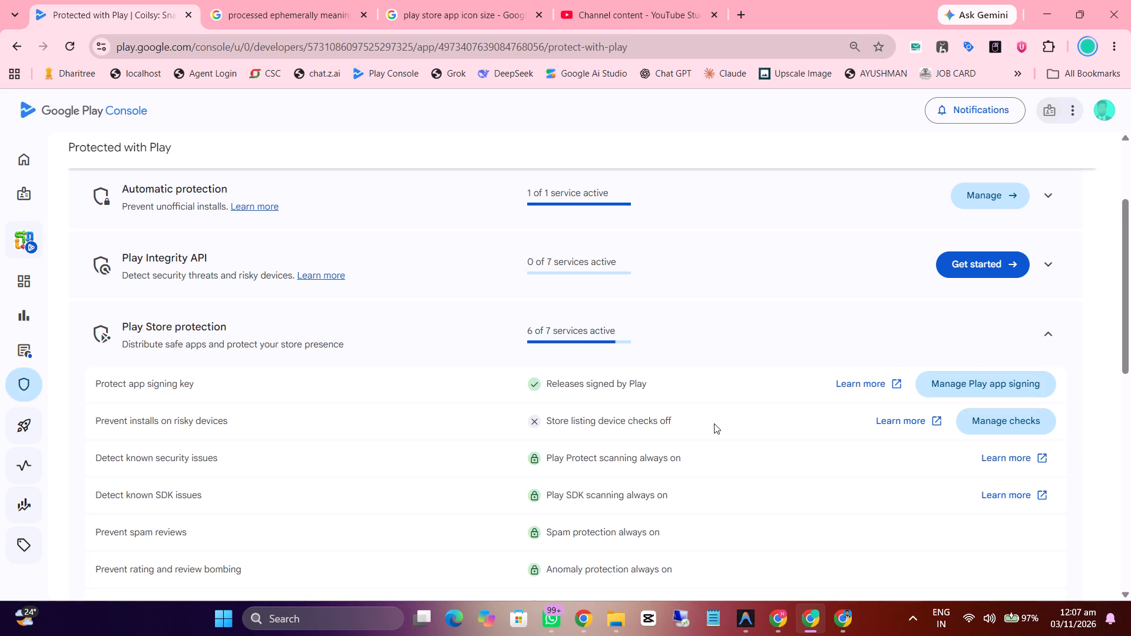
left_click_drag(714, 423, 545, 406)
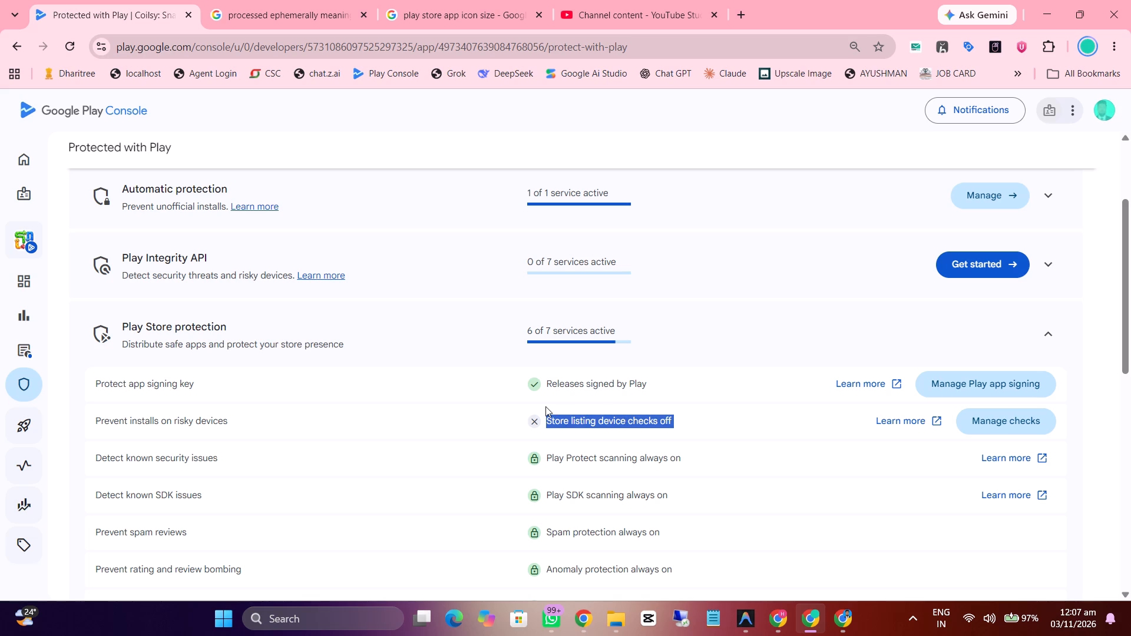
left_click_drag(545, 406, 546, 405)
left_click(687, 420)
scroll(687, 420, "down", 3)
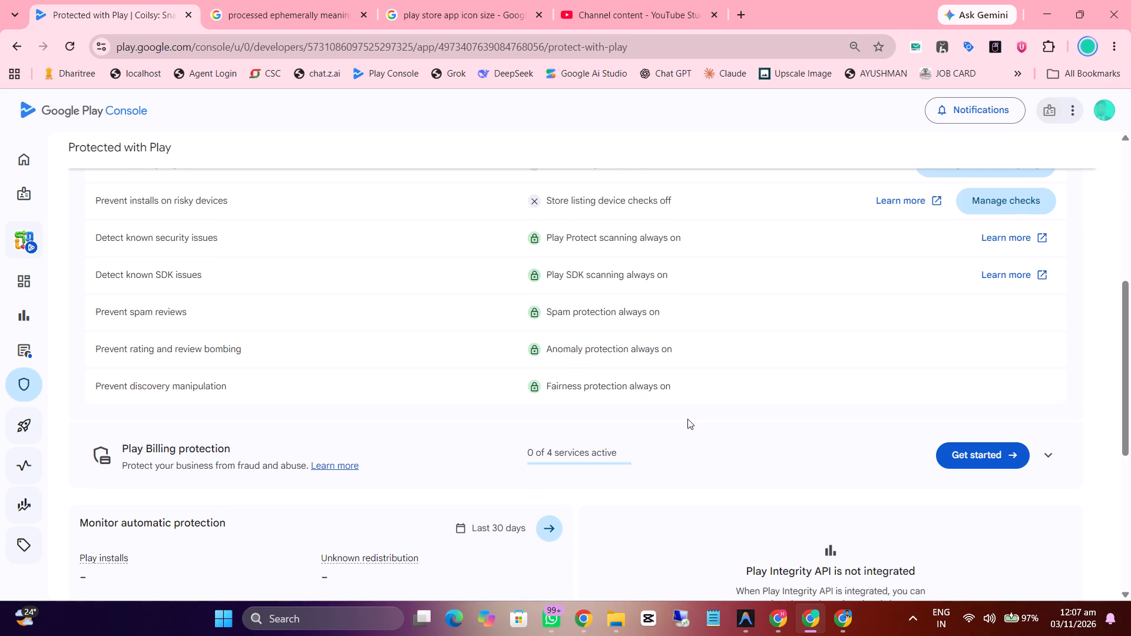
Expand Play Billing protection and examine its services, especially fraud and abuse monitoring, comparing them with the Play Store protection services.
left_click(1059, 449)
scroll(848, 450, "down", 3)
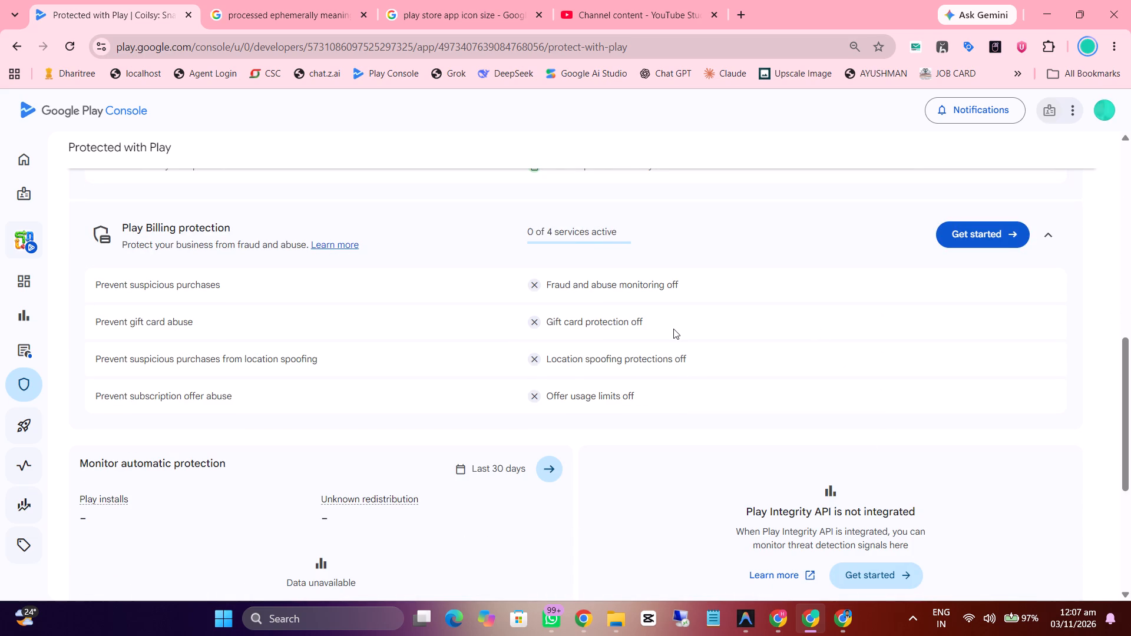
left_click_drag(691, 286, 529, 273)
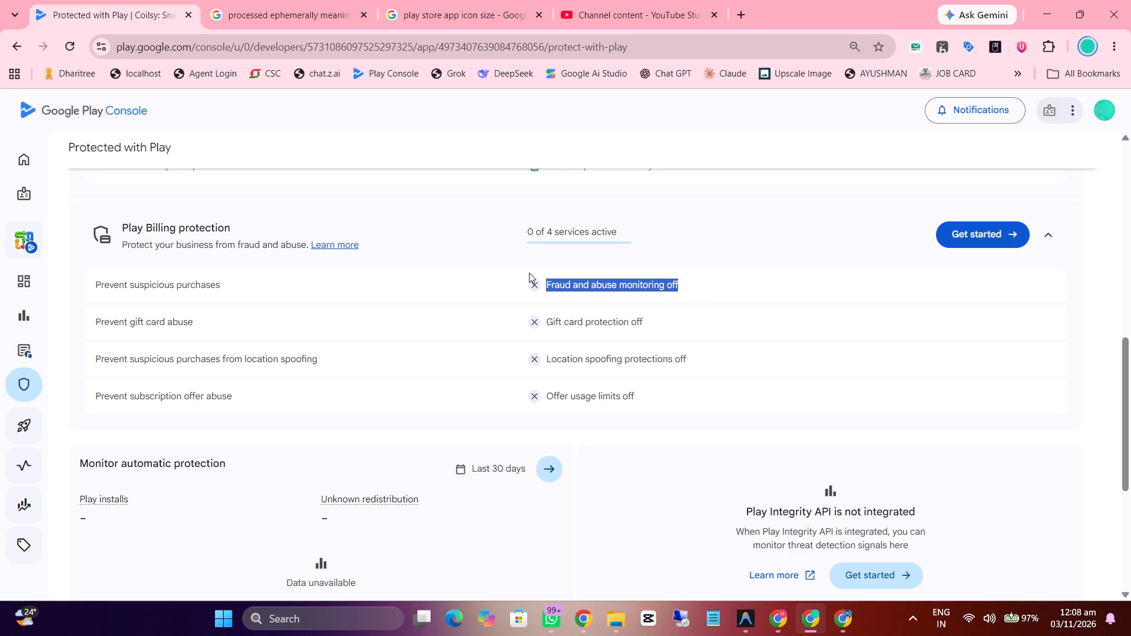
left_click_drag(529, 273, 515, 274)
left_click(533, 291)
left_click(533, 289)
left_click(717, 302)
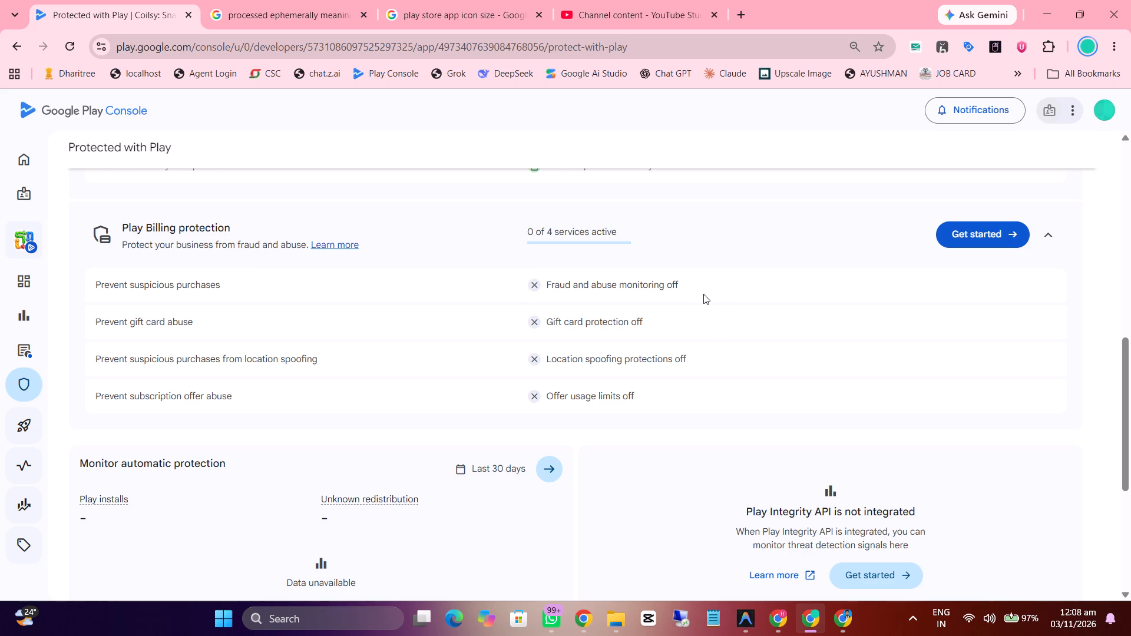
left_click_drag(703, 294, 496, 277)
left_click(482, 312)
scroll(544, 310, "up", 6)
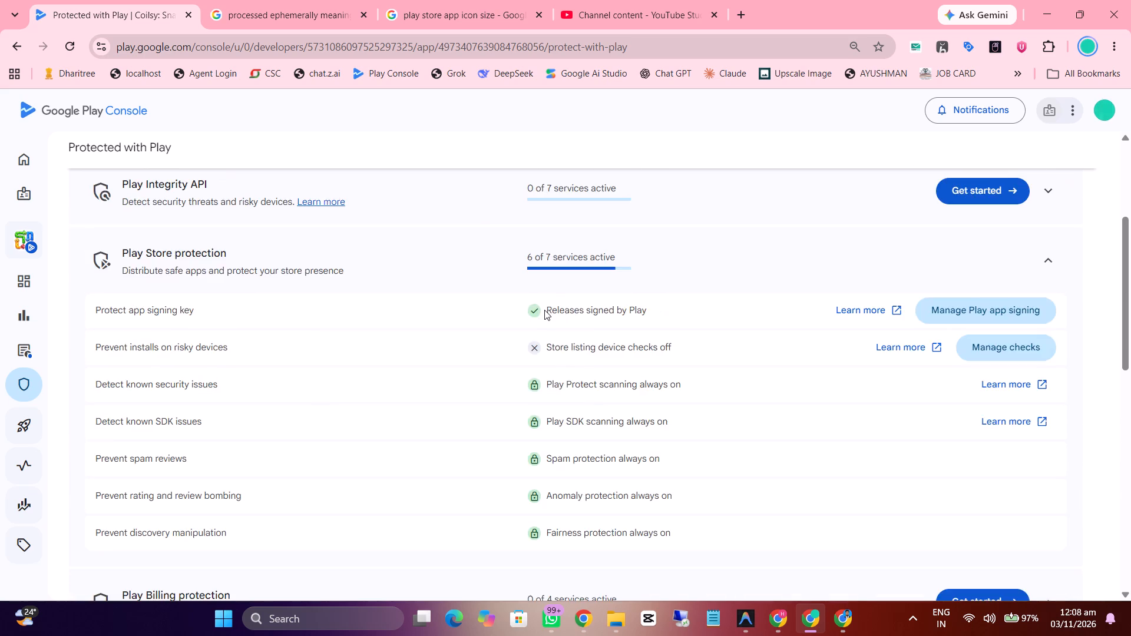
scroll(544, 310, "up", 10)
scroll(535, 297, "down", 8)
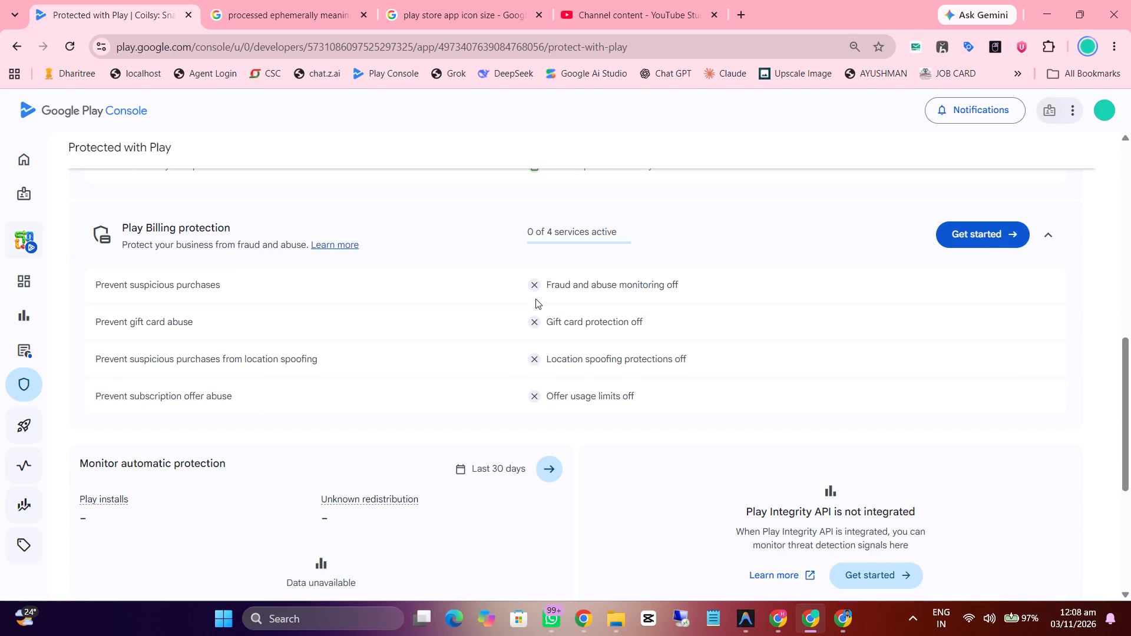
left_click_drag(693, 287, 530, 274)
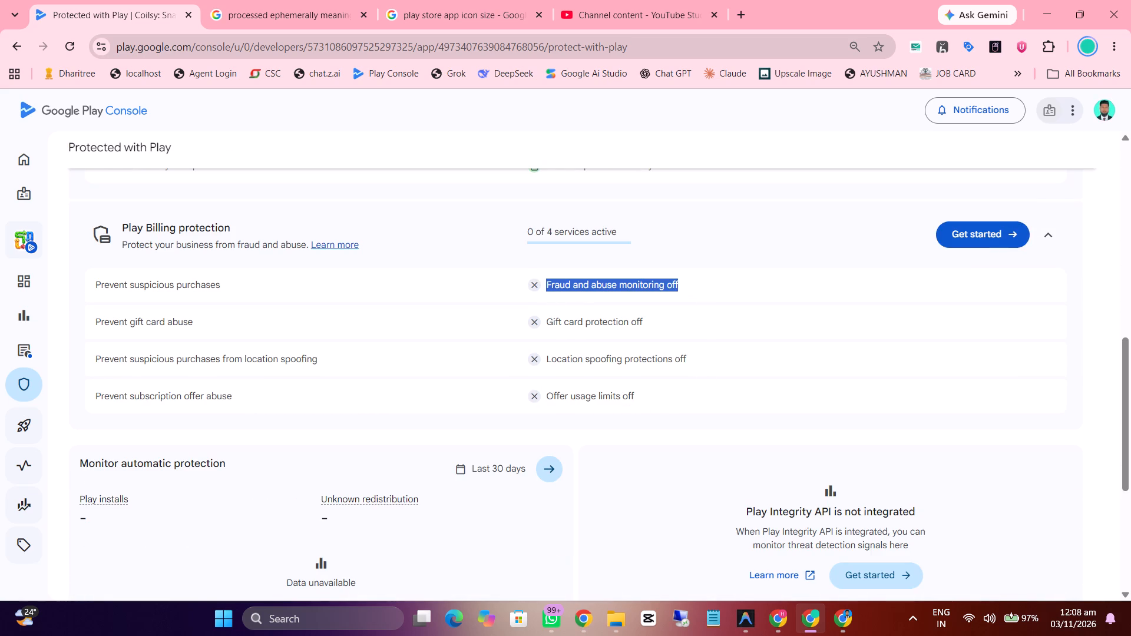
right_click(579, 286)
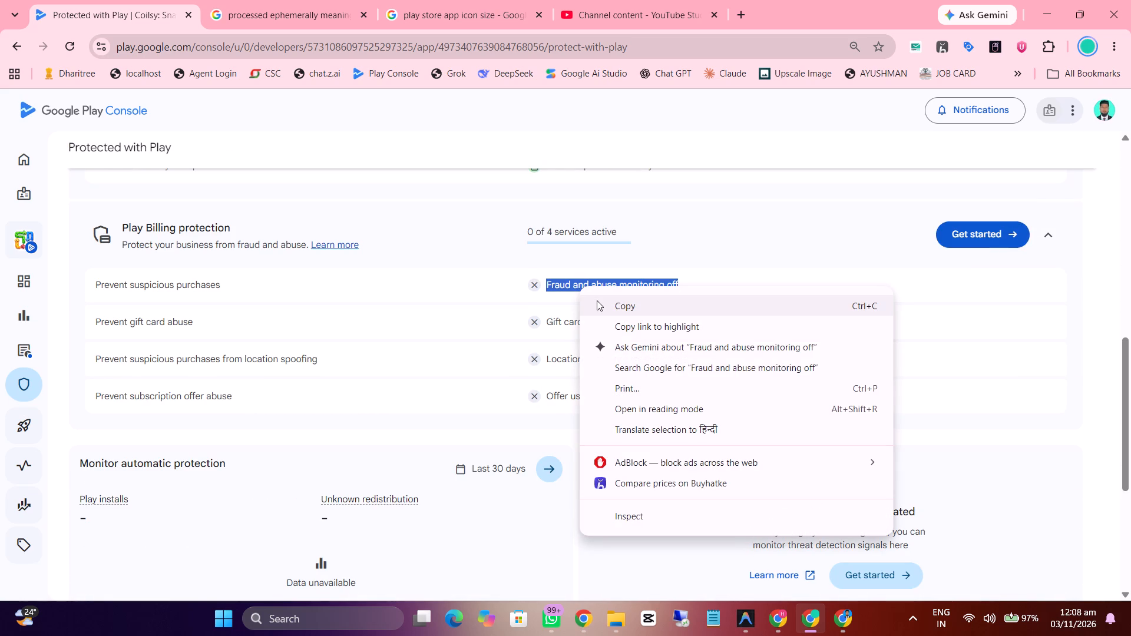
left_click(554, 303)
Open the Dashboard of Coilsy: Snake Escape Puzzle to check its update and production status.
scroll(553, 303, "up", 11)
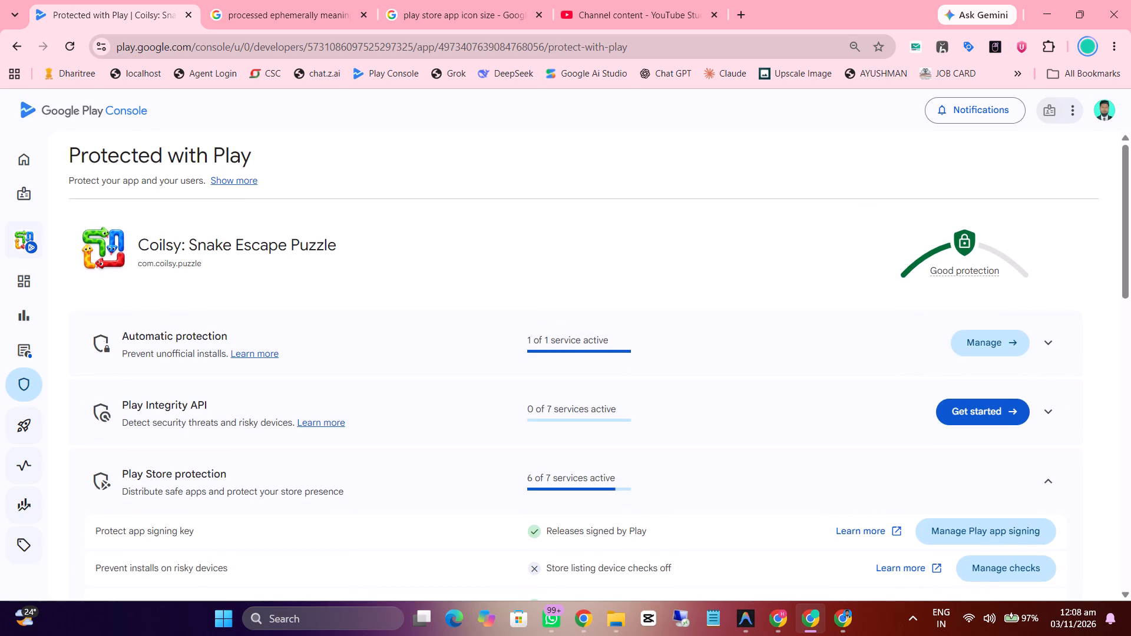
left_click(68, 290)
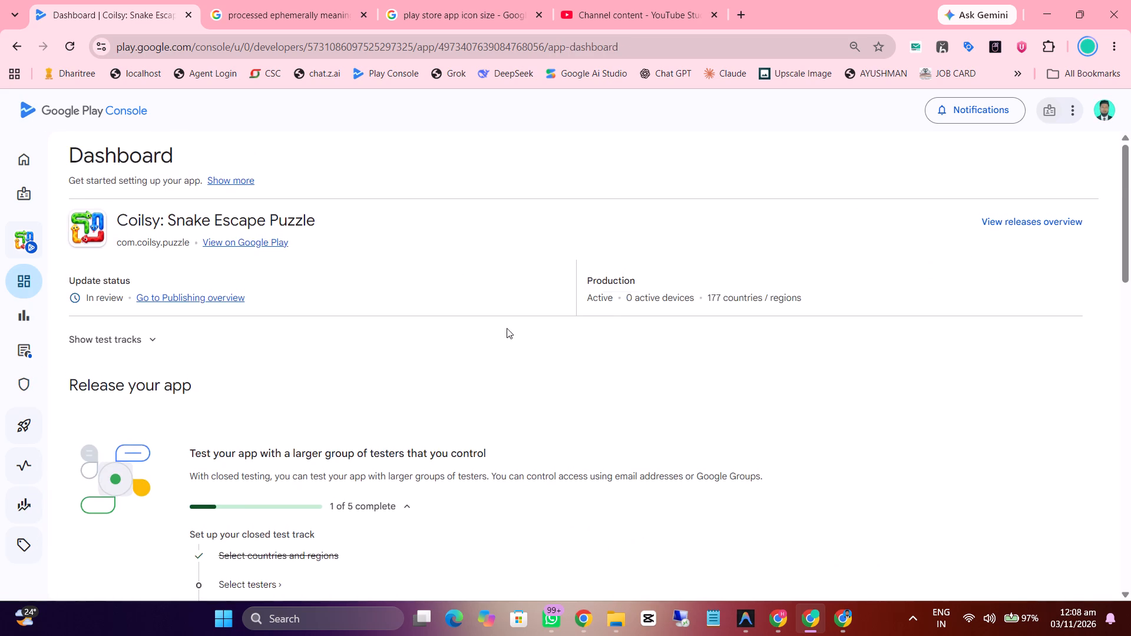
Examine the dashboard's release tasks for closed testing, open testing, pre-registration and the production release.
scroll(487, 335, "down", 4)
scroll(421, 357, "down", 4)
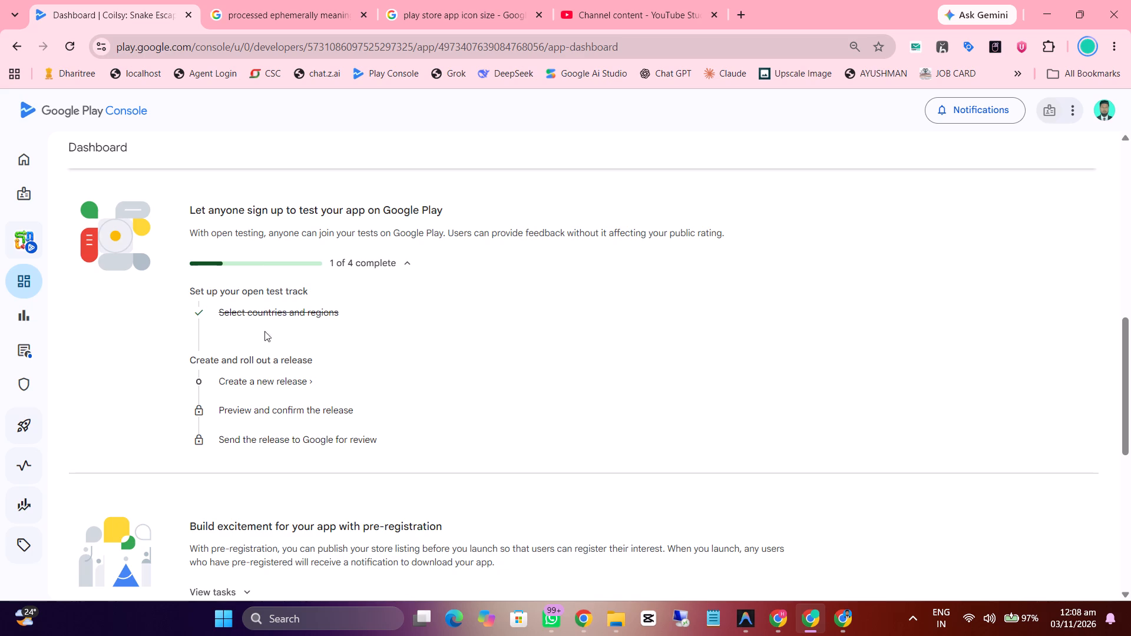
scroll(342, 352, "up", 6)
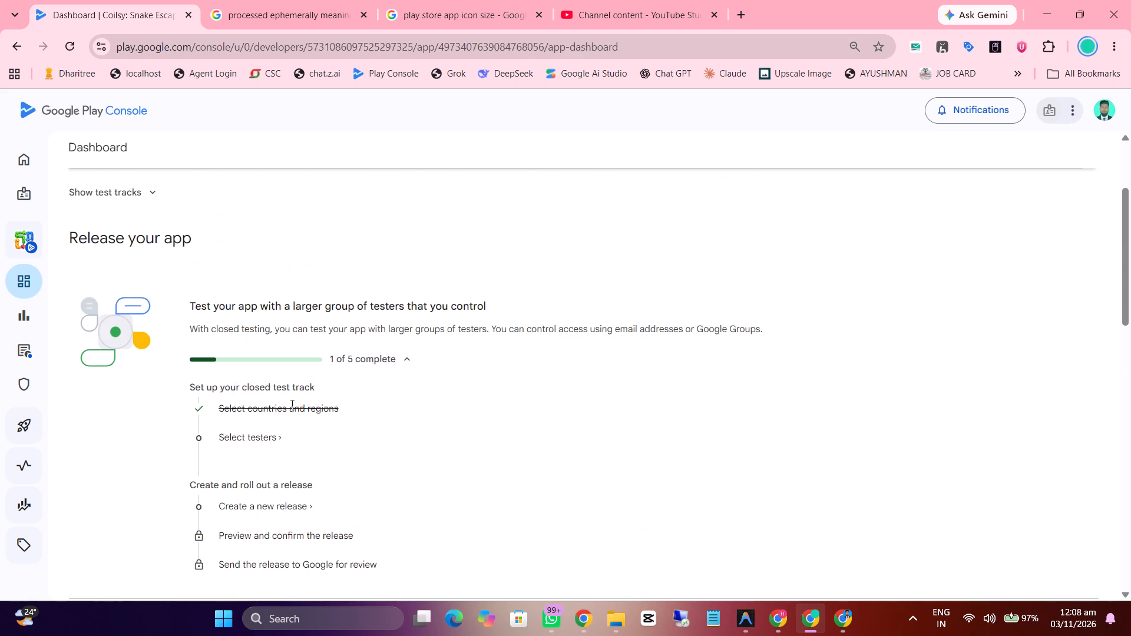
left_click(291, 404)
left_click(265, 416)
scroll(456, 412, "down", 3)
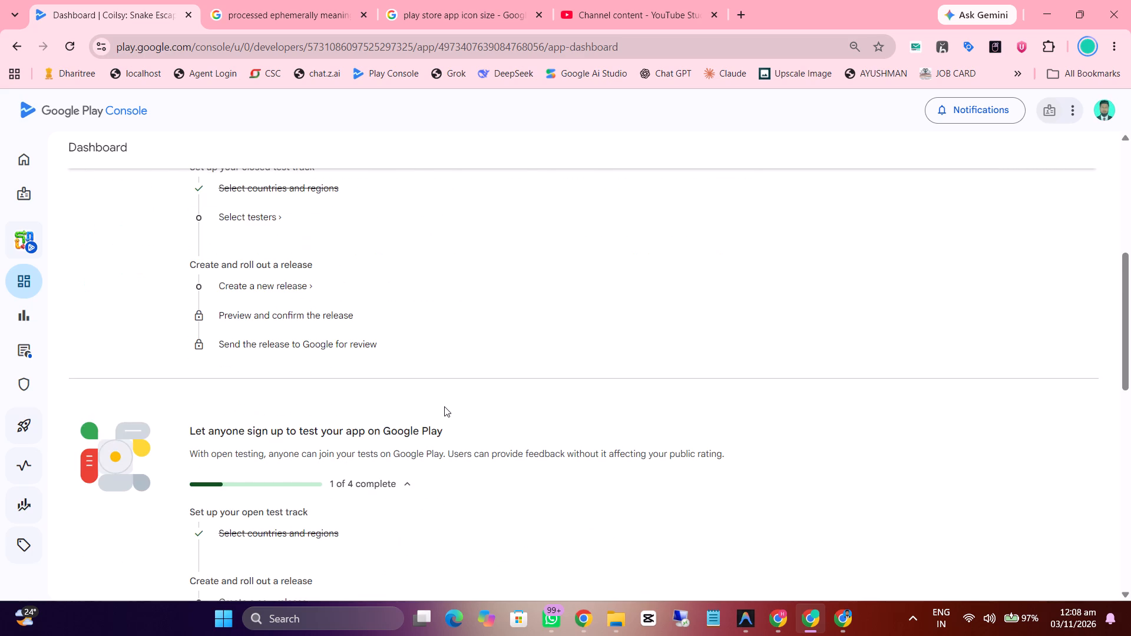
scroll(444, 406, "down", 8)
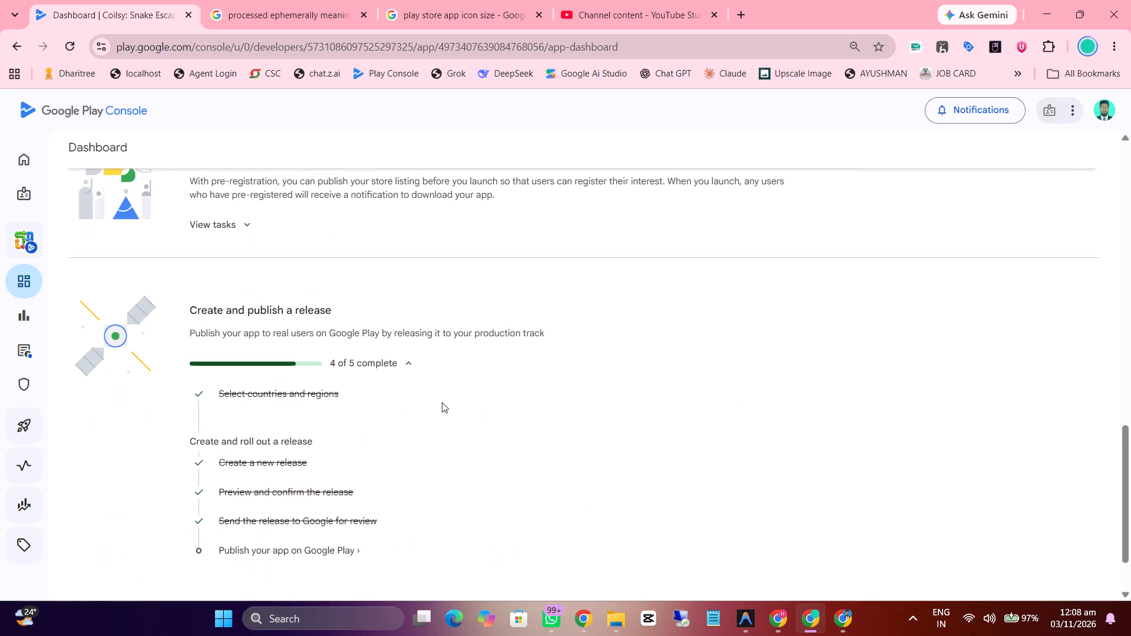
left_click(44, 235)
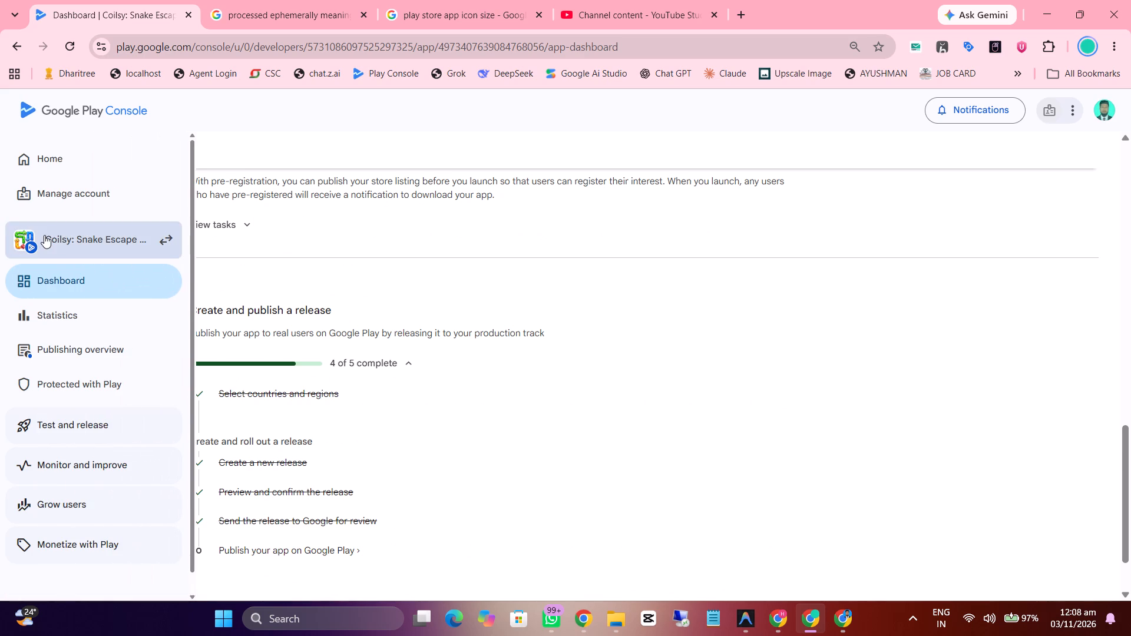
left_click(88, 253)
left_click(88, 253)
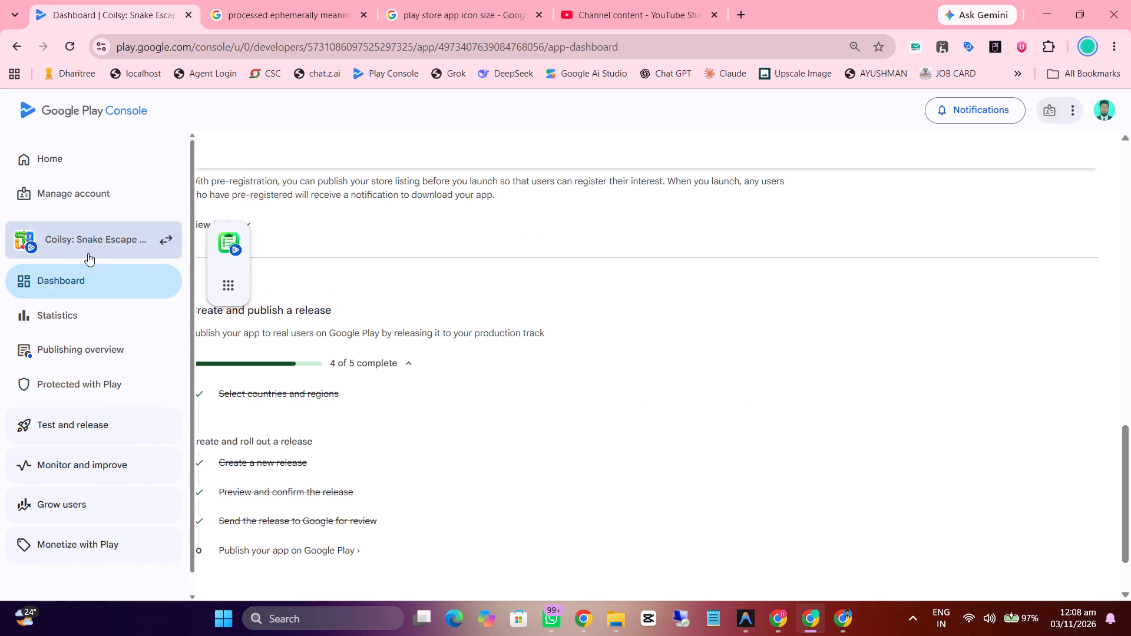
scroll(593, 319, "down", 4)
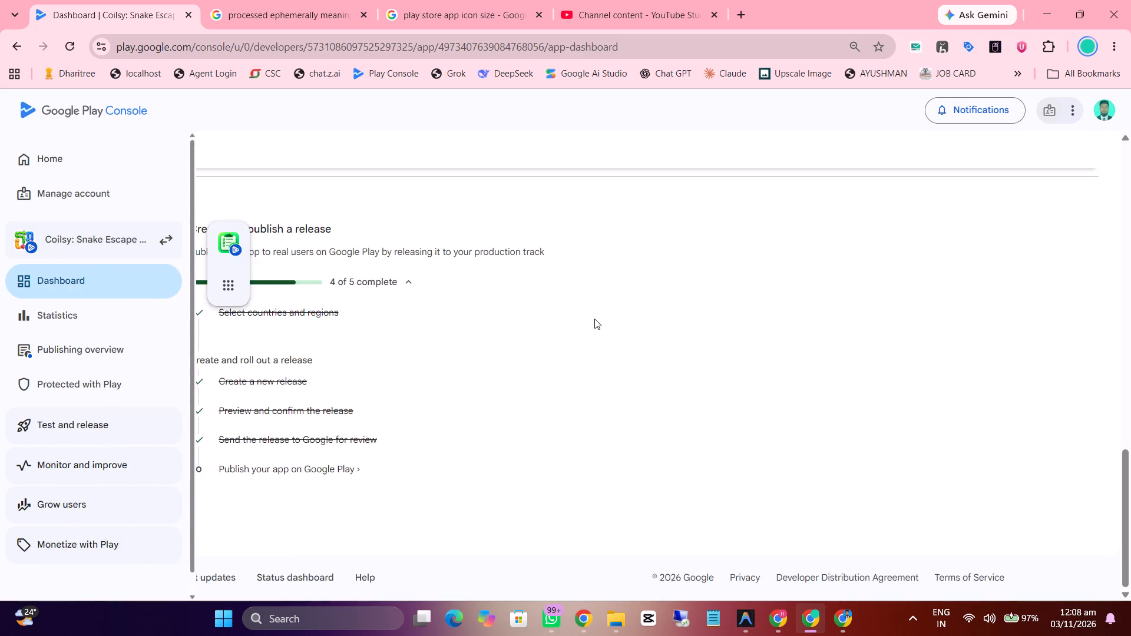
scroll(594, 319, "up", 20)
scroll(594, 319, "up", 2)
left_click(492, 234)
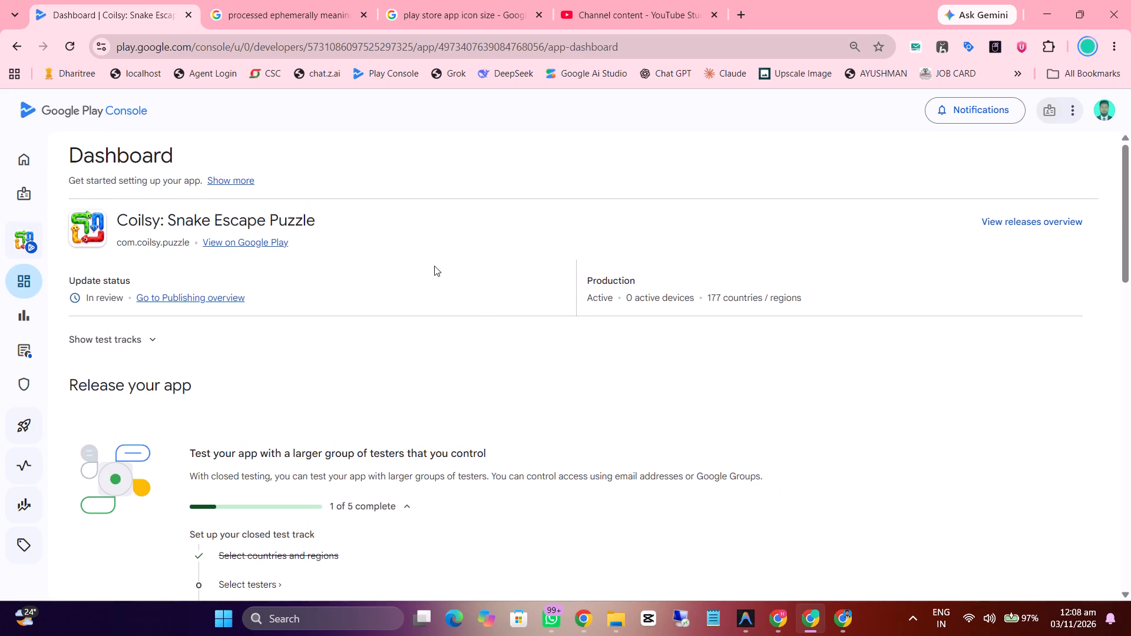
View the public Google Play listing of Coilsy: Snake Escape Puzzle, and close it again.
left_click(234, 243)
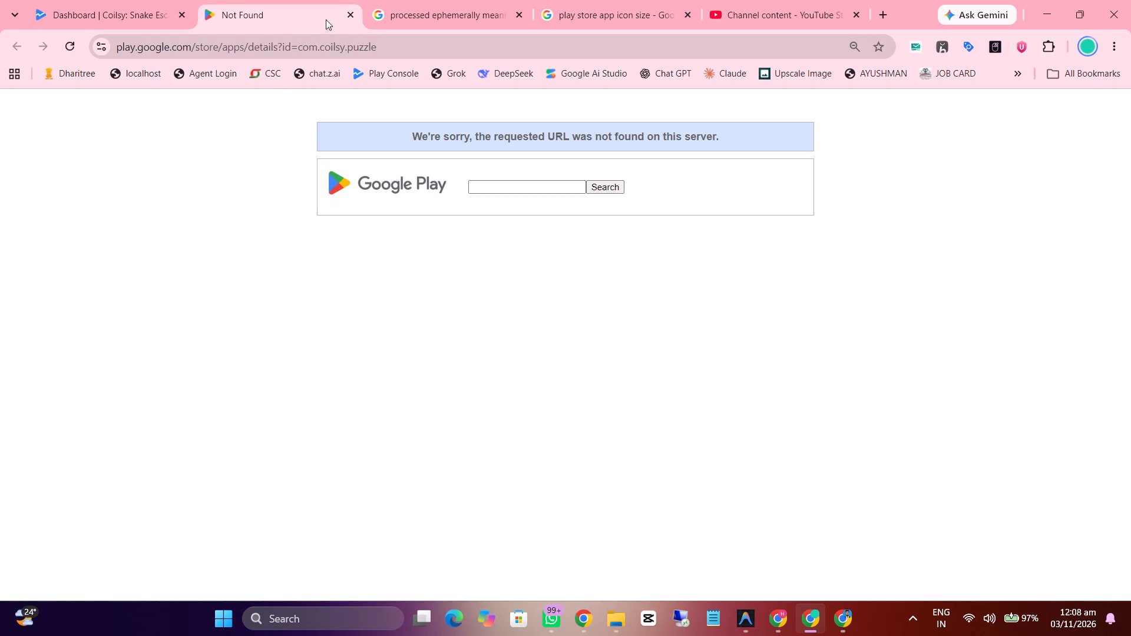
left_click(348, 16)
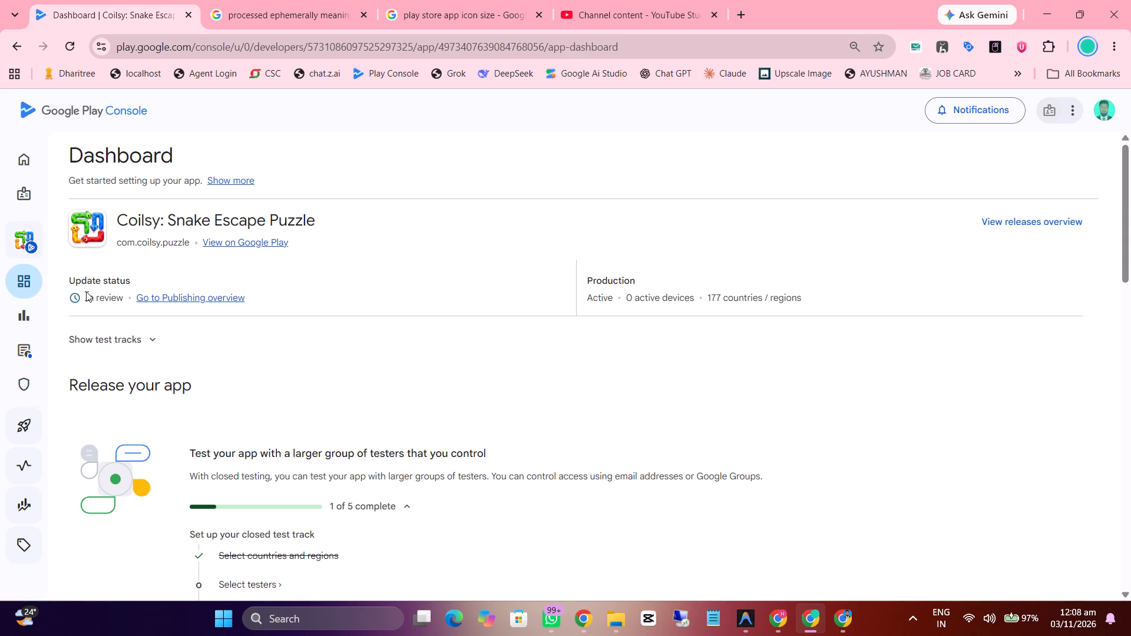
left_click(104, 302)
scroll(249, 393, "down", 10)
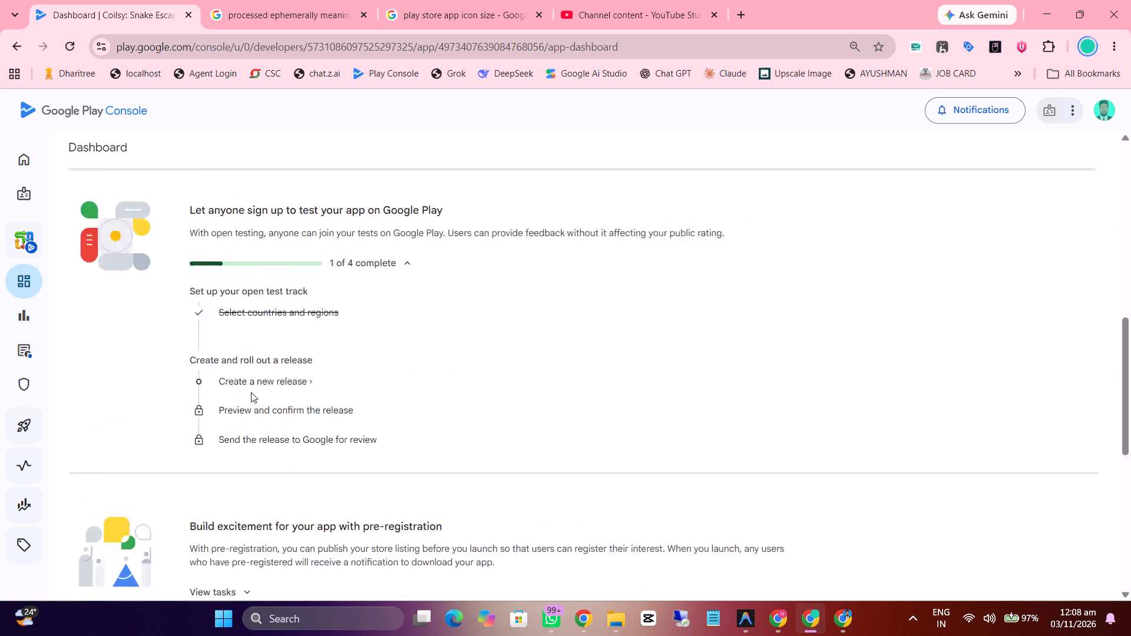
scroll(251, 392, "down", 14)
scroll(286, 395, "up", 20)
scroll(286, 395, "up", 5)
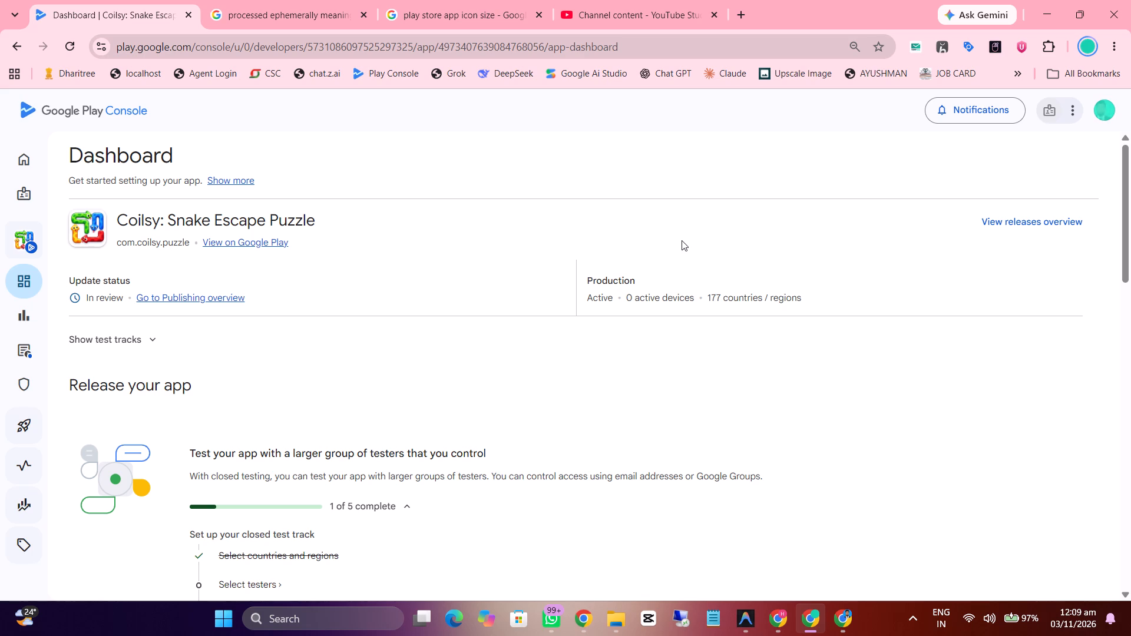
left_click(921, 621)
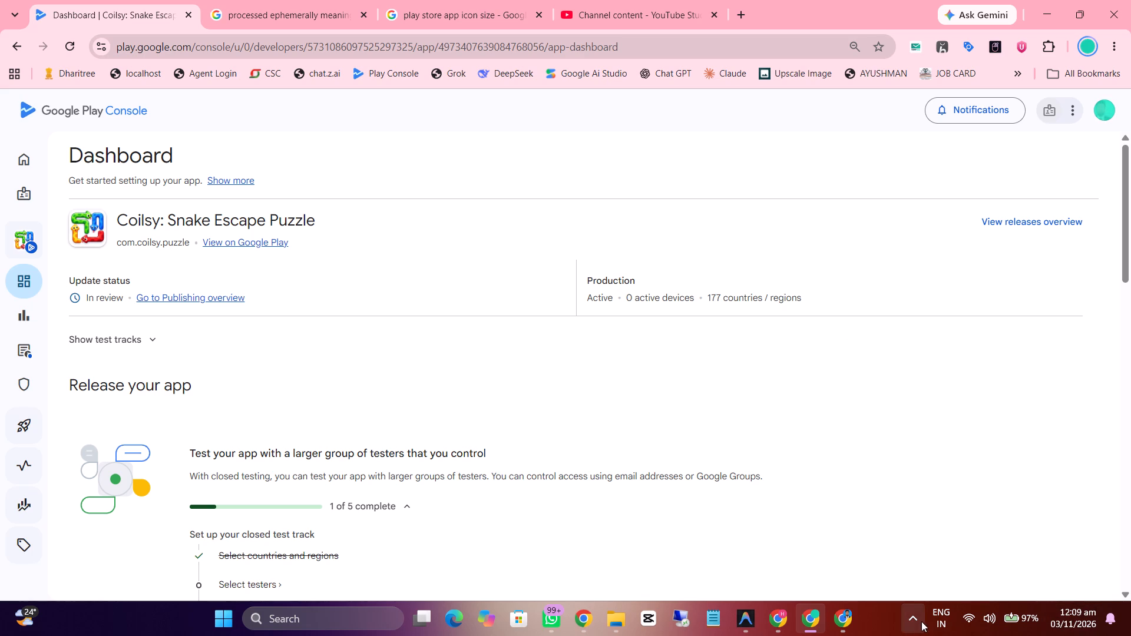
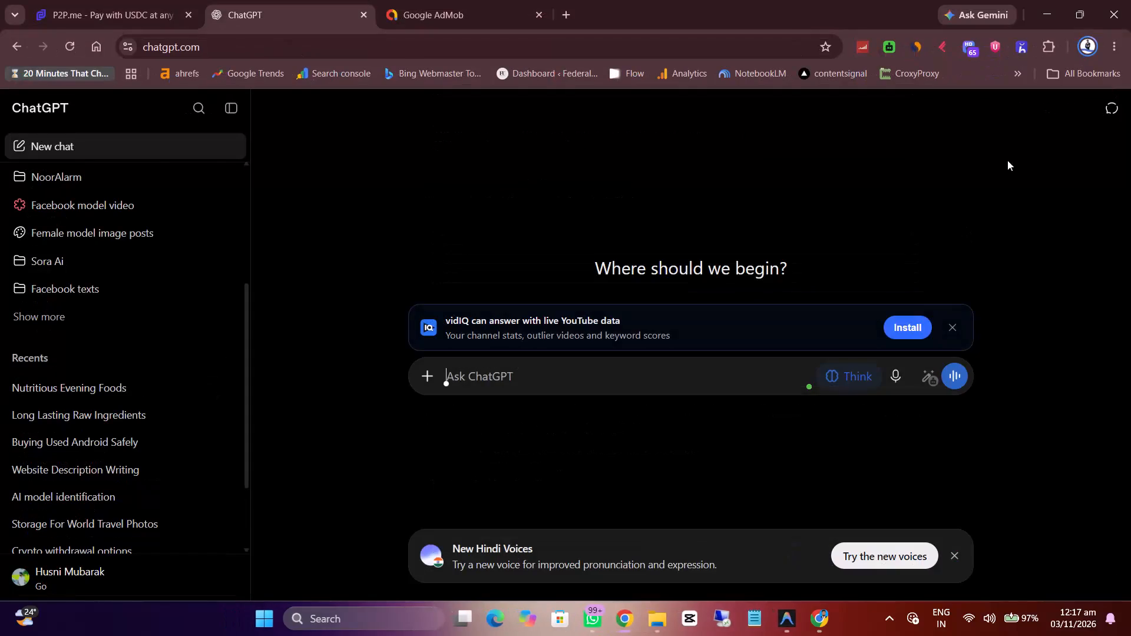
Close the open Chrome browser windows, including the one showing ChatGPT and Google AdMob.
left_click(1130, 0)
left_click(1130, 0)
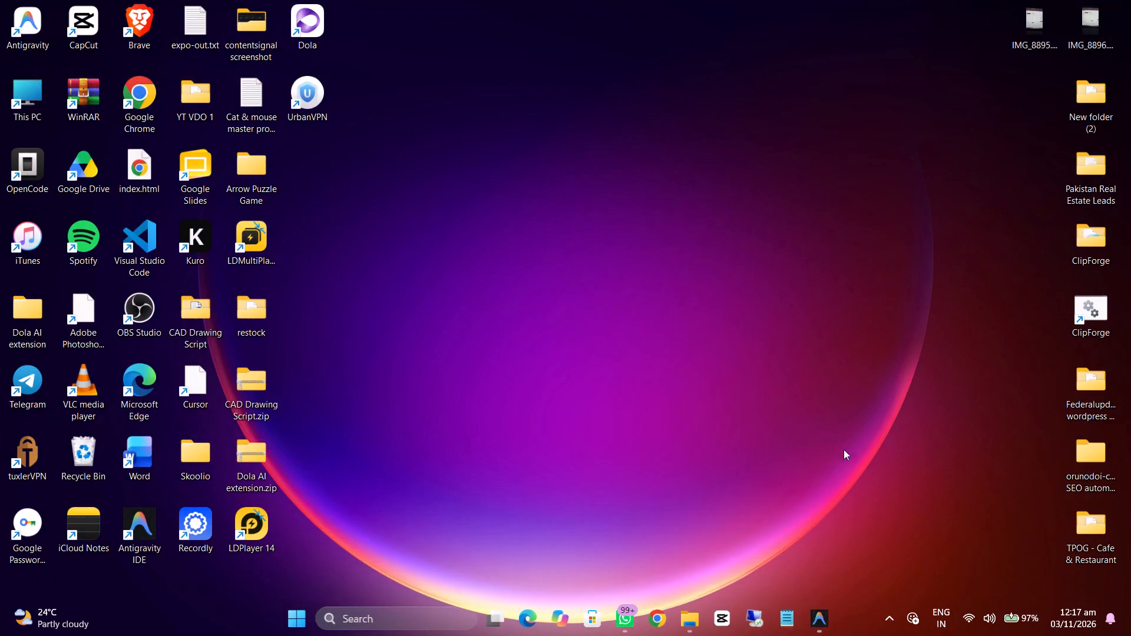
Switch to the running Antigravity IDE window and close it.
left_click(815, 608)
scroll(904, 382, "down", 20)
scroll(904, 382, "down", 2)
left_click(1130, 0)
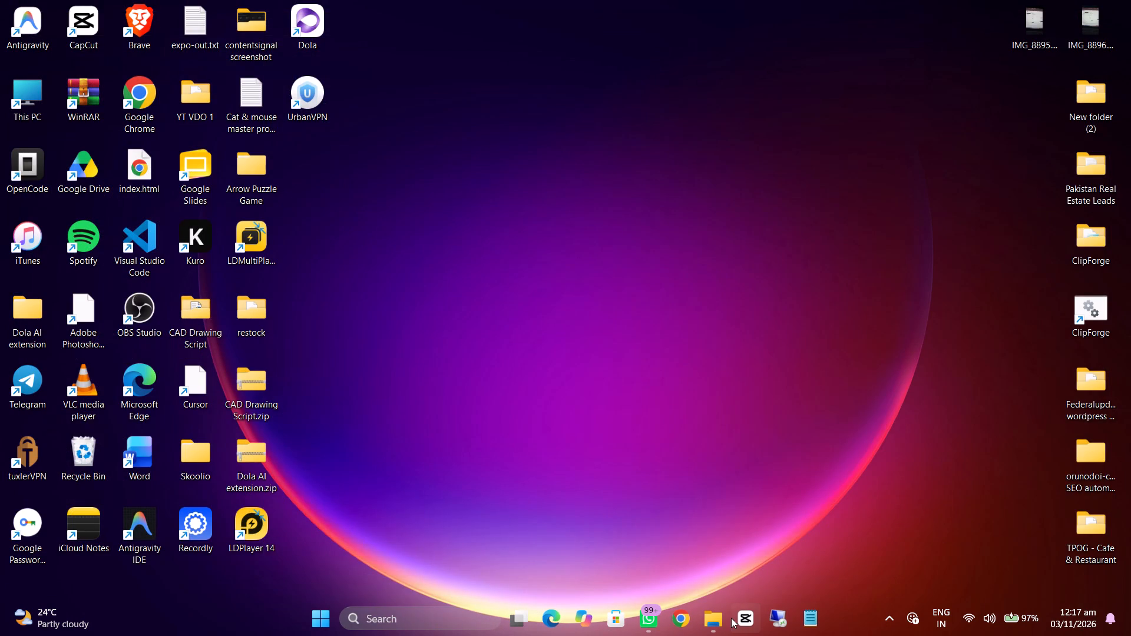
Bring up the open File Explorer window and close it.
left_click(716, 620)
left_click(884, 21)
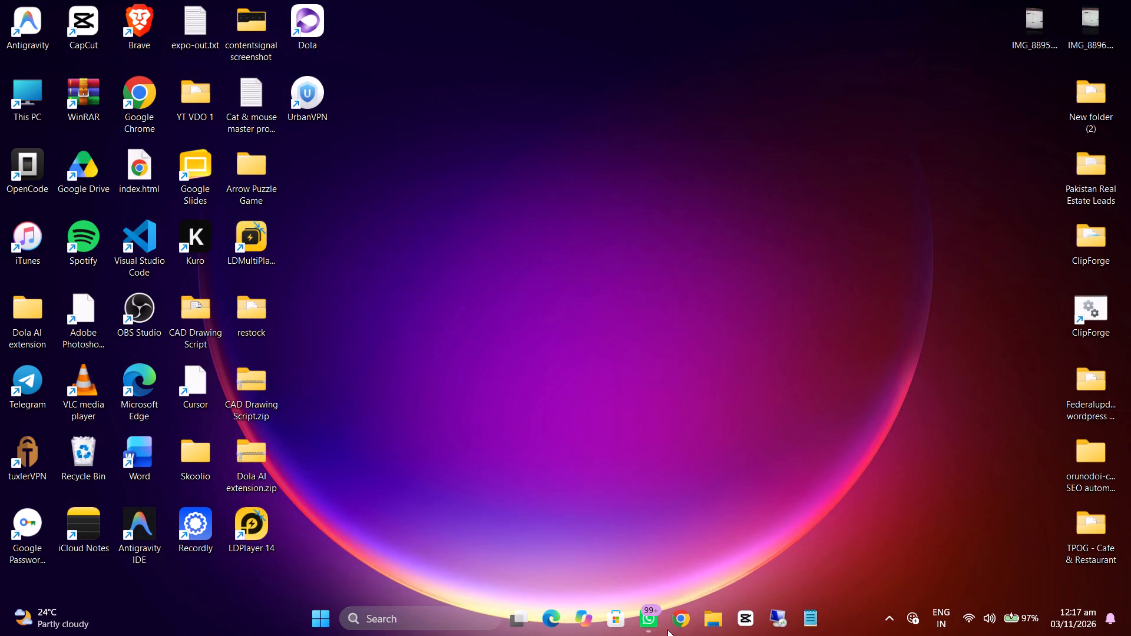
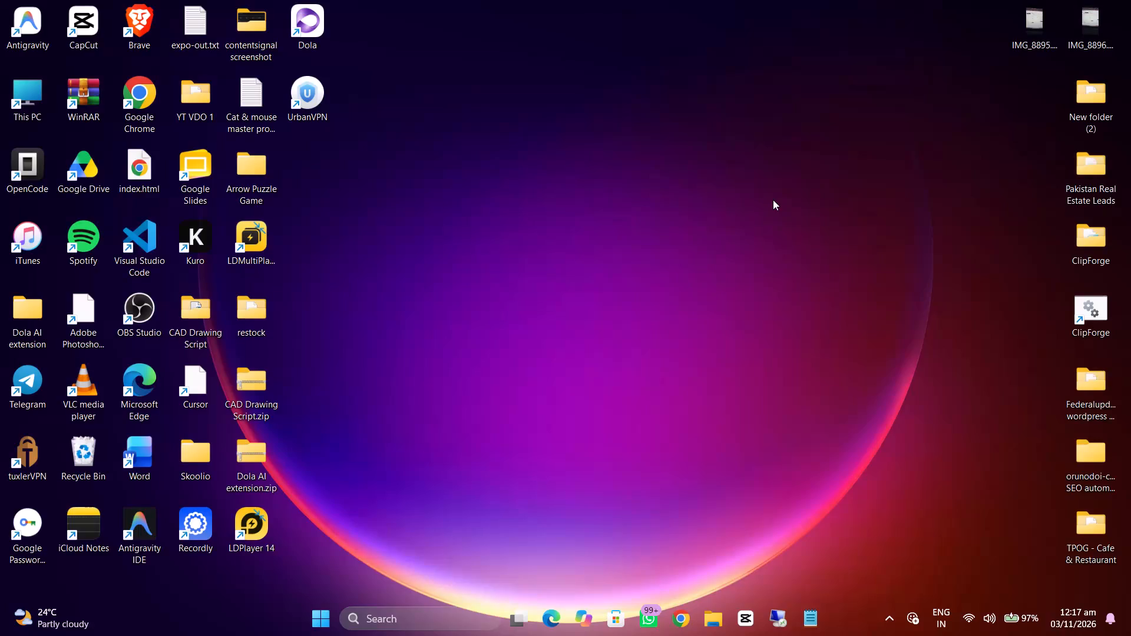
Open the Windows shutdown dialog from the desktop.
key("alt+F4")
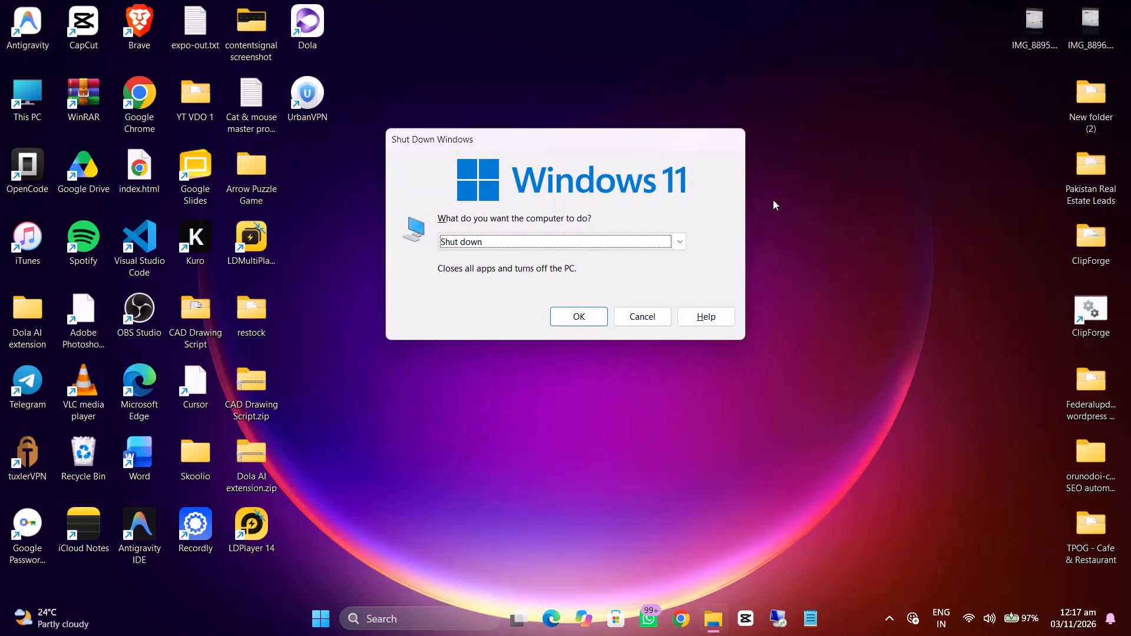